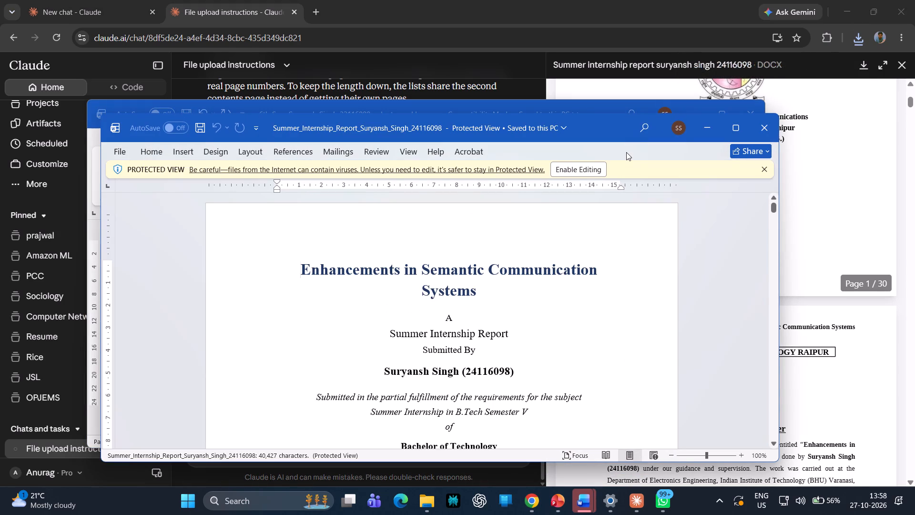
{"action": "left_click", "coordinate": [595, 169]}
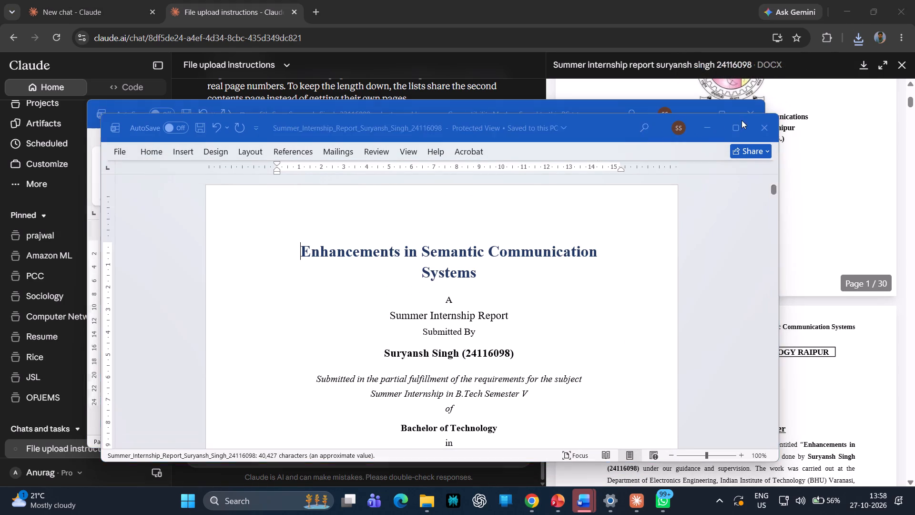
{"action": "left_click", "coordinate": [738, 128]}
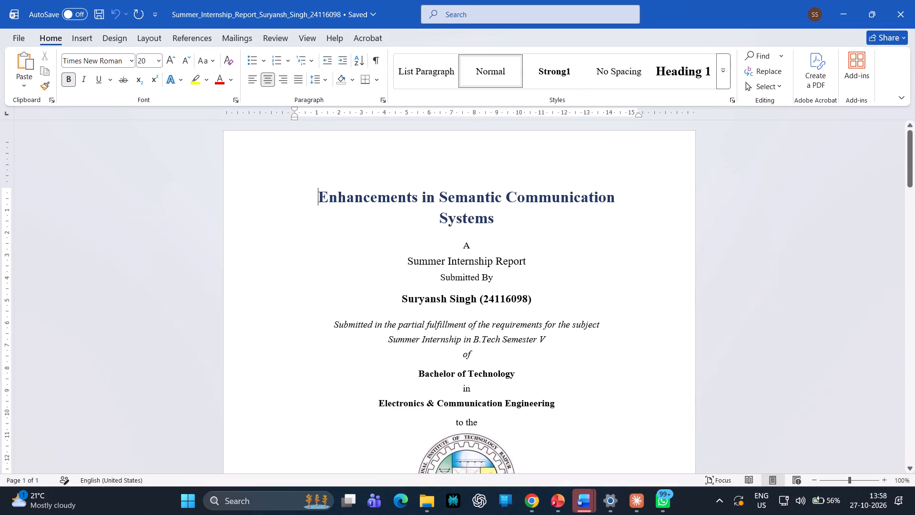
Look through the report's front pages, from the title page and certificate to the abstract and acknowledgement, checking the page layout.
{"action": "scroll", "coordinate": [630, 216], "scroll_direction": "down", "scroll_amount": 2, "text": "ctrl"}
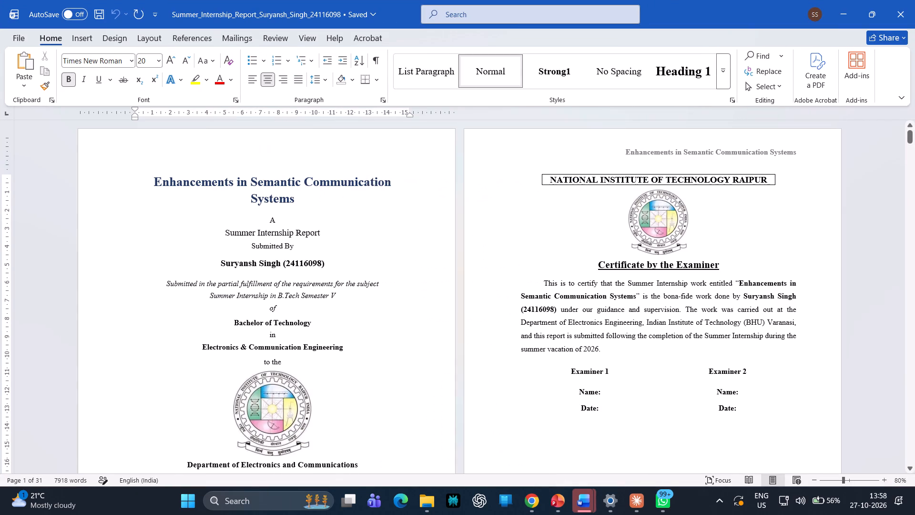
{"action": "scroll", "coordinate": [630, 216], "scroll_direction": "down", "scroll_amount": 1, "text": "ctrl"}
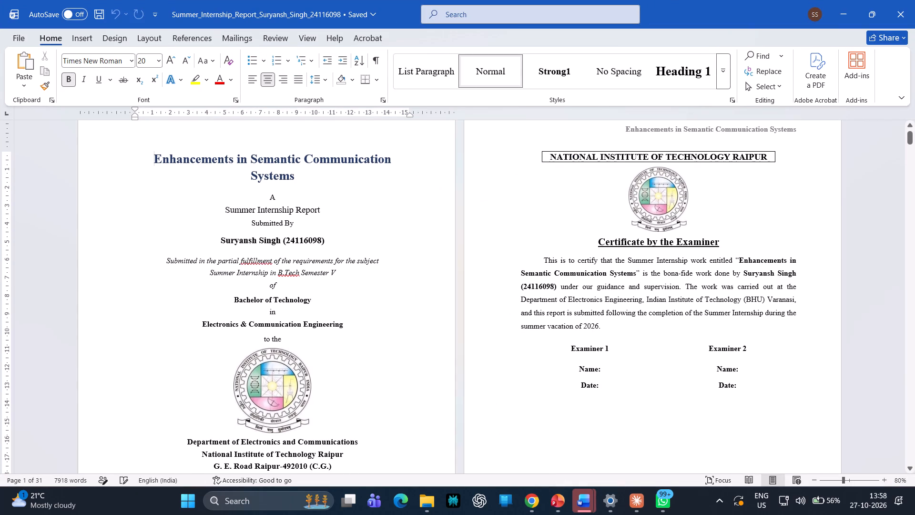
{"action": "scroll", "coordinate": [630, 216], "scroll_direction": "down", "scroll_amount": 3, "text": "ctrl"}
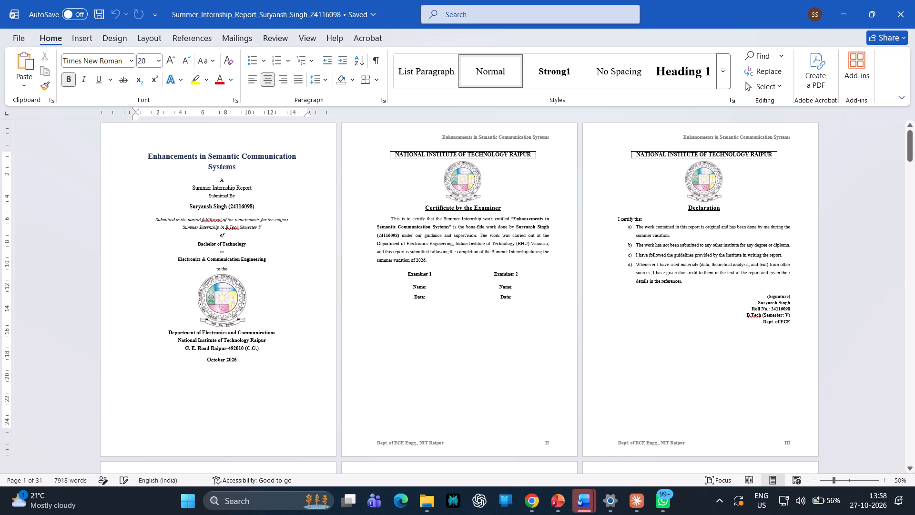
{"action": "scroll", "coordinate": [630, 216], "scroll_direction": "down", "scroll_amount": 7}
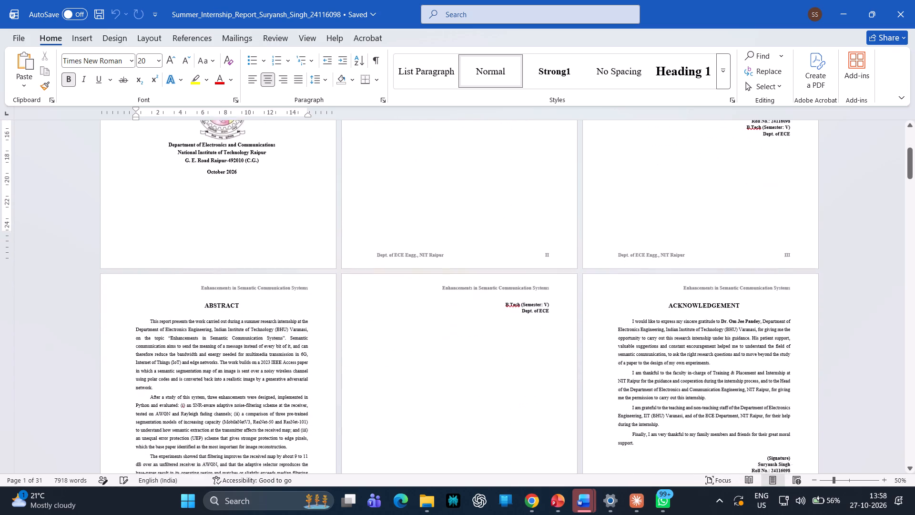
{"action": "scroll", "coordinate": [630, 216], "scroll_direction": "down", "scroll_amount": 4}
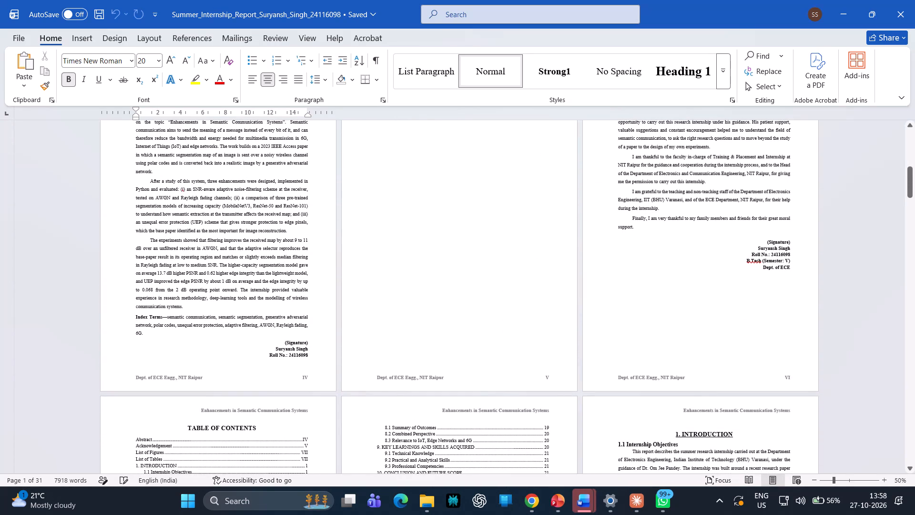
{"action": "scroll", "coordinate": [630, 216], "scroll_direction": "up", "scroll_amount": 1}
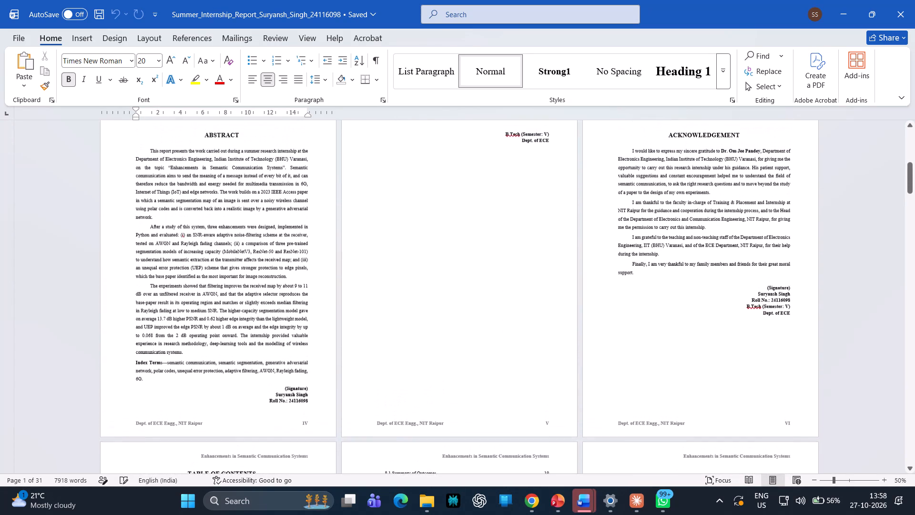
{"action": "scroll", "coordinate": [630, 216], "scroll_direction": "up", "scroll_amount": 1}
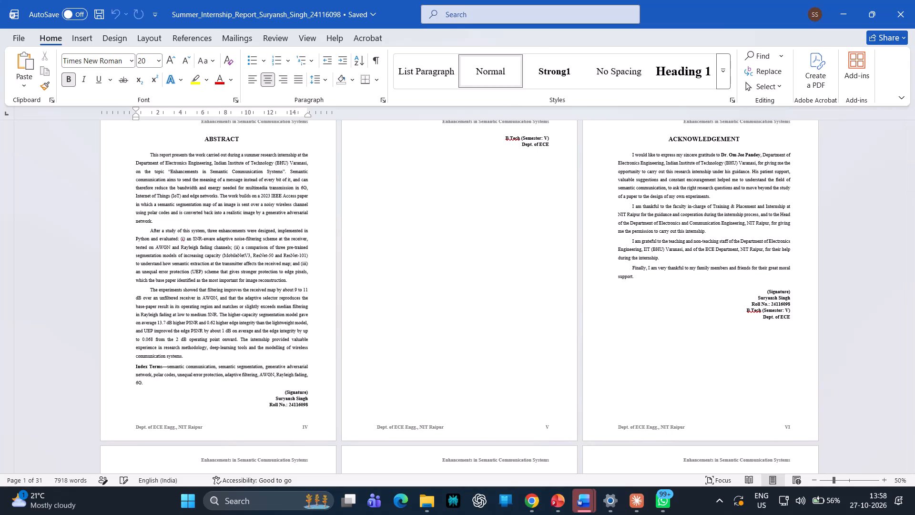
{"action": "scroll", "coordinate": [630, 216], "scroll_direction": "down", "scroll_amount": 1}
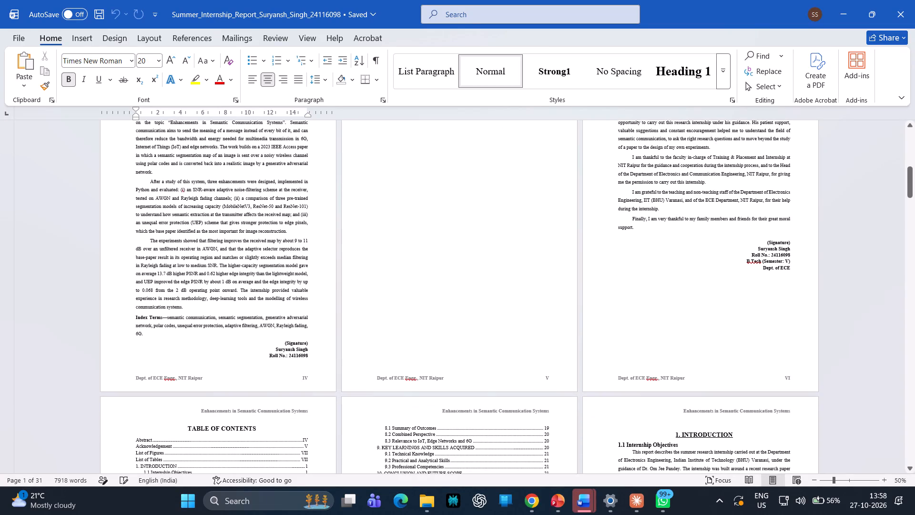
{"action": "scroll", "coordinate": [393, 291], "scroll_direction": "up", "scroll_amount": 1}
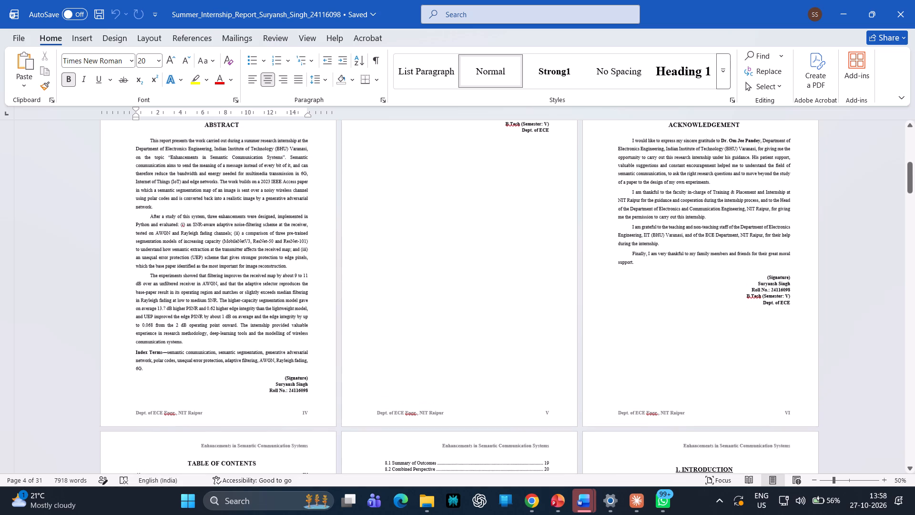
{"action": "scroll", "coordinate": [393, 291], "scroll_direction": "up", "scroll_amount": 1}
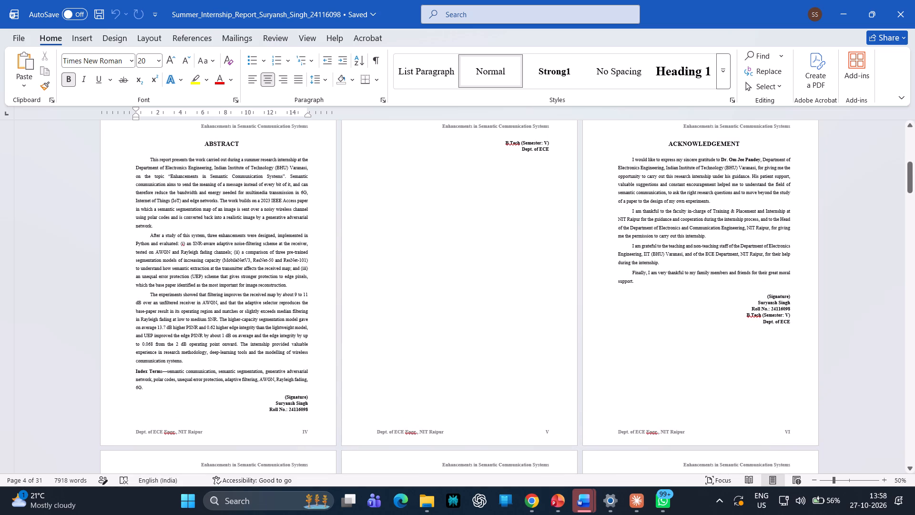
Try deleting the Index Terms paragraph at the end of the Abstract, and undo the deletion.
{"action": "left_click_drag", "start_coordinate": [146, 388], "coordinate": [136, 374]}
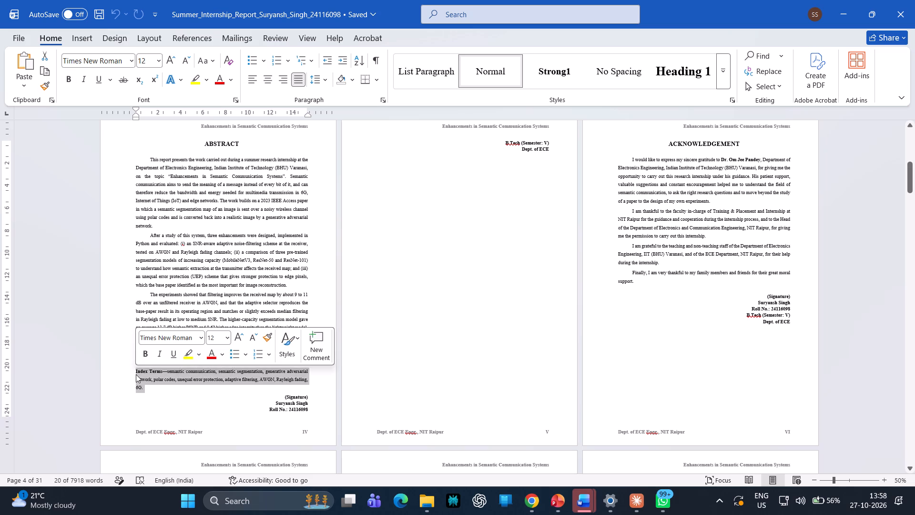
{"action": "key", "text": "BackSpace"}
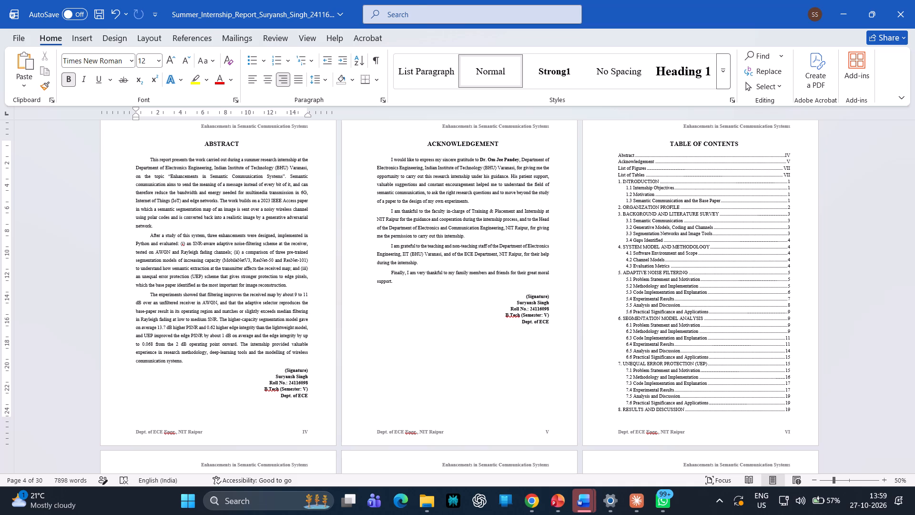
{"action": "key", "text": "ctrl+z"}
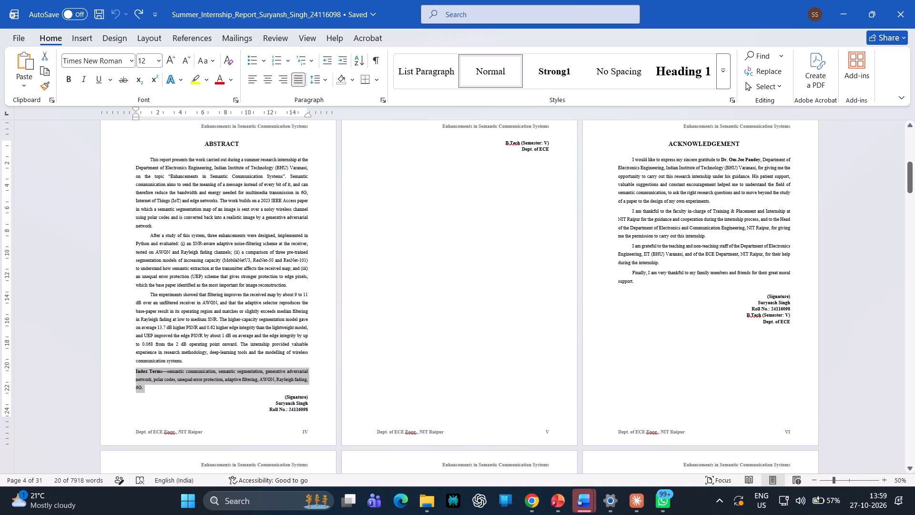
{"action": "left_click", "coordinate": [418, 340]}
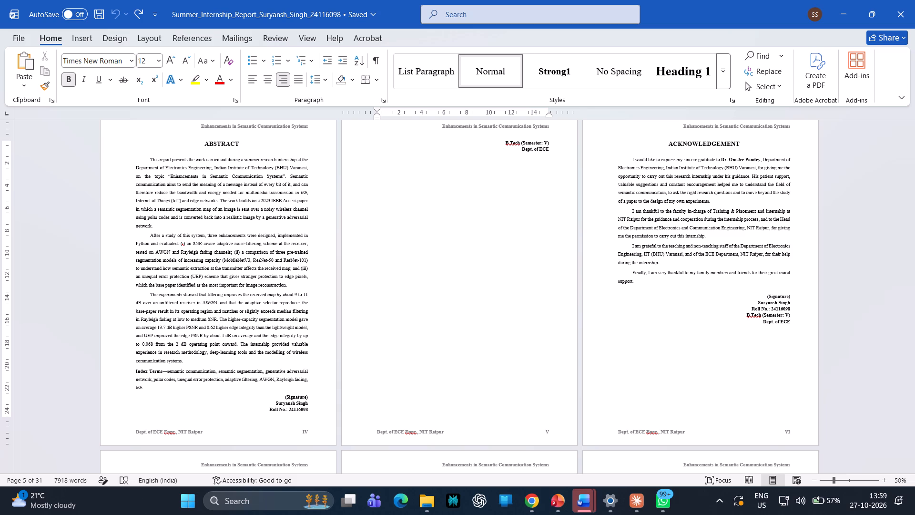
Examine the abstract's spill-over page, the table of contents, the lists of figures and tables, and the start of the Introduction.
{"action": "scroll", "coordinate": [418, 340], "scroll_direction": "down", "scroll_amount": 3}
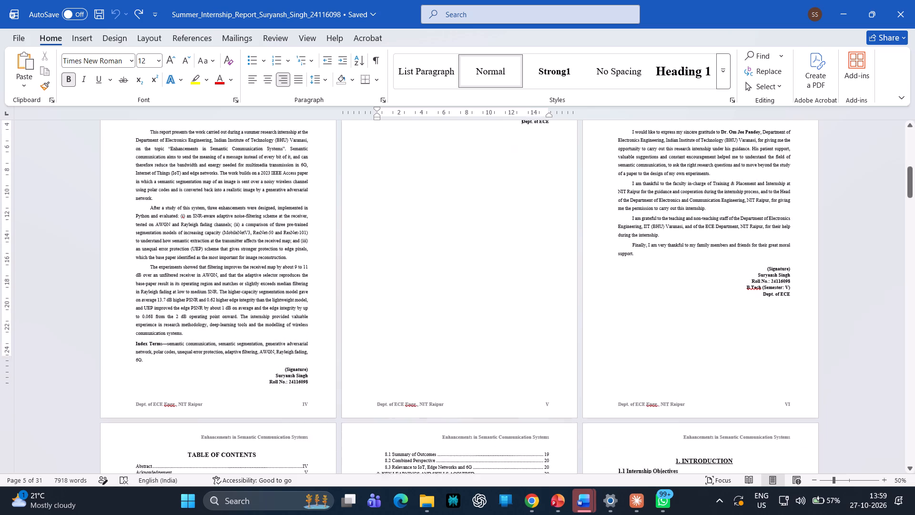
{"action": "scroll", "coordinate": [418, 340], "scroll_direction": "down", "scroll_amount": 4}
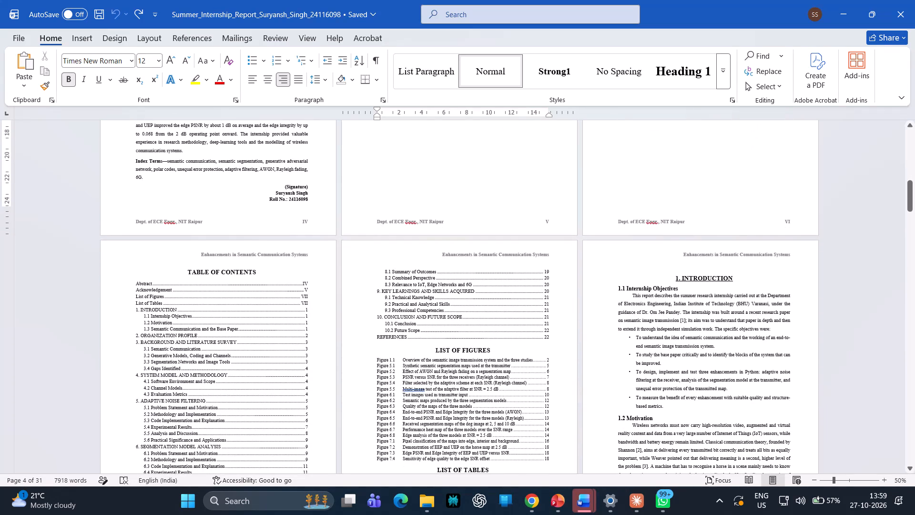
{"action": "scroll", "coordinate": [418, 340], "scroll_direction": "up", "scroll_amount": 2}
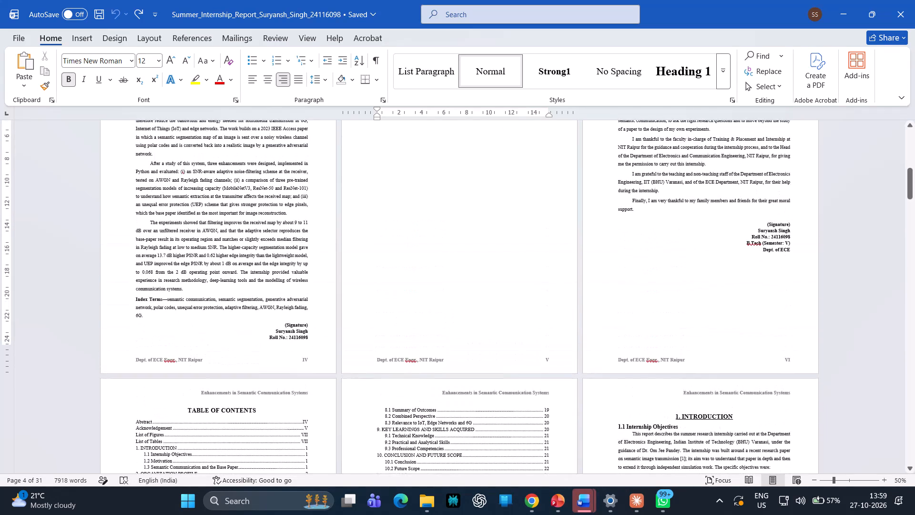
{"action": "scroll", "coordinate": [418, 340], "scroll_direction": "up", "scroll_amount": 1}
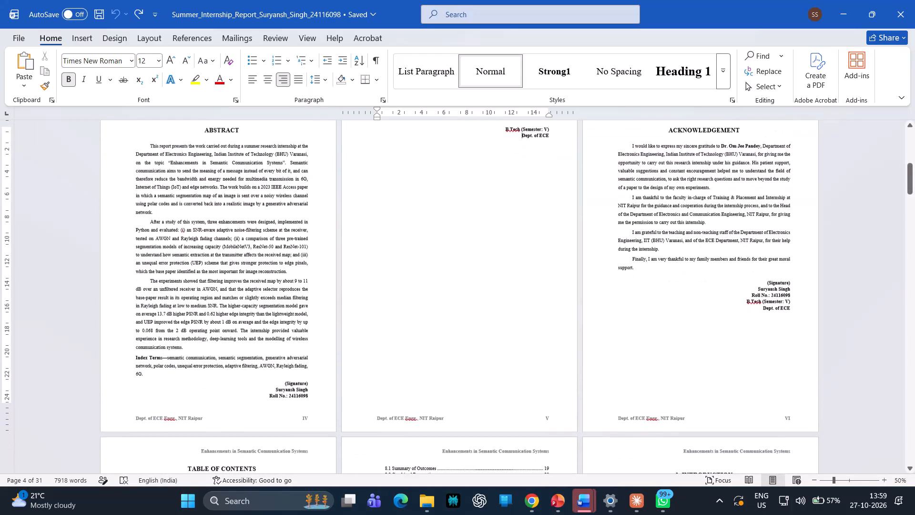
{"action": "scroll", "coordinate": [418, 340], "scroll_direction": "down", "scroll_amount": 2}
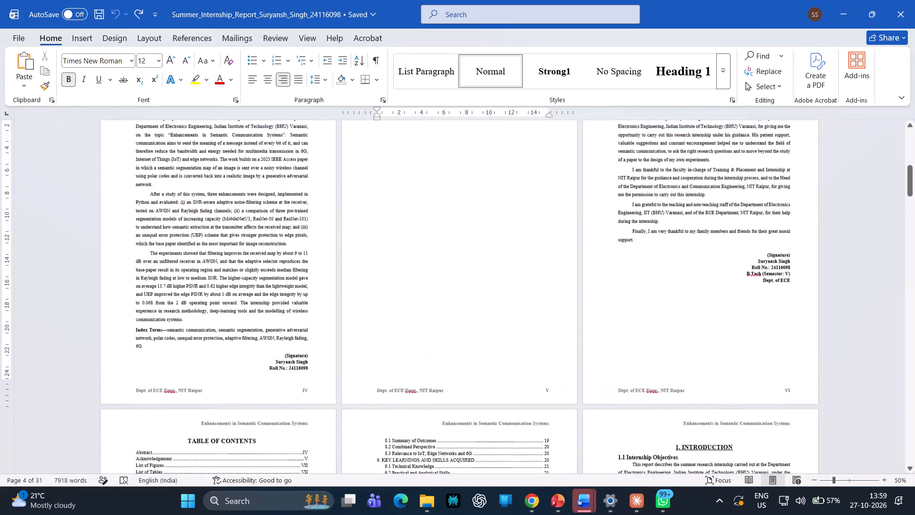
{"action": "scroll", "coordinate": [418, 340], "scroll_direction": "down", "scroll_amount": 1}
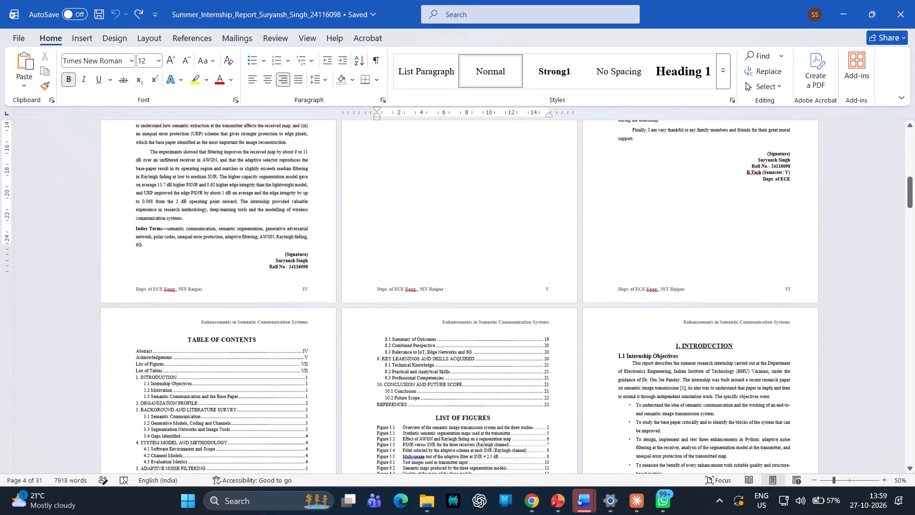
{"action": "scroll", "coordinate": [418, 340], "scroll_direction": "down", "scroll_amount": 1}
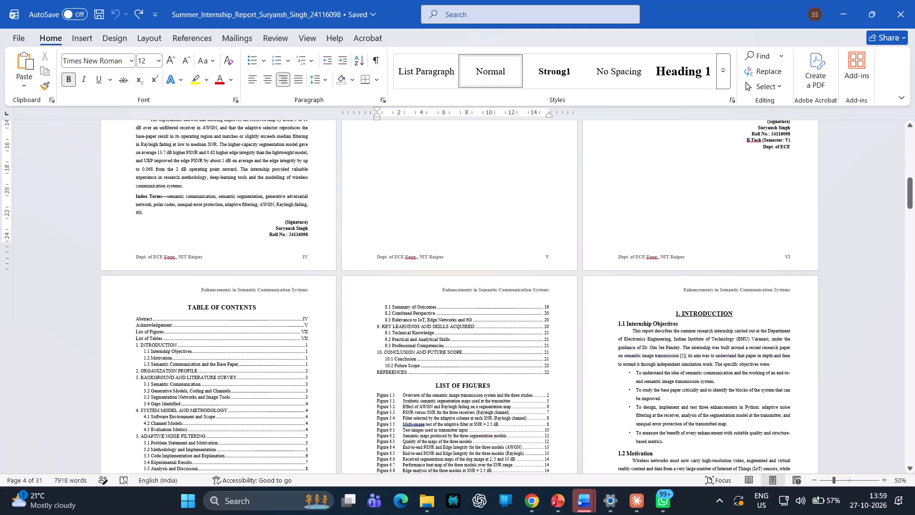
{"action": "scroll", "coordinate": [418, 340], "scroll_direction": "down", "scroll_amount": 5}
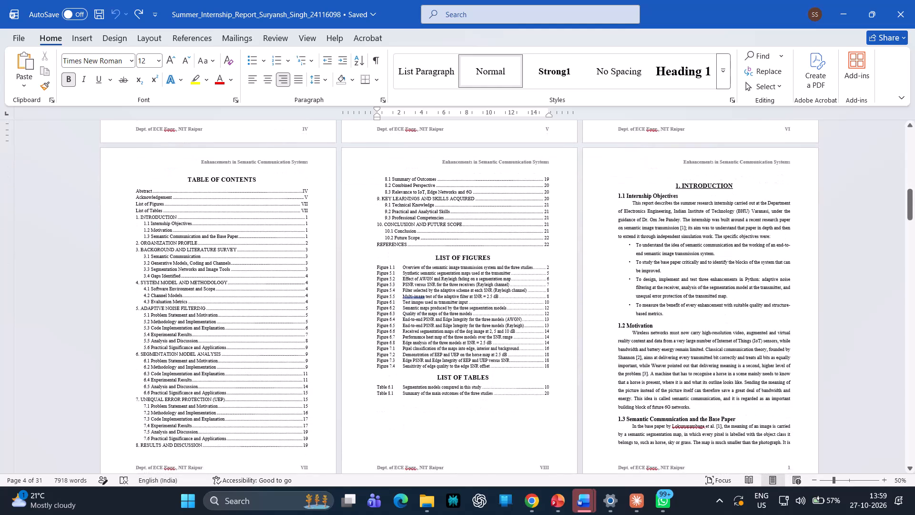
{"action": "scroll", "coordinate": [418, 340], "scroll_direction": "down", "scroll_amount": 1}
{"action": "scroll", "coordinate": [418, 340], "scroll_direction": "up", "scroll_amount": 1}
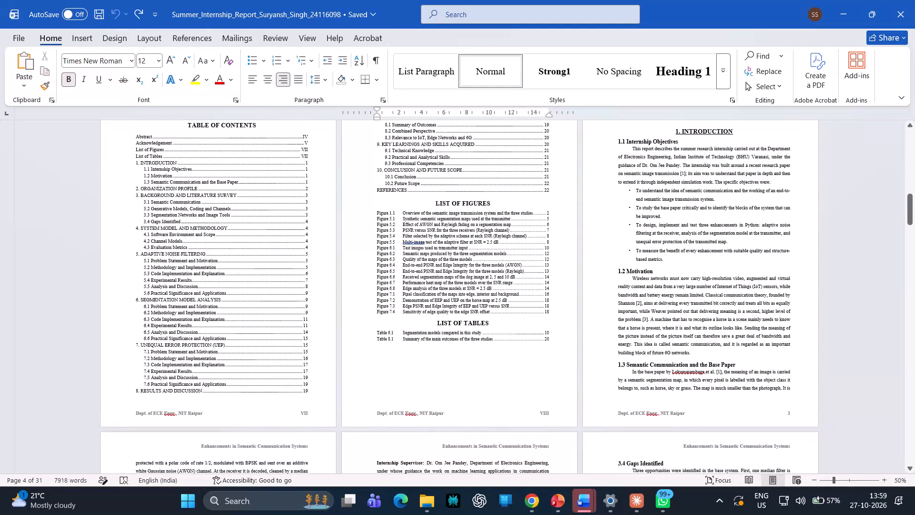
{"action": "scroll", "coordinate": [418, 340], "scroll_direction": "up", "scroll_amount": 1}
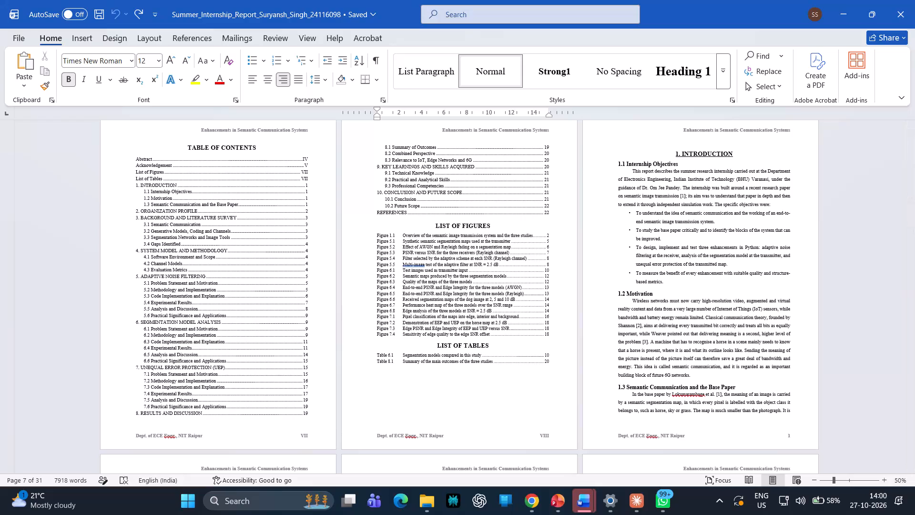
{"action": "scroll", "coordinate": [418, 340], "scroll_direction": "up", "scroll_amount": 1}
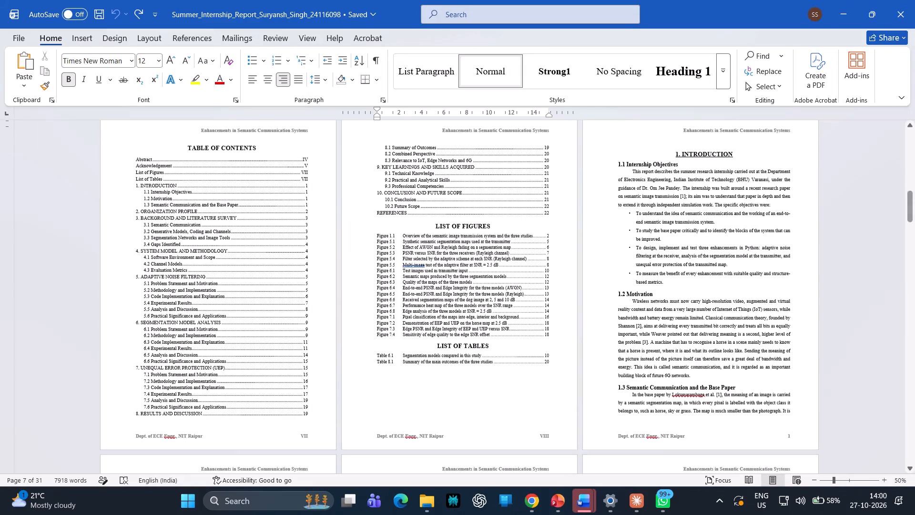
{"action": "scroll", "coordinate": [418, 340], "scroll_direction": "up", "scroll_amount": 3}
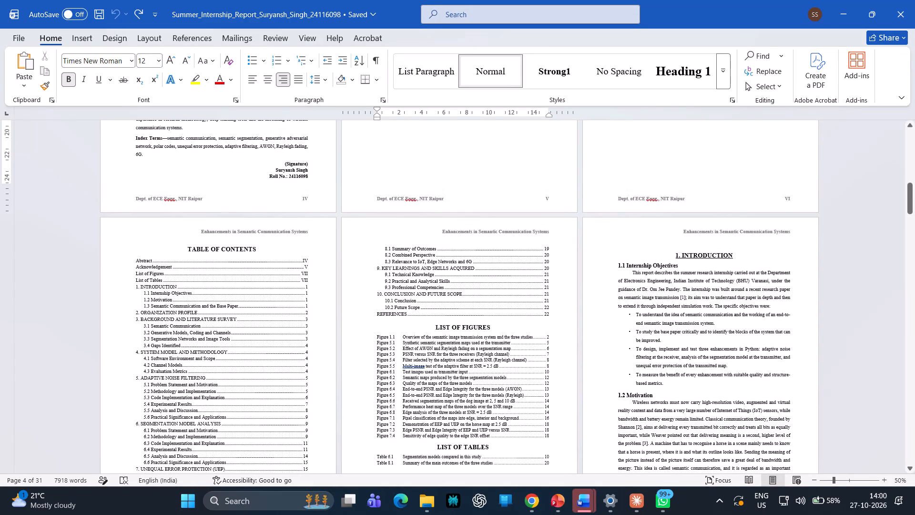
{"action": "scroll", "coordinate": [418, 340], "scroll_direction": "down", "scroll_amount": 2}
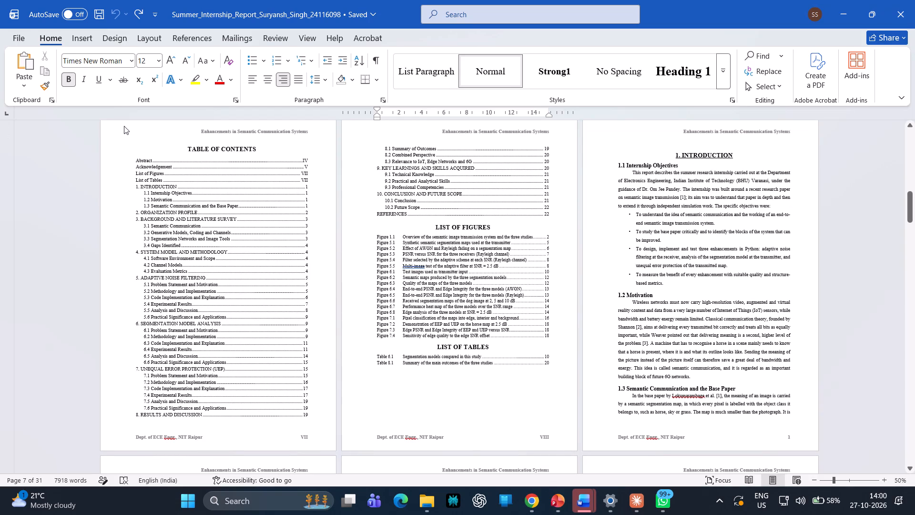
Open the custom page margin settings for the current section of the report.
{"action": "left_click", "coordinate": [145, 35]}
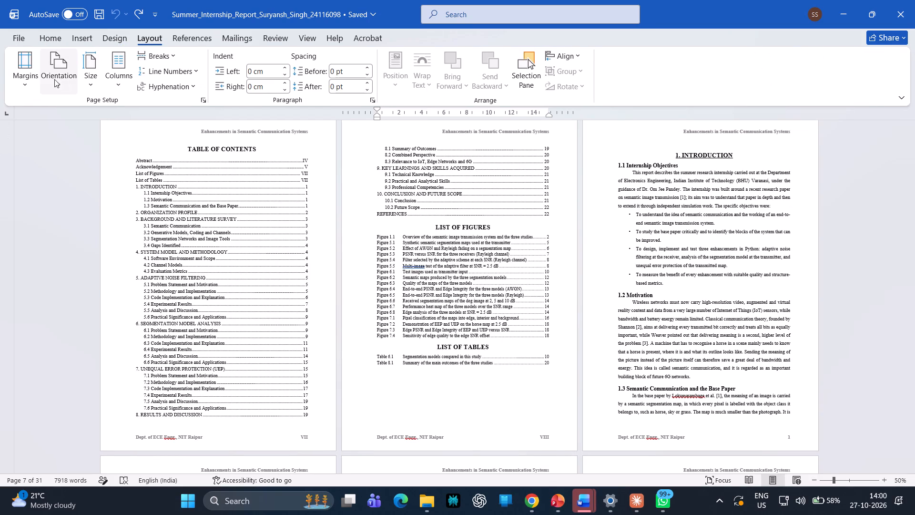
{"action": "left_click", "coordinate": [27, 79]}
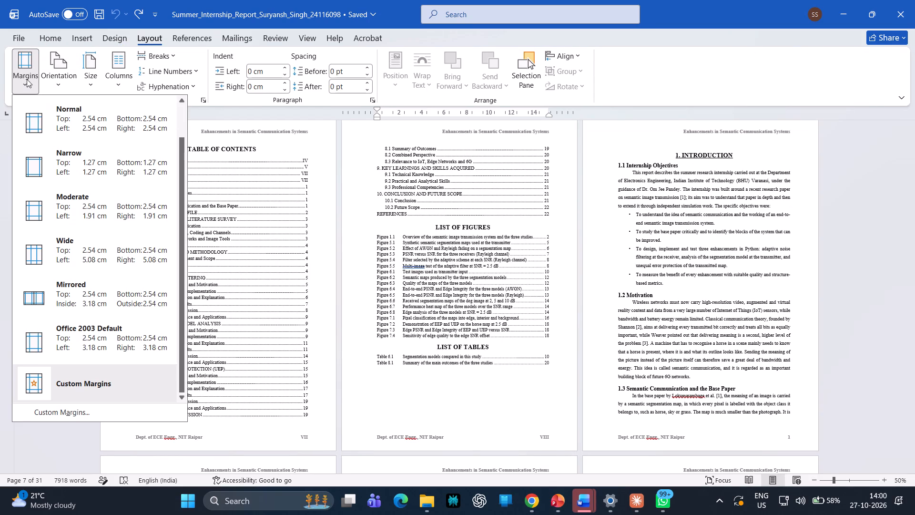
{"action": "left_click", "coordinate": [69, 384]}
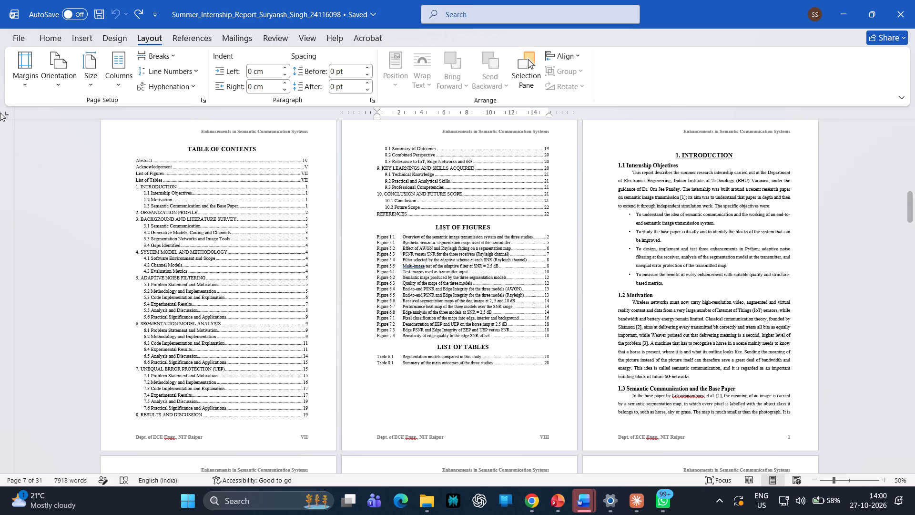
{"action": "left_click", "coordinate": [22, 79]}
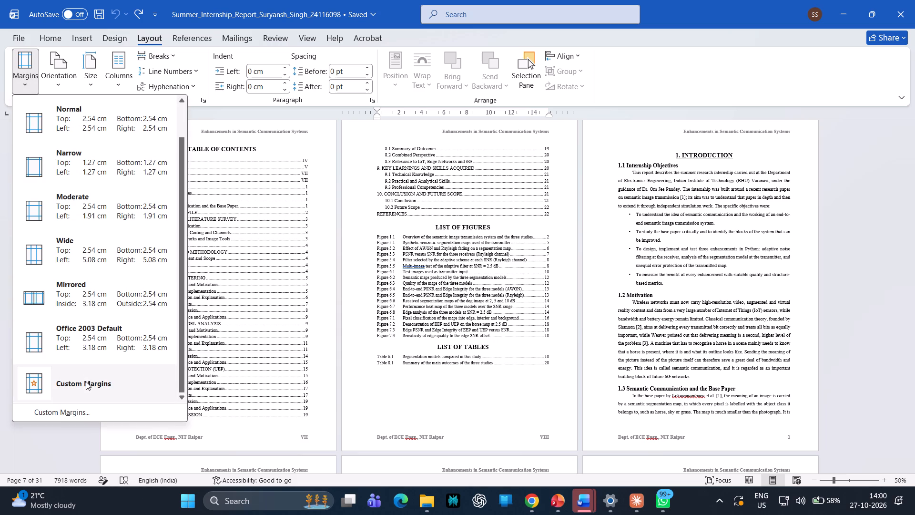
{"action": "left_click", "coordinate": [66, 409]}
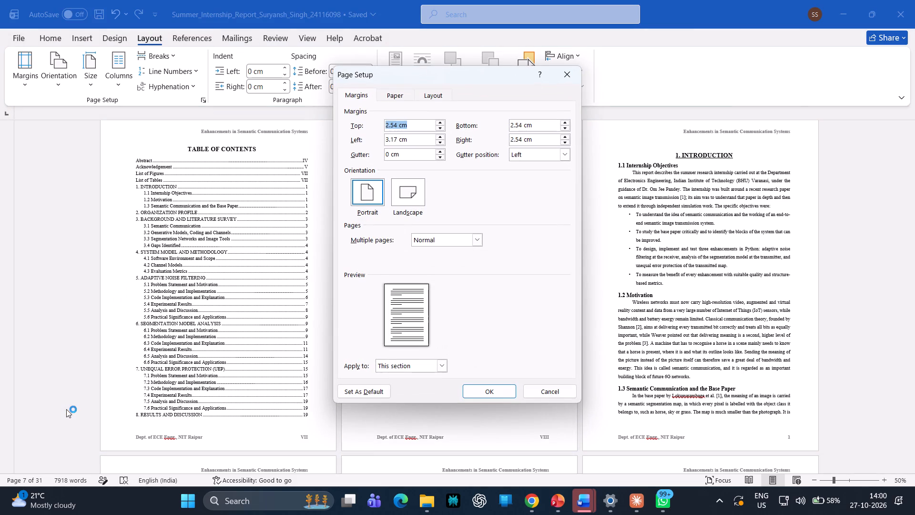
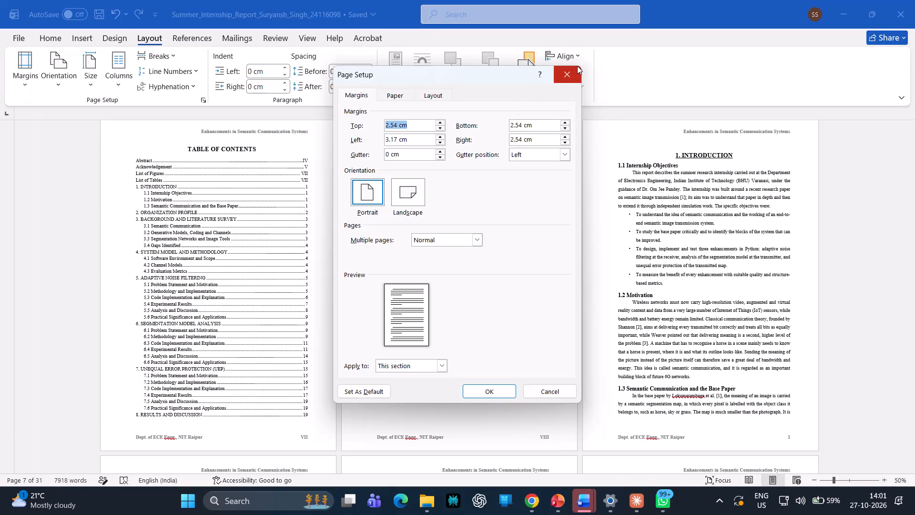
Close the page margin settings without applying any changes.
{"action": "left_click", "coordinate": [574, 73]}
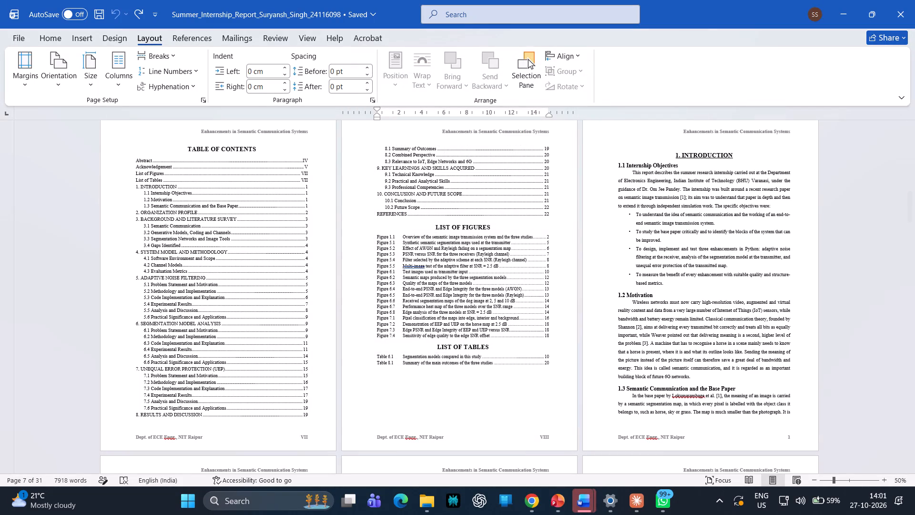
Look through the report pages from the table of contents to the System Model and Methodology chapter, checking their layout.
{"action": "scroll", "coordinate": [568, 286], "scroll_direction": "down", "scroll_amount": 3}
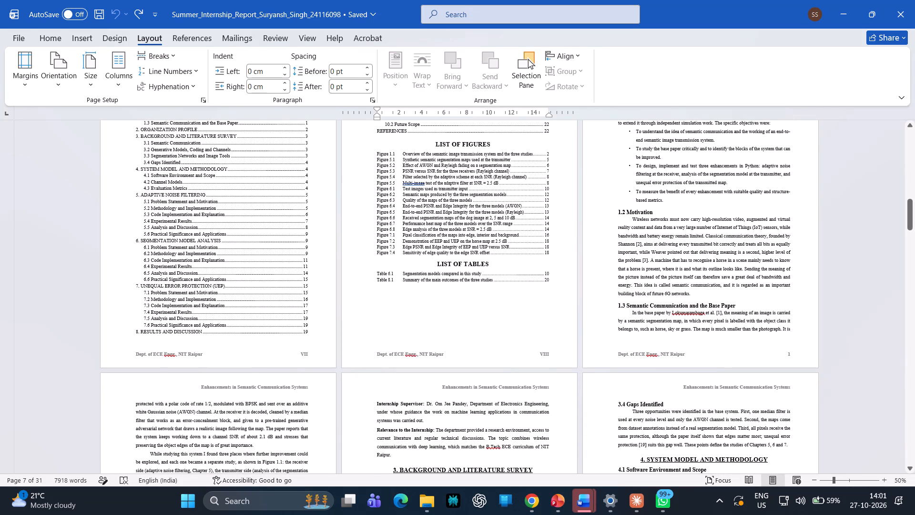
{"action": "scroll", "coordinate": [568, 286], "scroll_direction": "down", "scroll_amount": 3}
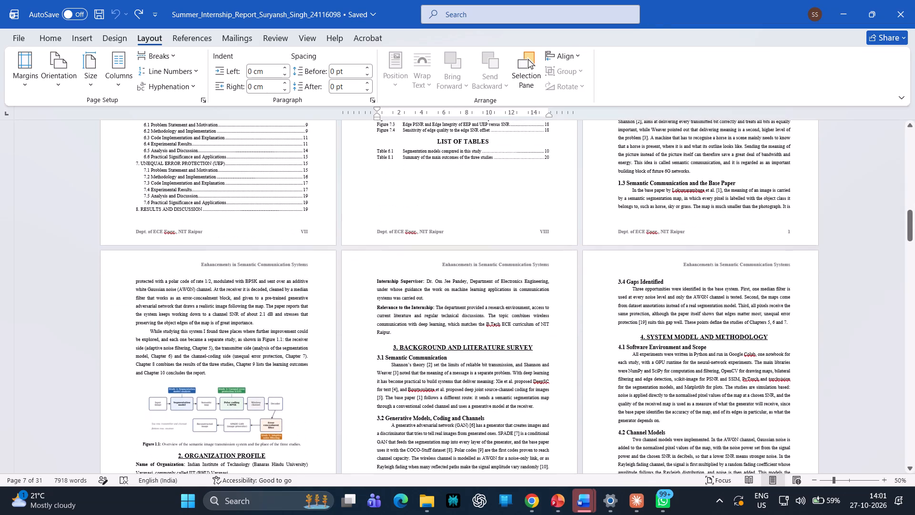
{"action": "scroll", "coordinate": [568, 286], "scroll_direction": "up", "scroll_amount": 1}
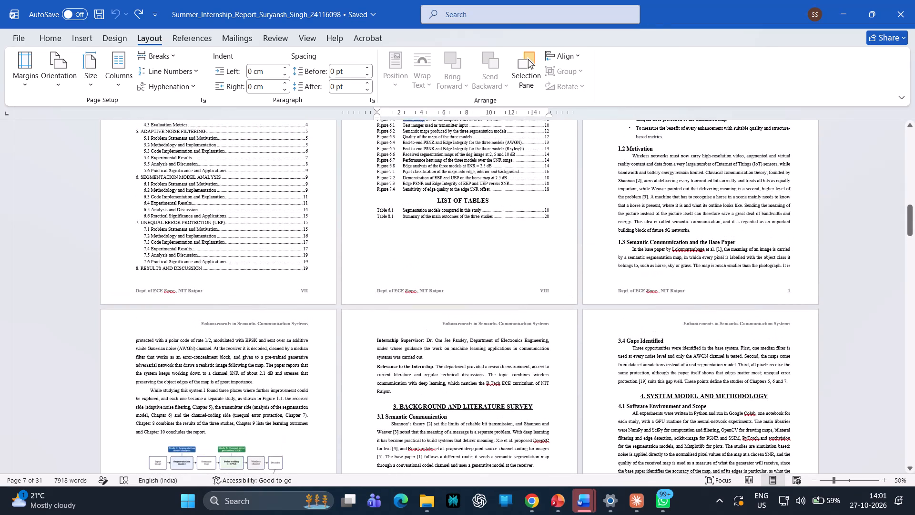
{"action": "scroll", "coordinate": [568, 286], "scroll_direction": "down", "scroll_amount": 2}
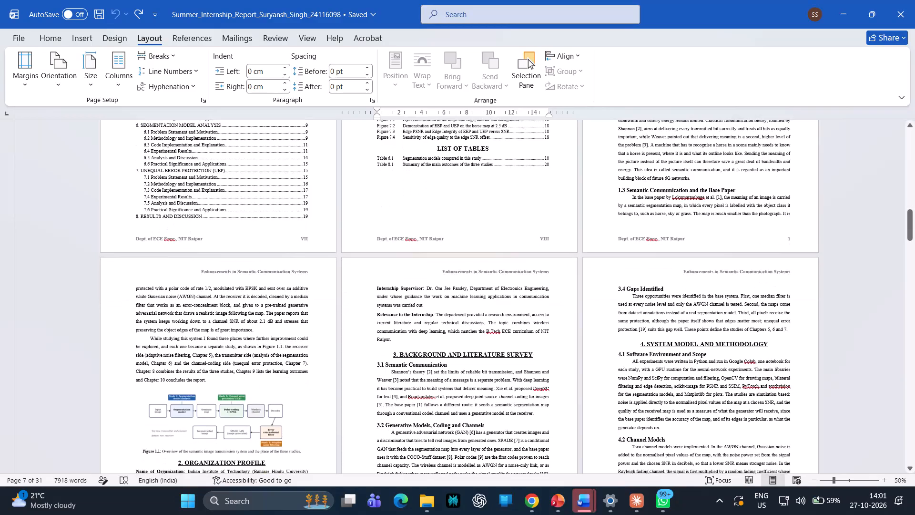
{"action": "scroll", "coordinate": [568, 286], "scroll_direction": "down", "scroll_amount": 2}
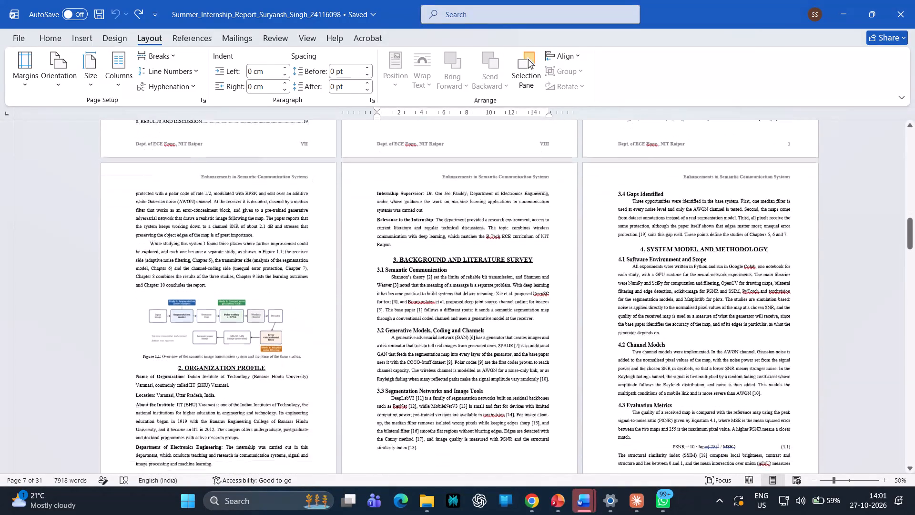
{"action": "scroll", "coordinate": [568, 286], "scroll_direction": "up", "scroll_amount": 1}
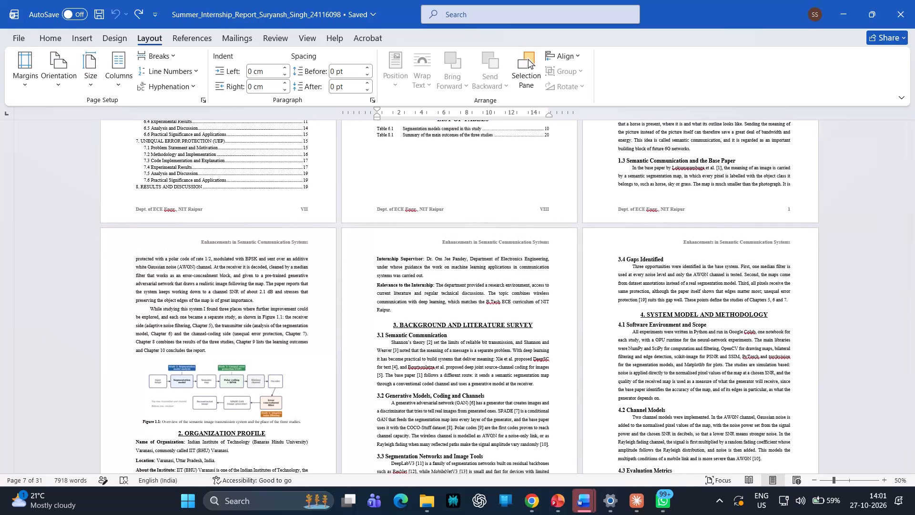
{"action": "scroll", "coordinate": [568, 286], "scroll_direction": "down", "scroll_amount": 2}
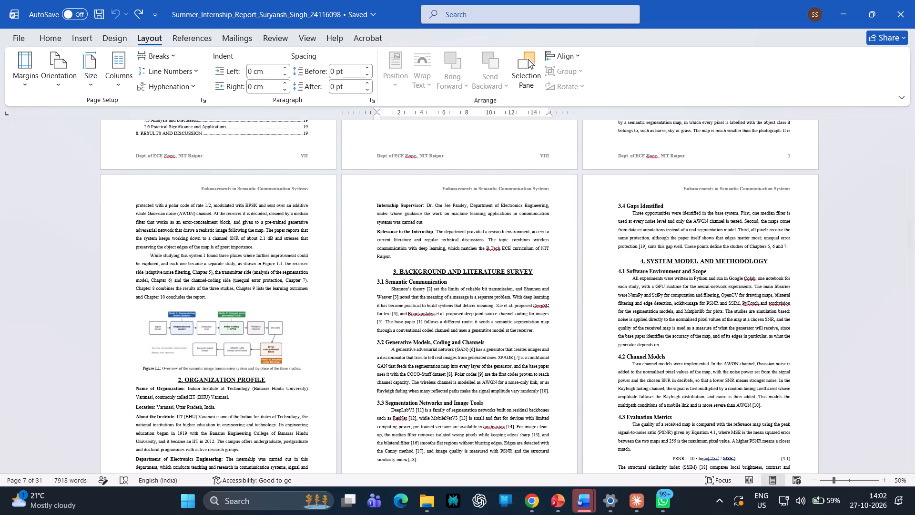
{"action": "scroll", "coordinate": [568, 286], "scroll_direction": "down", "scroll_amount": 1}
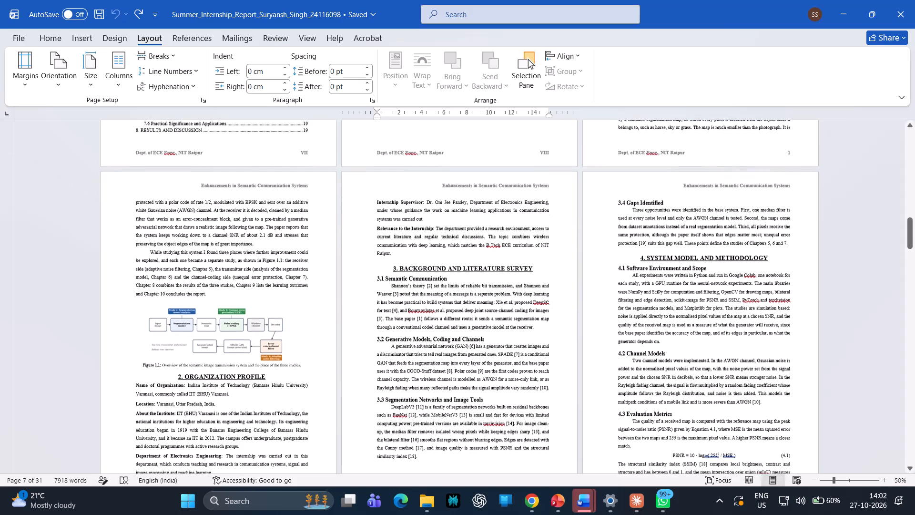
{"action": "scroll", "coordinate": [568, 286], "scroll_direction": "down", "scroll_amount": 5}
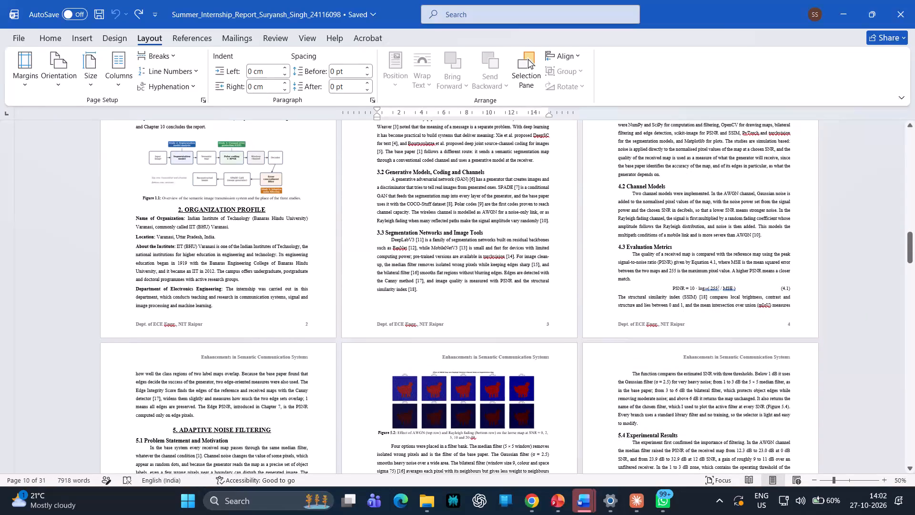
{"action": "scroll", "coordinate": [568, 286], "scroll_direction": "down", "scroll_amount": 2}
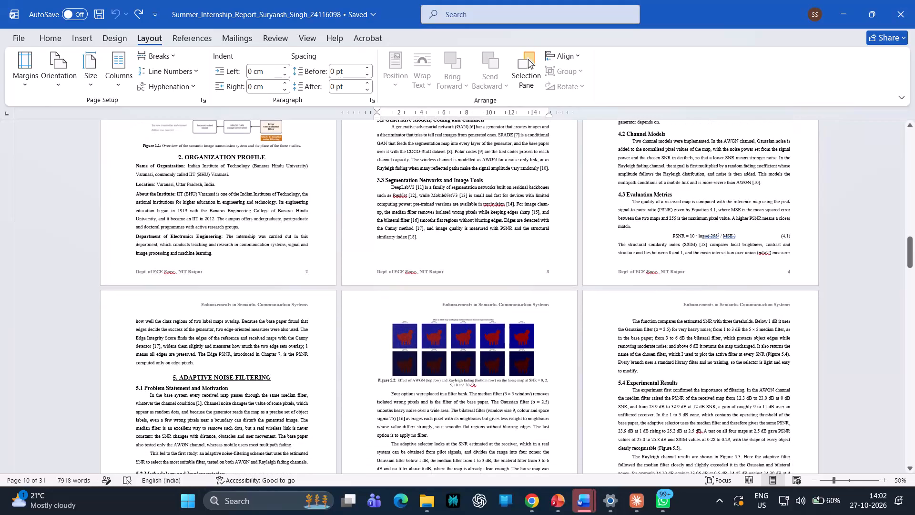
{"action": "scroll", "coordinate": [568, 286], "scroll_direction": "up", "scroll_amount": 1}
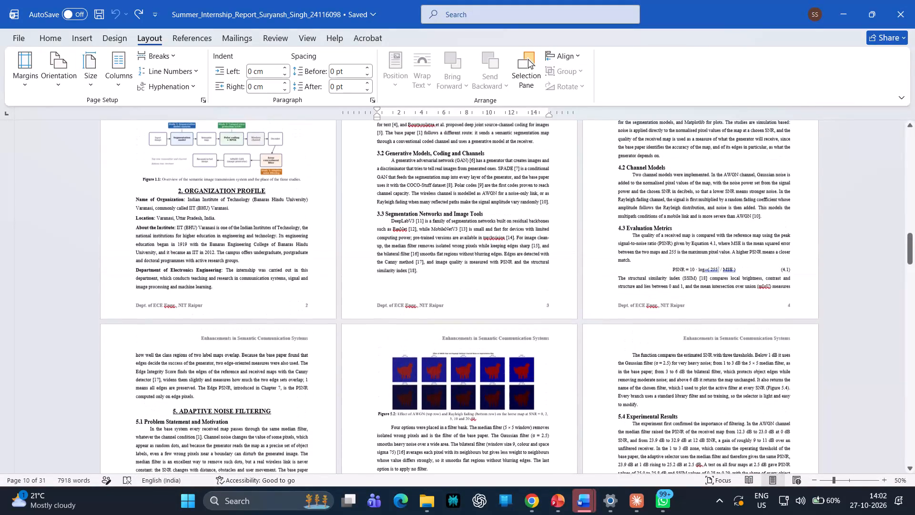
{"action": "scroll", "coordinate": [568, 286], "scroll_direction": "up", "scroll_amount": 1}
{"action": "scroll", "coordinate": [568, 286], "scroll_direction": "down", "scroll_amount": 1}
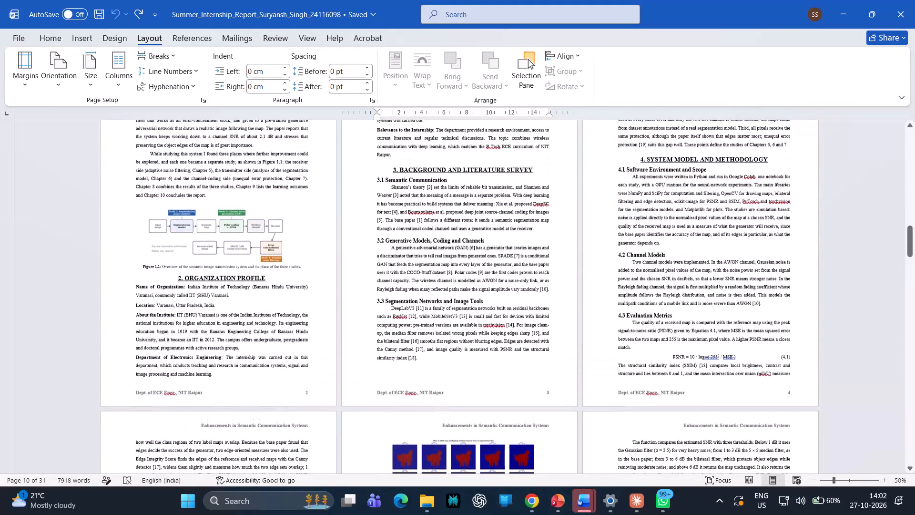
{"action": "scroll", "coordinate": [568, 286], "scroll_direction": "down", "scroll_amount": 2}
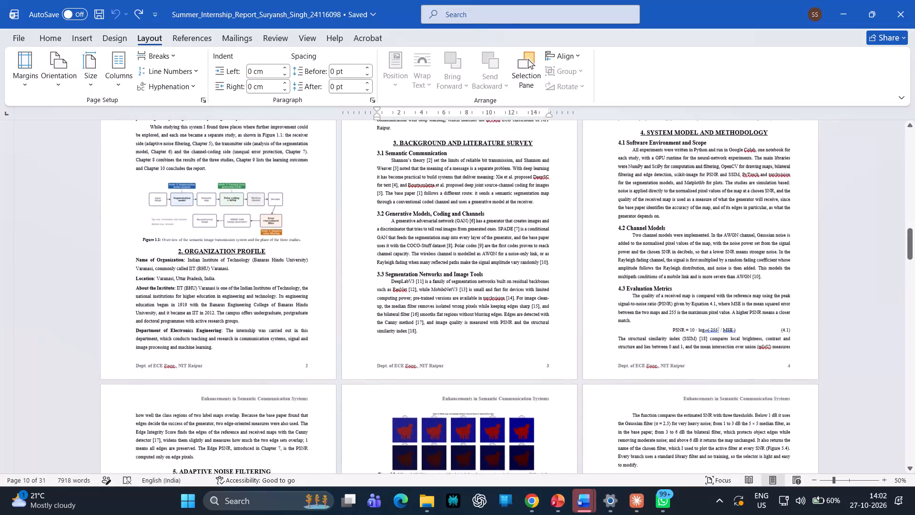
Examine the Adaptive Noise Filtering chapter's pages, including its figures, code listing and the Rayleigh channel PSNR plot.
{"action": "scroll", "coordinate": [568, 286], "scroll_direction": "down", "scroll_amount": 2}
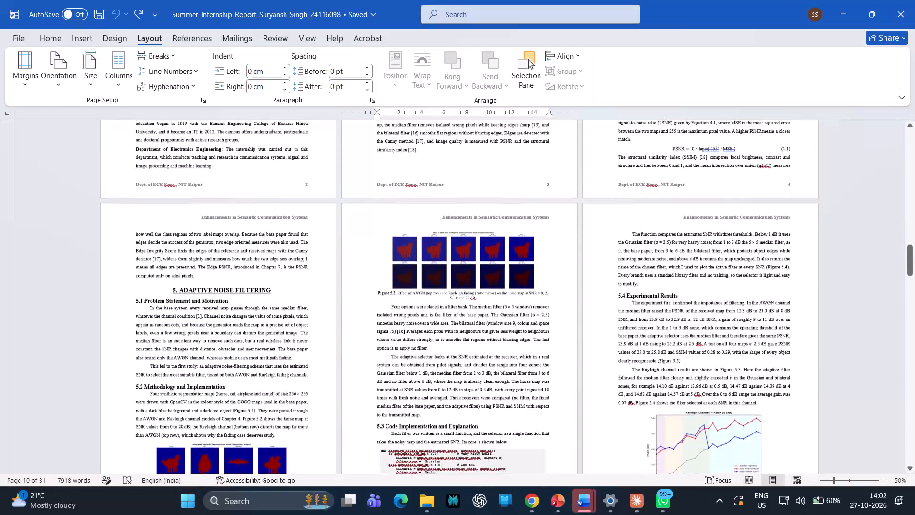
{"action": "scroll", "coordinate": [568, 286], "scroll_direction": "down", "scroll_amount": 2}
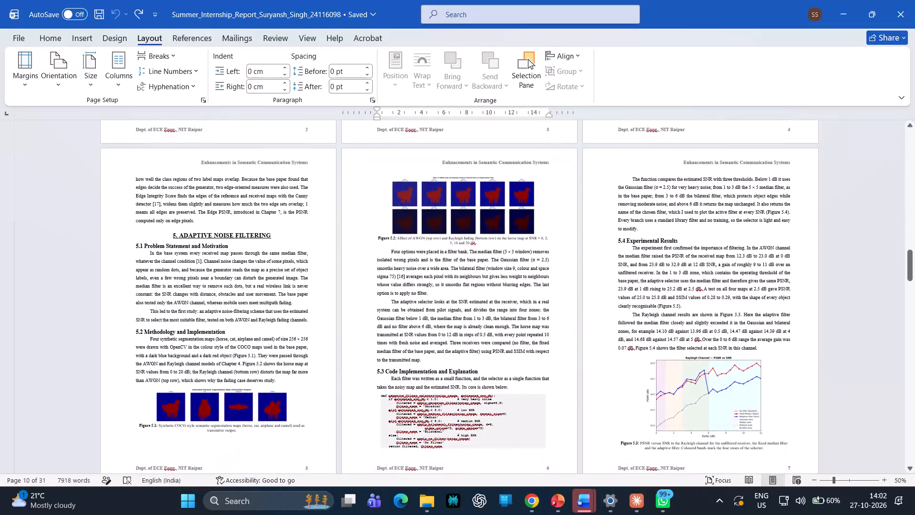
{"action": "scroll", "coordinate": [568, 286], "scroll_direction": "down", "scroll_amount": 2}
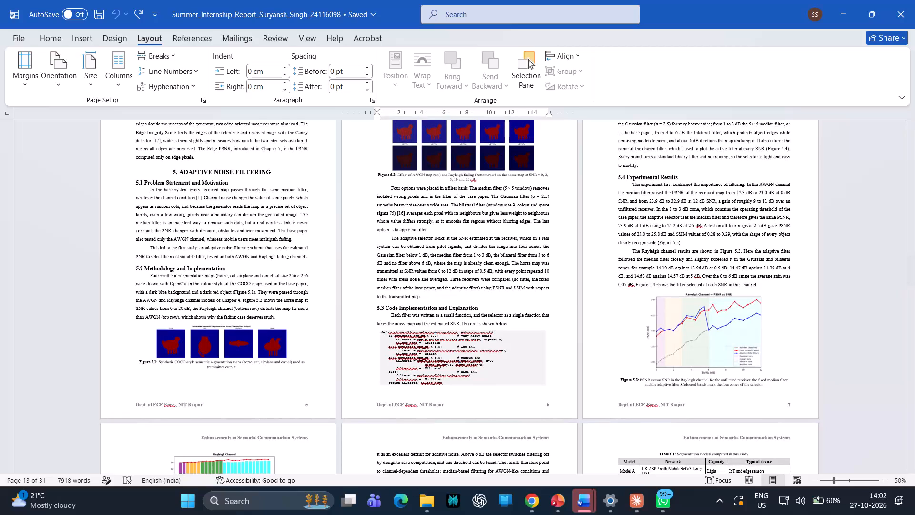
{"action": "scroll", "coordinate": [482, 339], "scroll_direction": "up", "scroll_amount": 5, "text": "ctrl"}
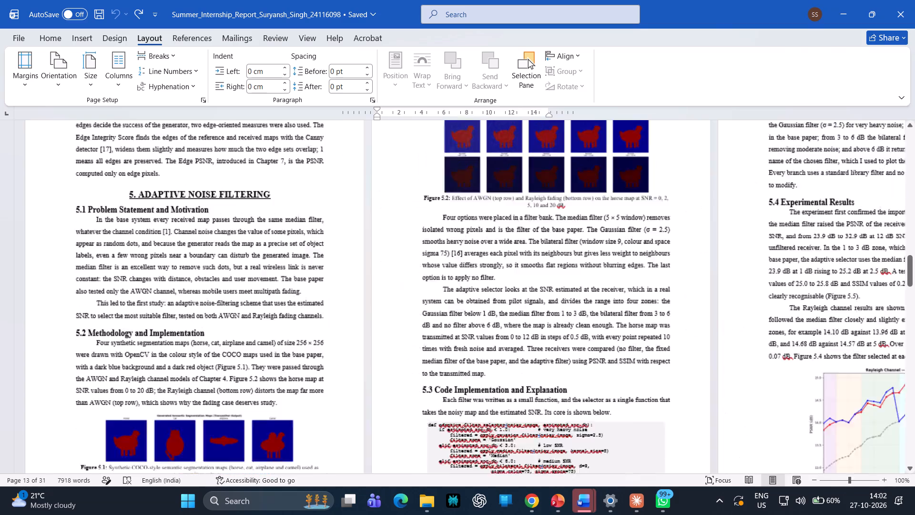
{"action": "scroll", "coordinate": [482, 339], "scroll_direction": "down", "scroll_amount": 10}
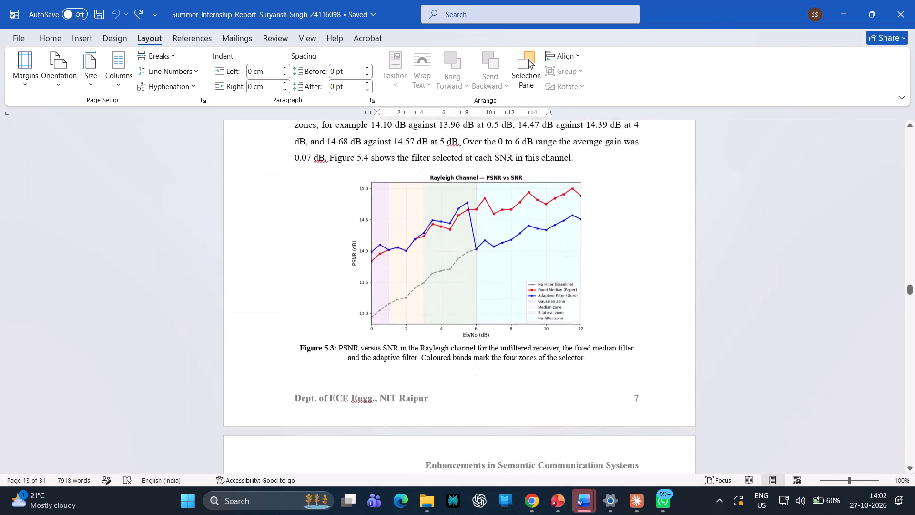
Read through the Segmentation Model Analysis chapter at full size, up to the code listing in section 6.3.
{"action": "scroll", "coordinate": [482, 339], "scroll_direction": "down", "scroll_amount": 10}
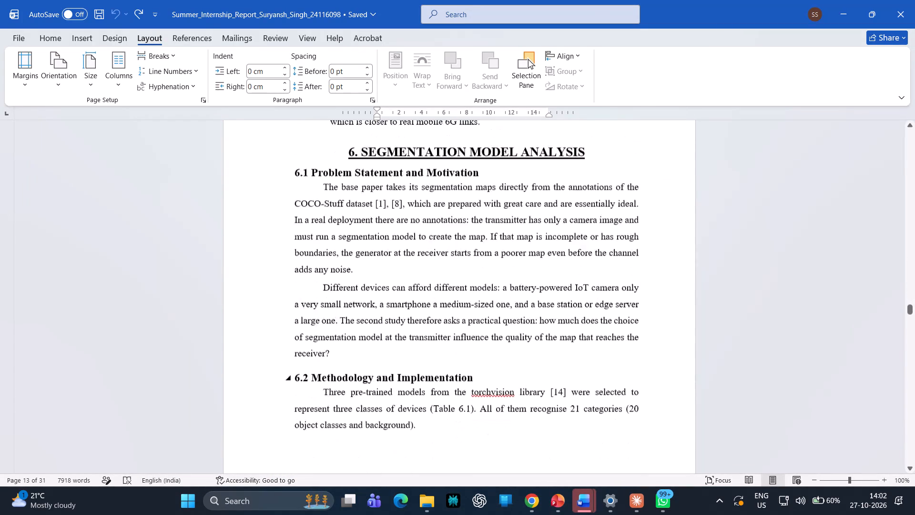
{"action": "scroll", "coordinate": [482, 339], "scroll_direction": "down", "scroll_amount": 9}
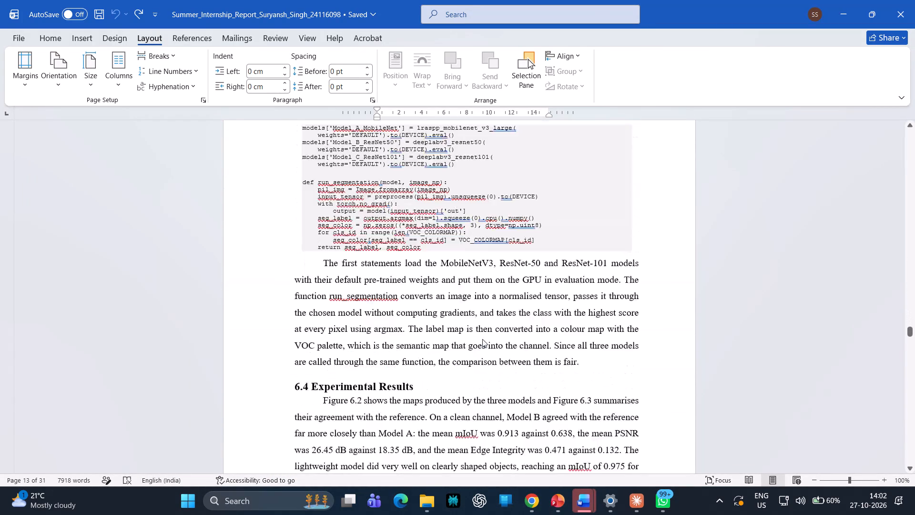
{"action": "scroll", "coordinate": [482, 339], "scroll_direction": "down", "scroll_amount": 1}
{"action": "scroll", "coordinate": [482, 339], "scroll_direction": "up", "scroll_amount": 1}
{"action": "scroll", "coordinate": [482, 339], "scroll_direction": "down", "scroll_amount": 1}
{"action": "scroll", "coordinate": [482, 339], "scroll_direction": "up", "scroll_amount": 1}
{"action": "scroll", "coordinate": [482, 339], "scroll_direction": "down", "scroll_amount": 1}
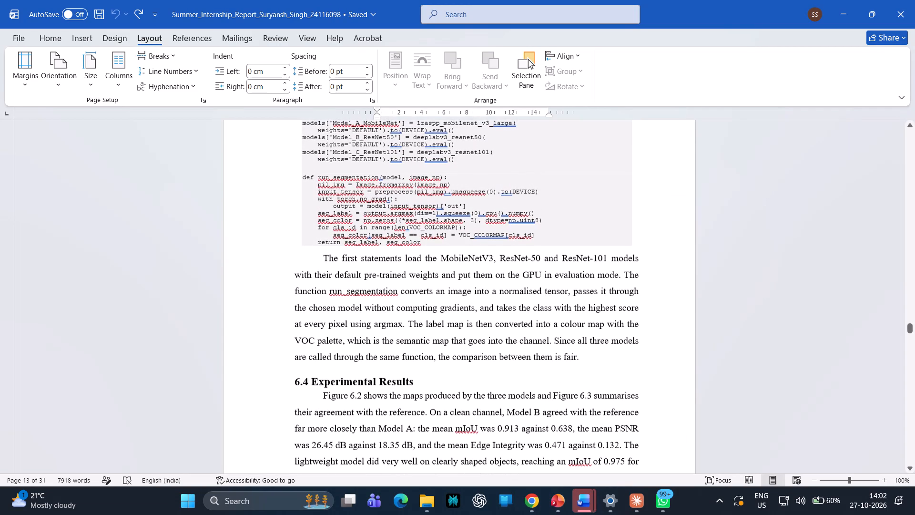
{"action": "scroll", "coordinate": [482, 339], "scroll_direction": "up", "scroll_amount": 1}
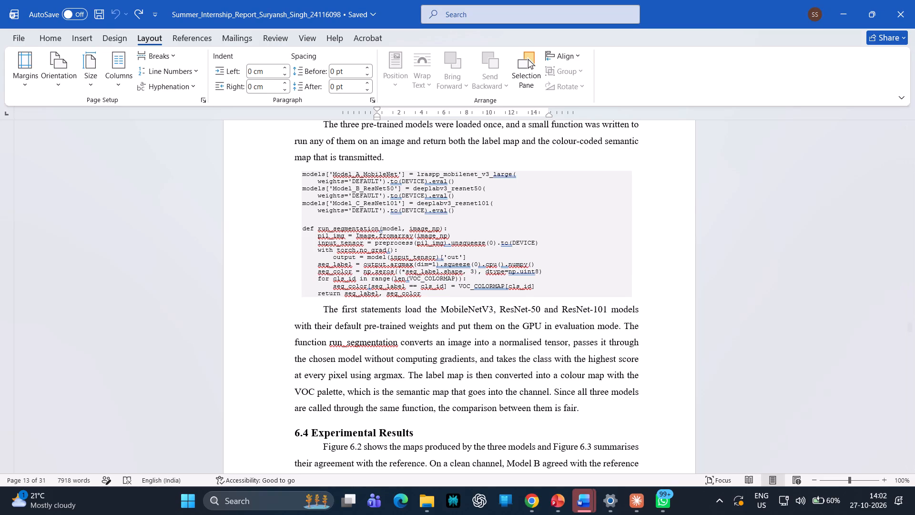
Examine the code listing in section 6.3, highlighting image_np and the first lines of the run_segmentation function.
{"action": "left_click", "coordinate": [515, 221]}
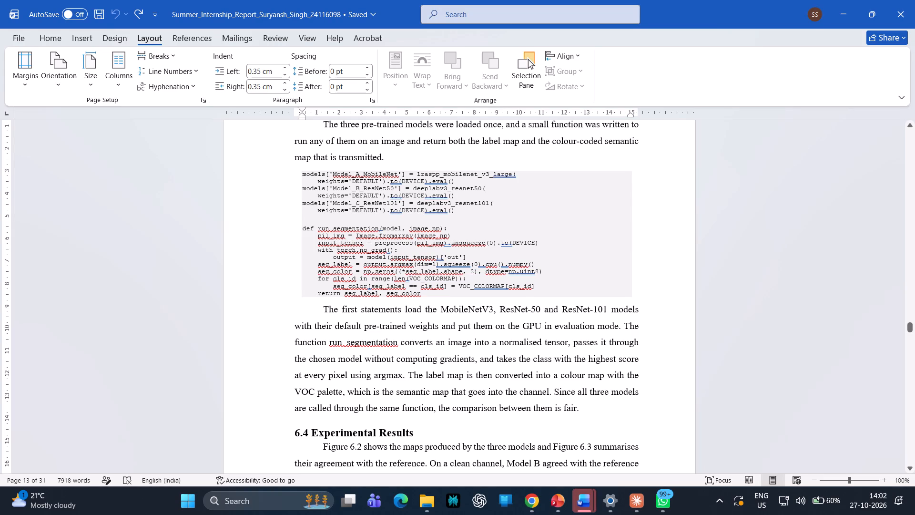
{"action": "left_click", "coordinate": [455, 235]}
{"action": "left_click_drag", "start_coordinate": [455, 235], "coordinate": [432, 235]}
{"action": "left_click_drag", "start_coordinate": [432, 235], "coordinate": [424, 237]}
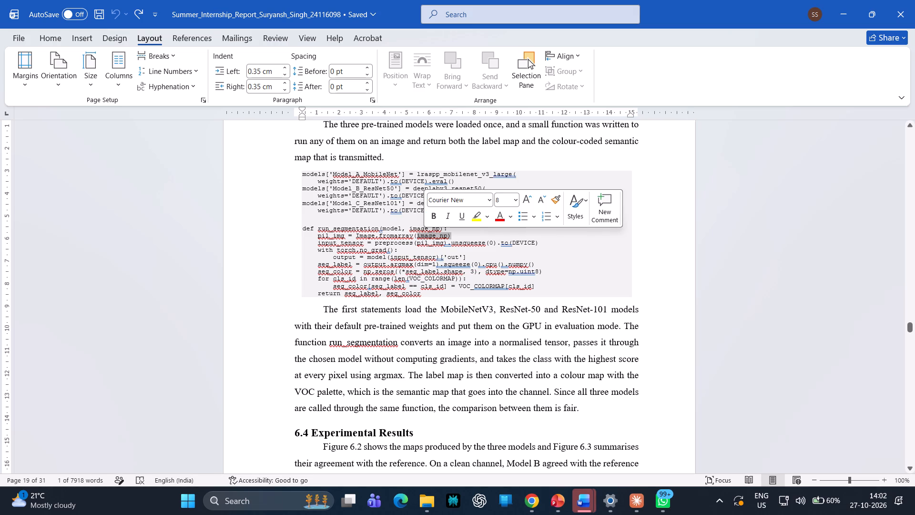
{"action": "left_click", "coordinate": [682, 267]}
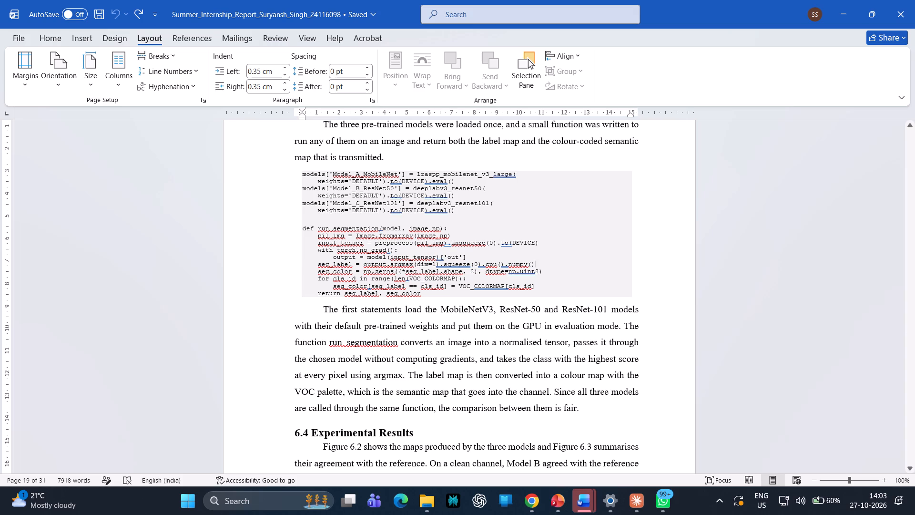
{"action": "left_click", "coordinate": [603, 247]}
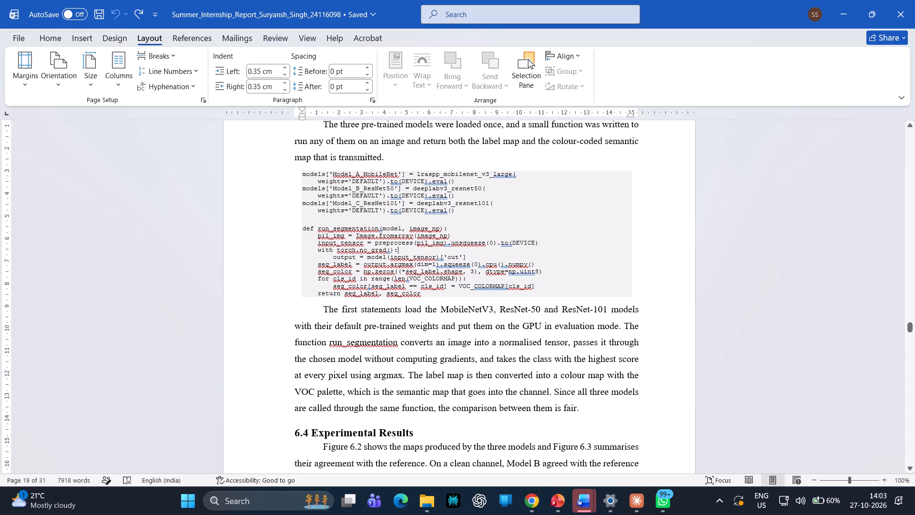
{"action": "left_click", "coordinate": [608, 206]}
{"action": "left_click_drag", "start_coordinate": [650, 200], "coordinate": [580, 203]}
{"action": "left_click_drag", "start_coordinate": [671, 218], "coordinate": [567, 249]}
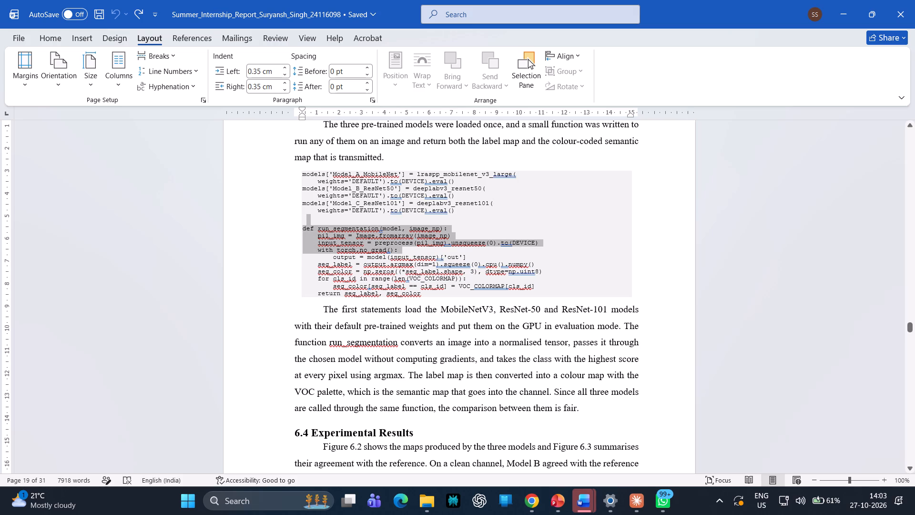
{"action": "left_click_drag", "start_coordinate": [567, 249], "coordinate": [567, 249]}
{"action": "left_click", "coordinate": [718, 277]}
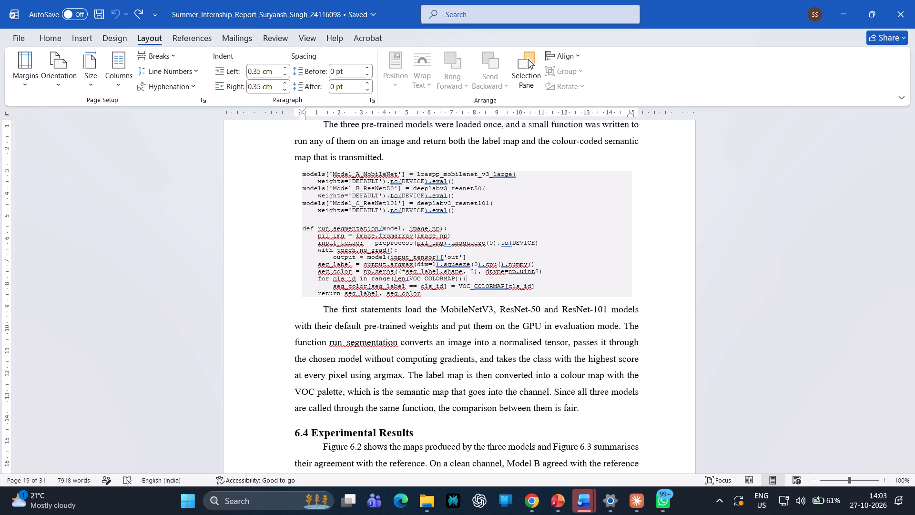
Review the layout of Chapters 5 and 6 in a zoomed-out view showing several pages side by side.
{"action": "scroll", "coordinate": [555, 241], "scroll_direction": "down", "scroll_amount": 8, "text": "ctrl"}
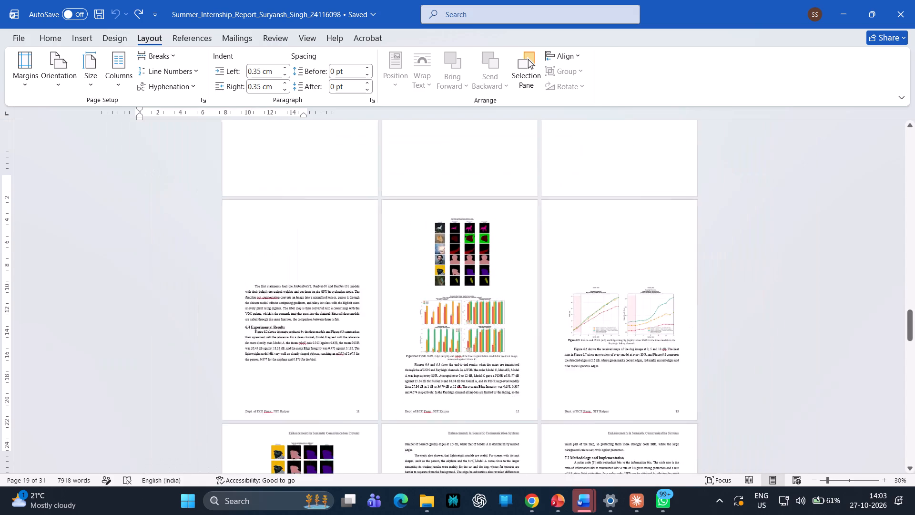
{"action": "scroll", "coordinate": [555, 241], "scroll_direction": "up", "scroll_amount": 1, "text": "ctrl"}
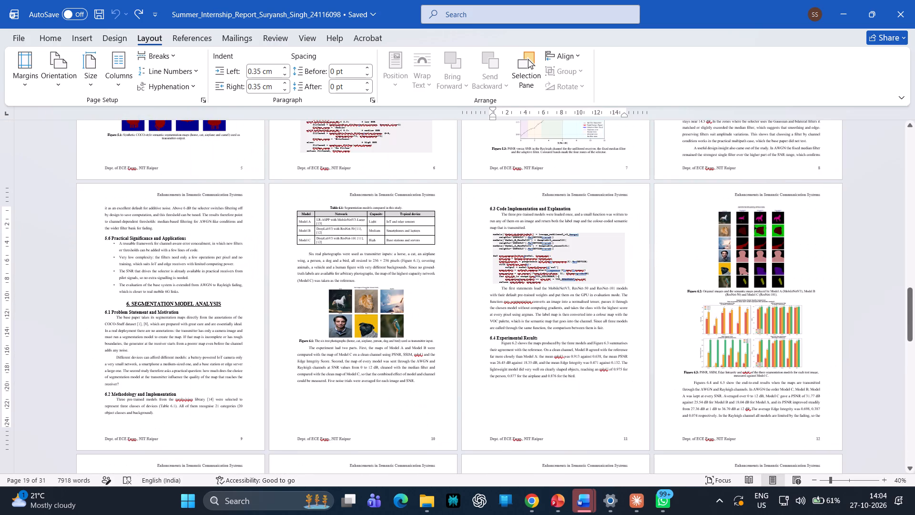
{"action": "scroll", "coordinate": [555, 241], "scroll_direction": "up", "scroll_amount": 1, "text": "ctrl"}
{"action": "scroll", "coordinate": [555, 241], "scroll_direction": "up", "scroll_amount": 2}
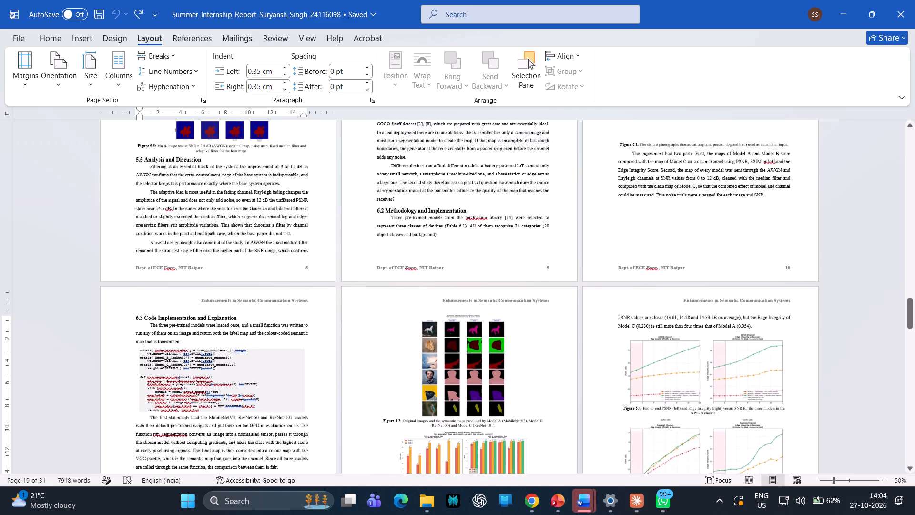
{"action": "scroll", "coordinate": [555, 241], "scroll_direction": "up", "scroll_amount": 4}
{"action": "scroll", "coordinate": [555, 241], "scroll_direction": "down", "scroll_amount": 1}
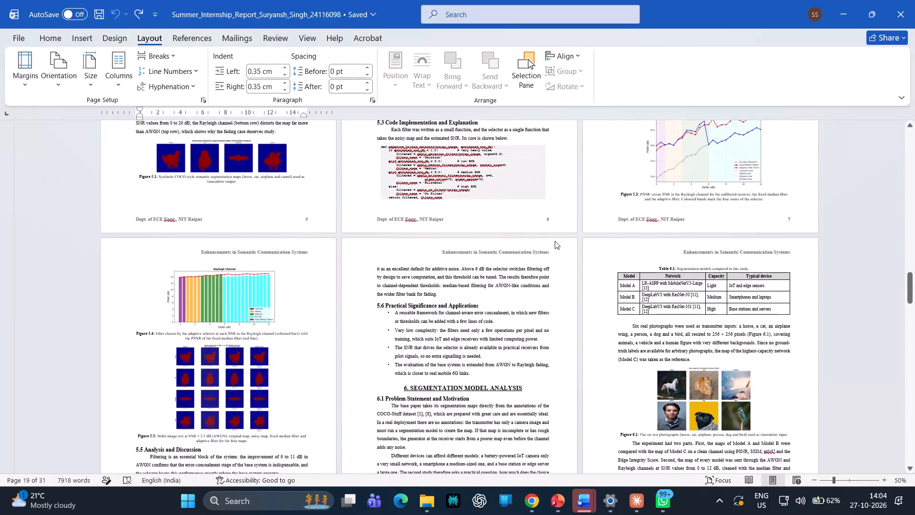
Examine the Chapter 5 pages in overview and enlarged, focusing on section 5.4, Figures 5.4 and 5.5, and section 5.5 Analysis and Discussion.
{"action": "scroll", "coordinate": [555, 241], "scroll_direction": "down", "scroll_amount": 1}
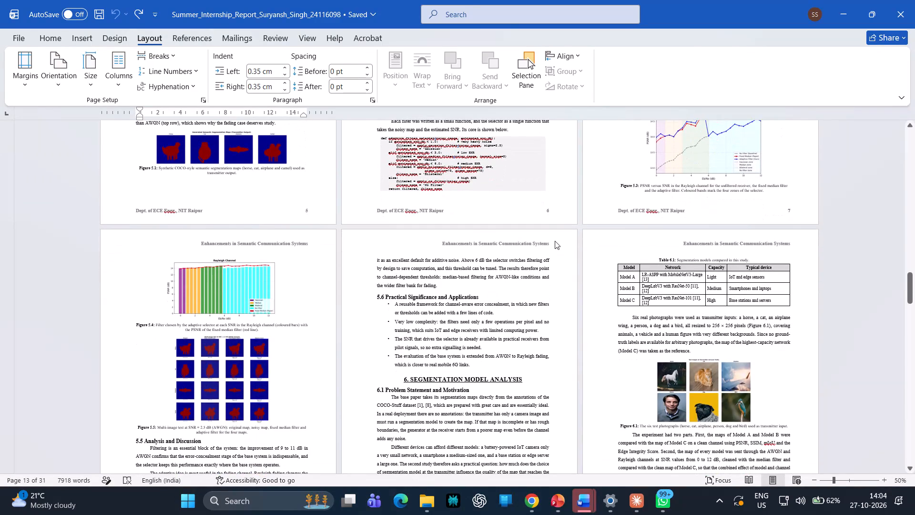
{"action": "scroll", "coordinate": [555, 241], "scroll_direction": "up", "scroll_amount": 1}
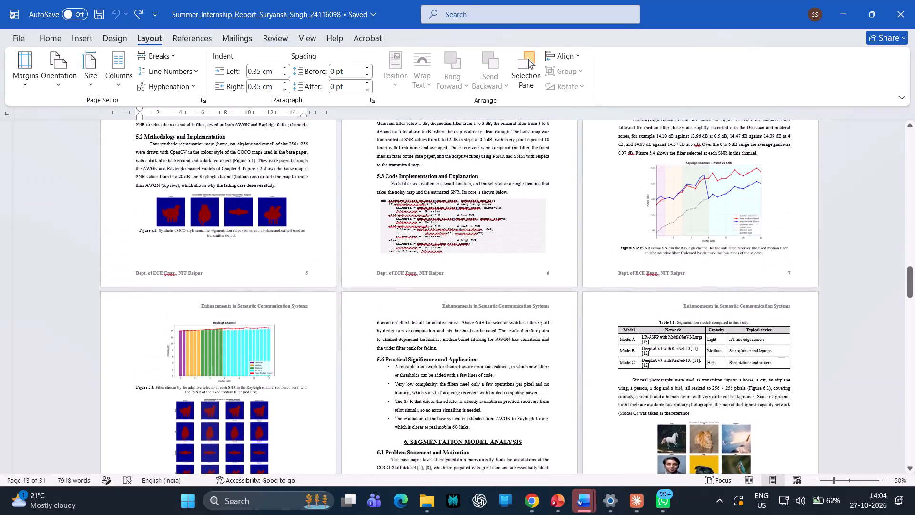
{"action": "scroll", "coordinate": [555, 241], "scroll_direction": "up", "scroll_amount": 1}
{"action": "scroll", "coordinate": [555, 241], "scroll_direction": "down", "scroll_amount": 5}
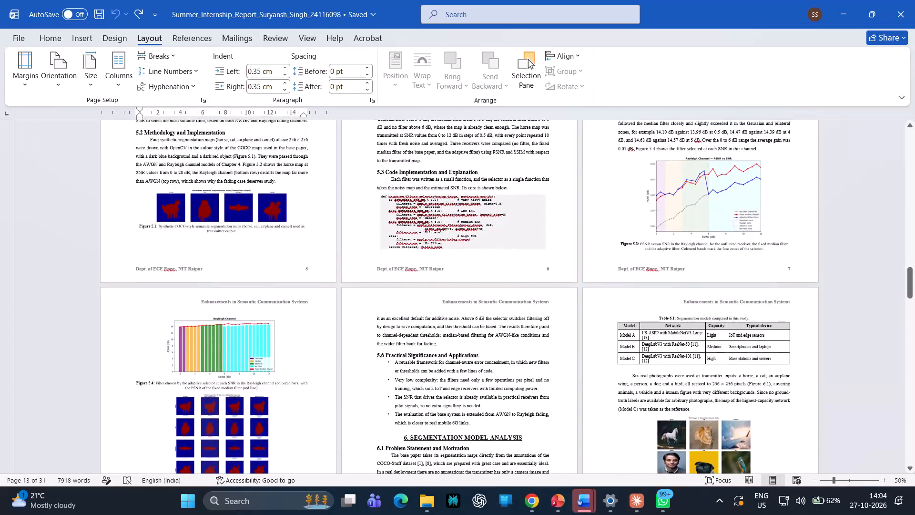
{"action": "scroll", "coordinate": [555, 241], "scroll_direction": "down", "scroll_amount": 2}
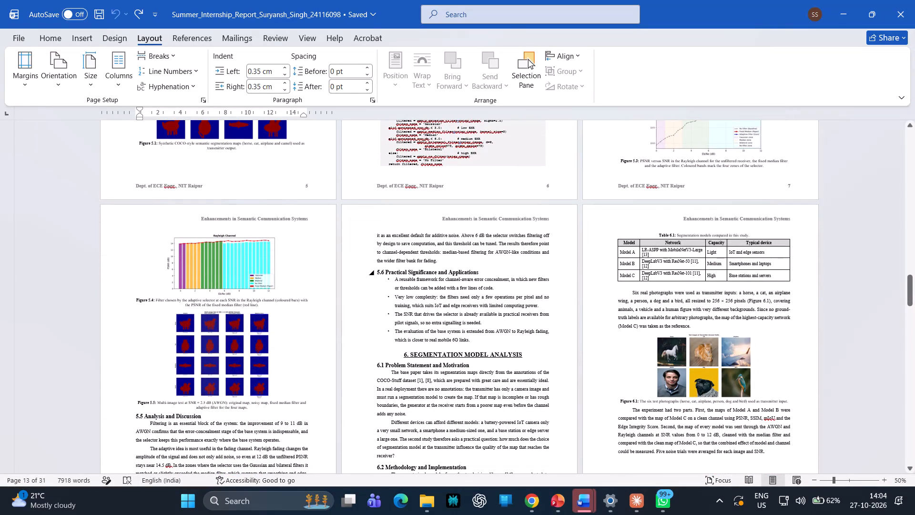
{"action": "scroll", "coordinate": [249, 343], "scroll_direction": "up", "scroll_amount": 4, "text": "ctrl"}
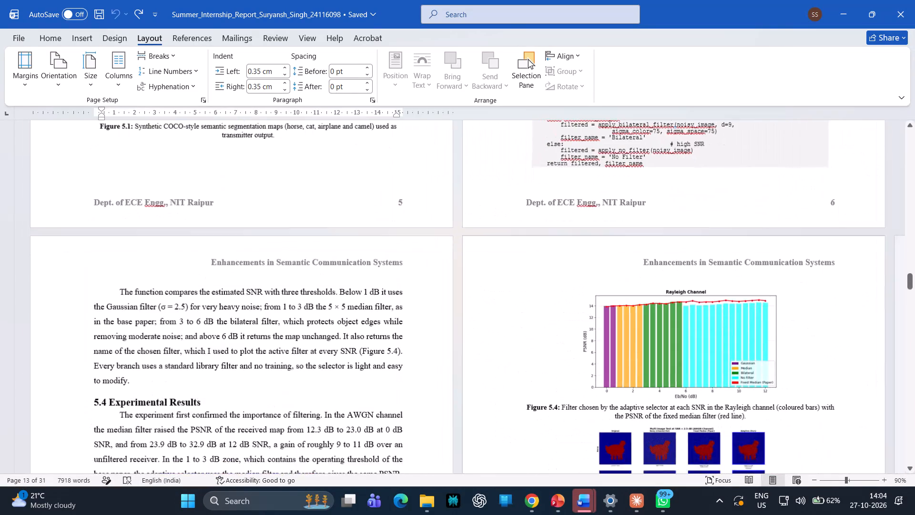
{"action": "scroll", "coordinate": [249, 343], "scroll_direction": "down", "scroll_amount": 4}
{"action": "scroll", "coordinate": [547, 283], "scroll_direction": "up", "scroll_amount": 2, "text": "ctrl"}
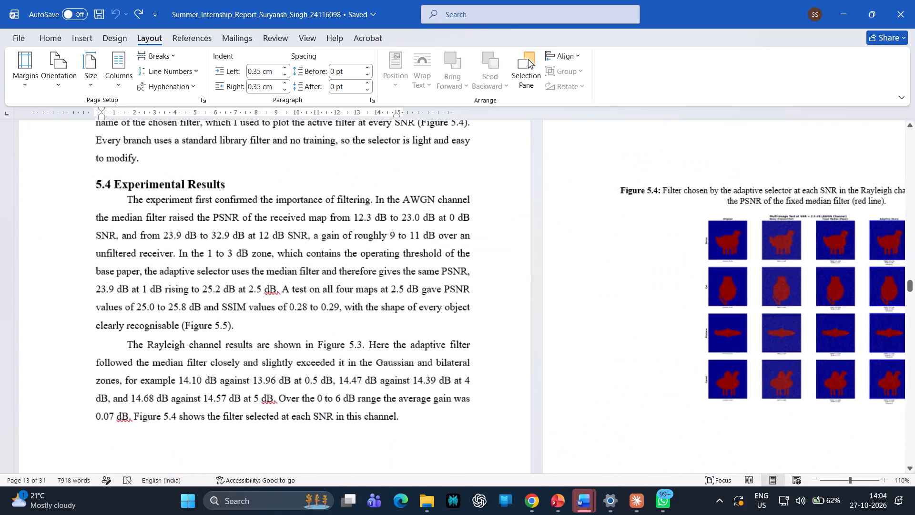
{"action": "scroll", "coordinate": [547, 283], "scroll_direction": "down", "scroll_amount": 7}
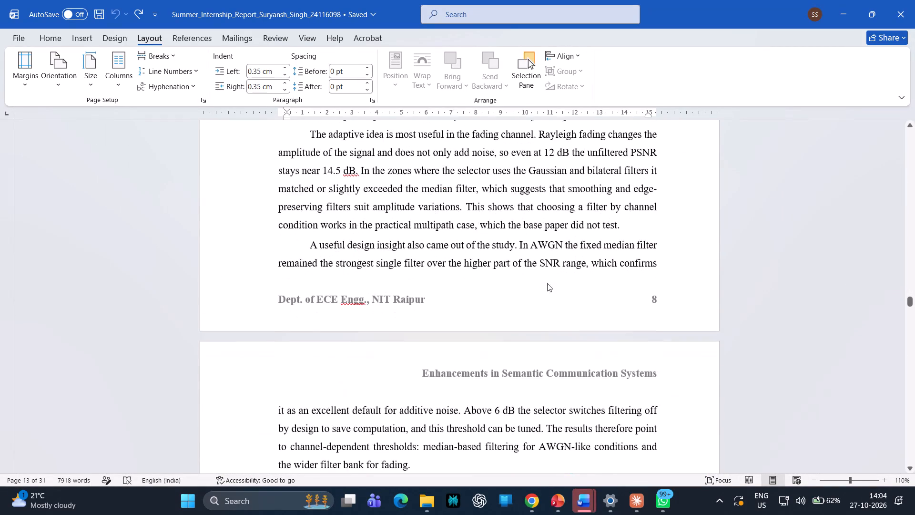
{"action": "scroll", "coordinate": [547, 283], "scroll_direction": "up", "scroll_amount": 4}
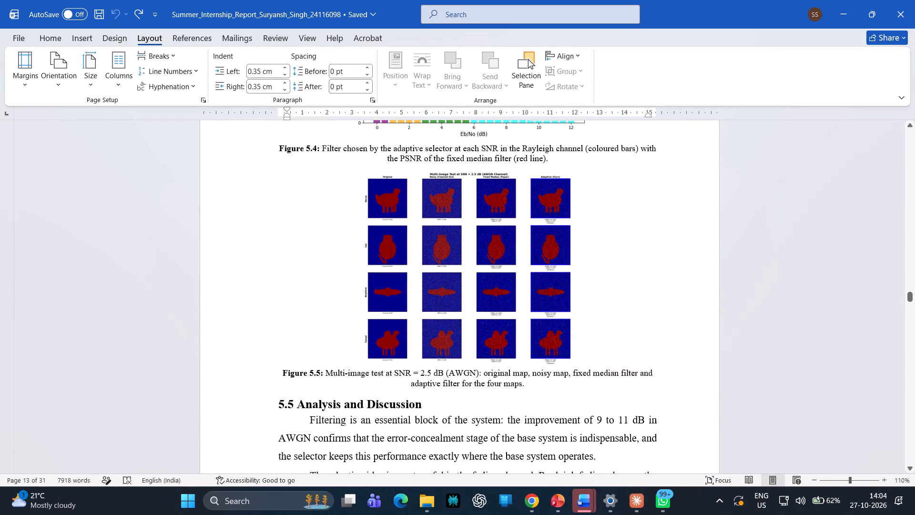
{"action": "scroll", "coordinate": [547, 283], "scroll_direction": "down", "scroll_amount": 2}
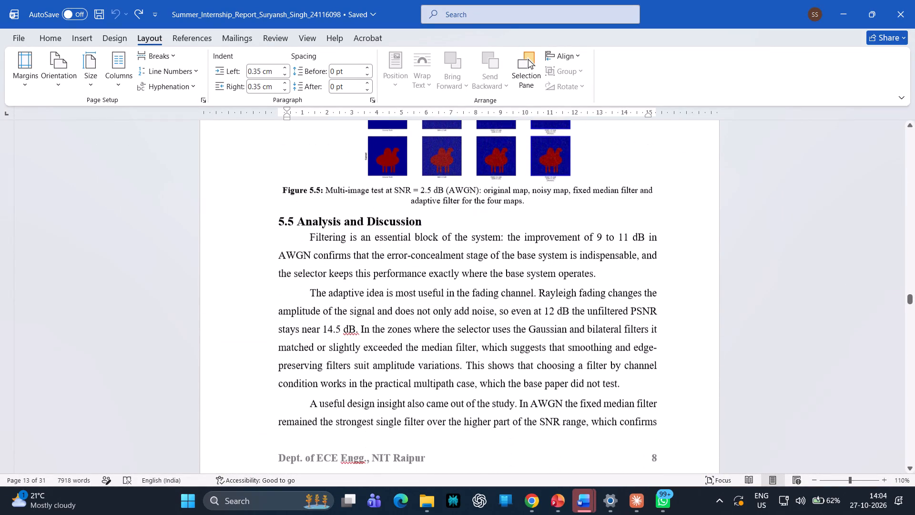
{"action": "scroll", "coordinate": [547, 283], "scroll_direction": "down", "scroll_amount": 1, "text": "ctrl"}
Review pages 9 and 10 side by side, covering sections 5.6 to 6.2, Table 6.1 and the Figure 6.1 test photographs.
{"action": "scroll", "coordinate": [547, 283], "scroll_direction": "down", "scroll_amount": 2, "text": "ctrl"}
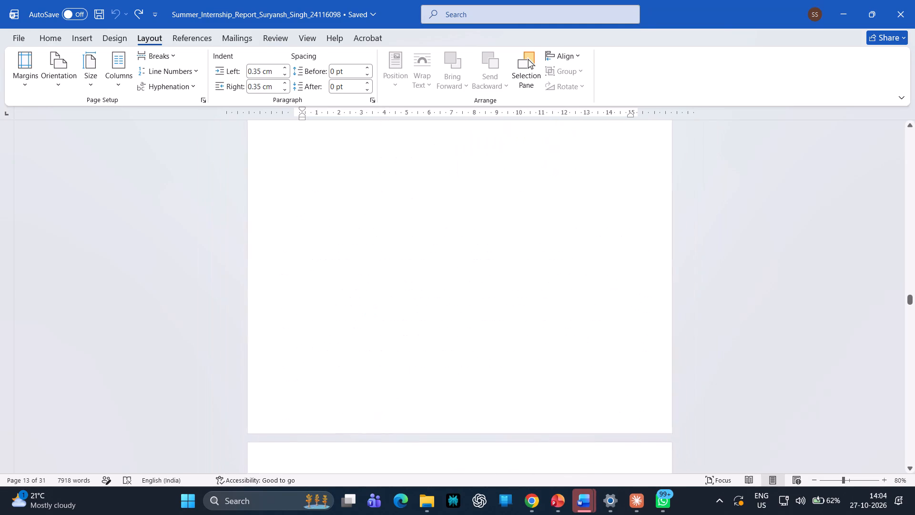
{"action": "scroll", "coordinate": [547, 283], "scroll_direction": "down", "scroll_amount": 4}
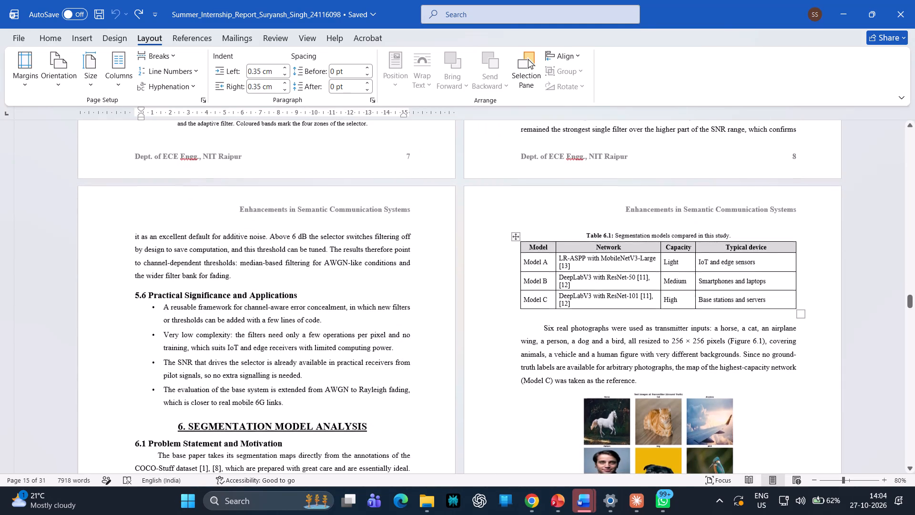
{"action": "scroll", "coordinate": [547, 283], "scroll_direction": "down", "scroll_amount": 2}
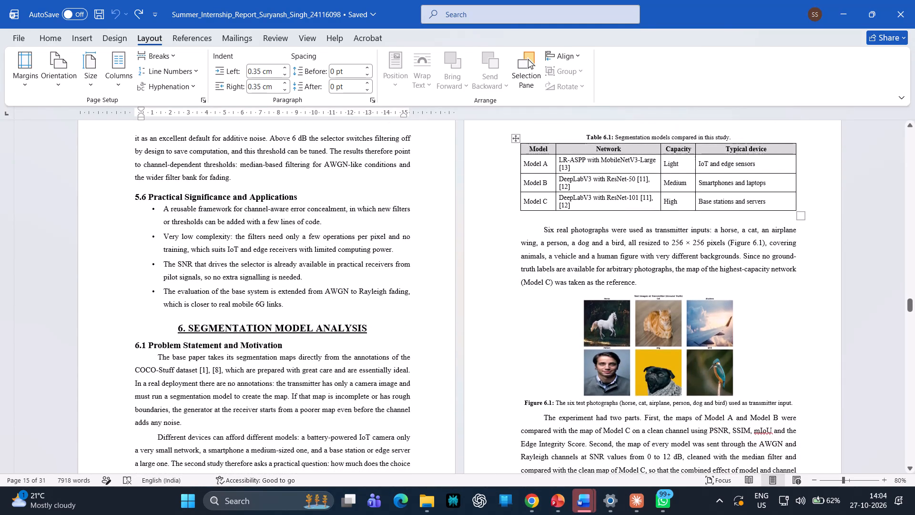
{"action": "scroll", "coordinate": [547, 283], "scroll_direction": "down", "scroll_amount": 2}
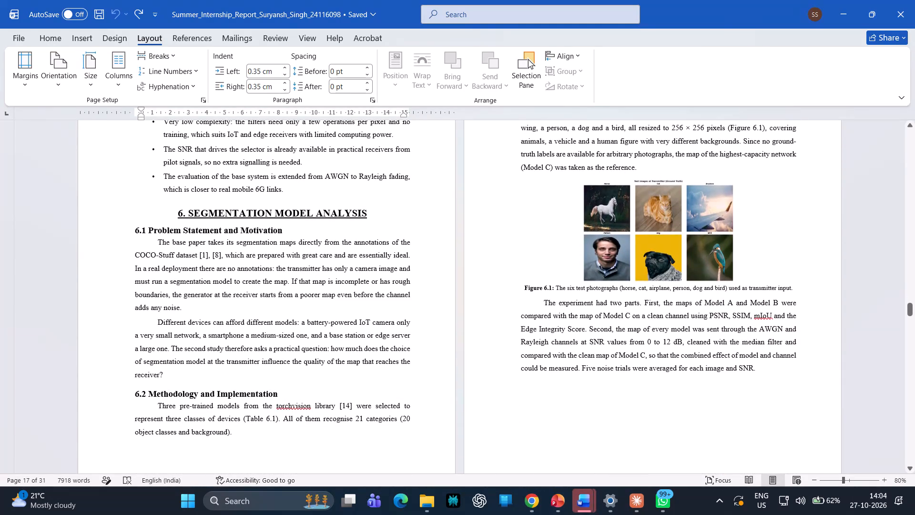
{"action": "scroll", "coordinate": [547, 283], "scroll_direction": "down", "scroll_amount": 1}
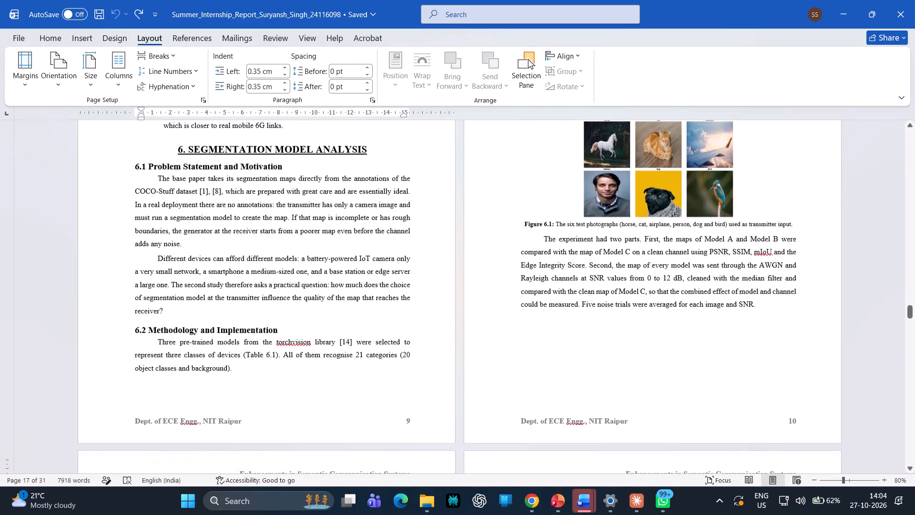
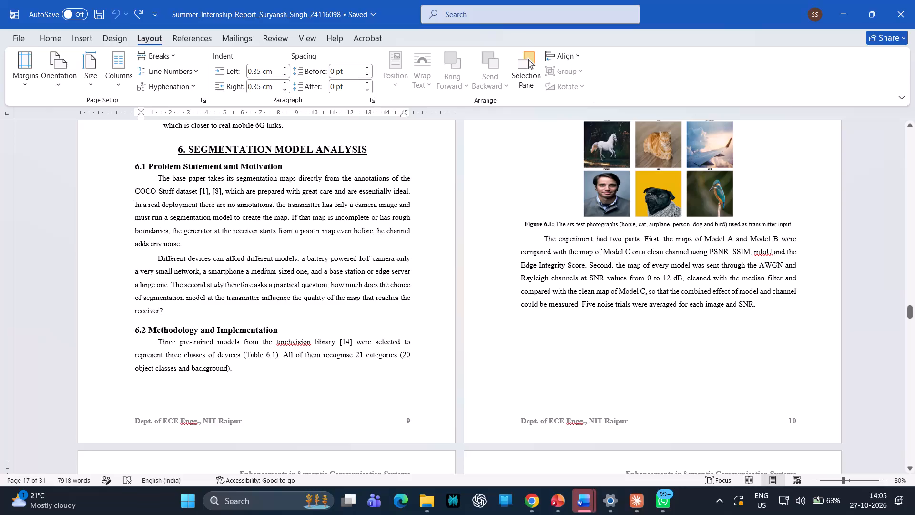
Recheck pages 9 and 10 from the end of section 6.2 back to section 5.6, including Figure 6.1 and Table 6.1.
{"action": "scroll", "coordinate": [474, 309], "scroll_direction": "up", "scroll_amount": 1}
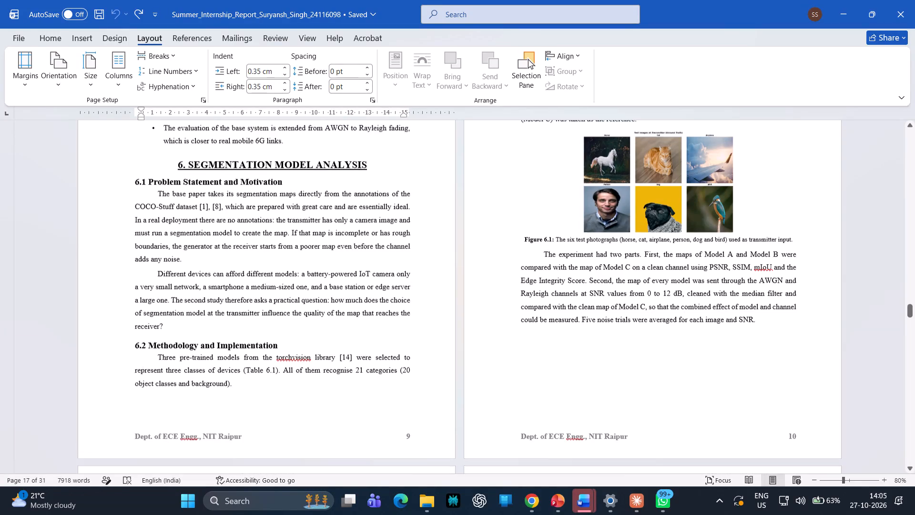
{"action": "scroll", "coordinate": [474, 309], "scroll_direction": "up", "scroll_amount": 2}
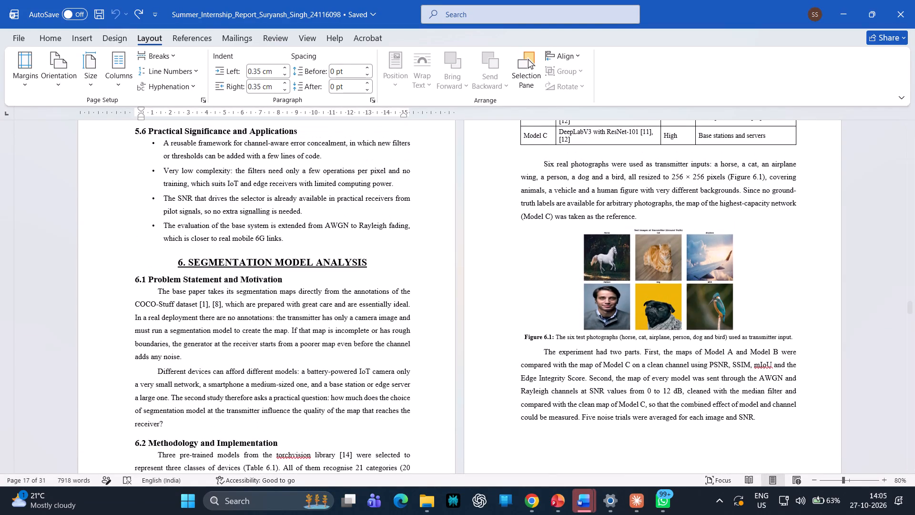
{"action": "scroll", "coordinate": [474, 309], "scroll_direction": "up", "scroll_amount": 1}
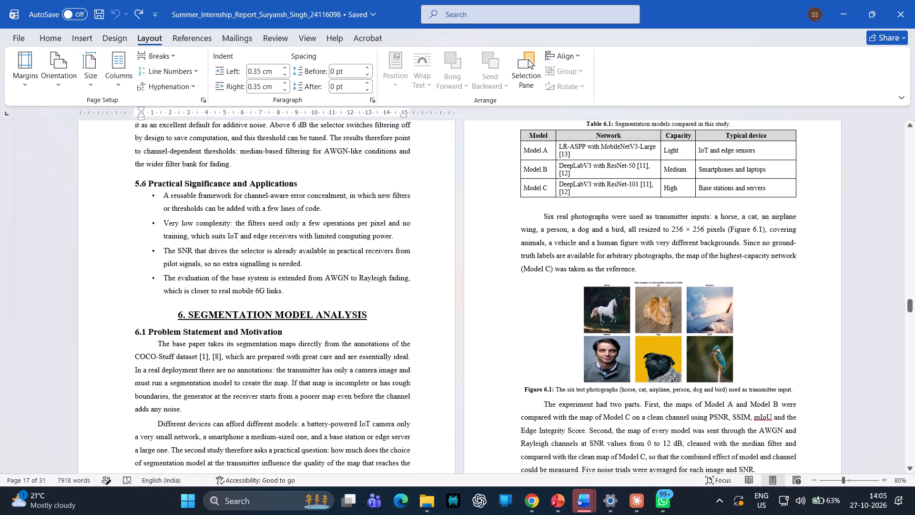
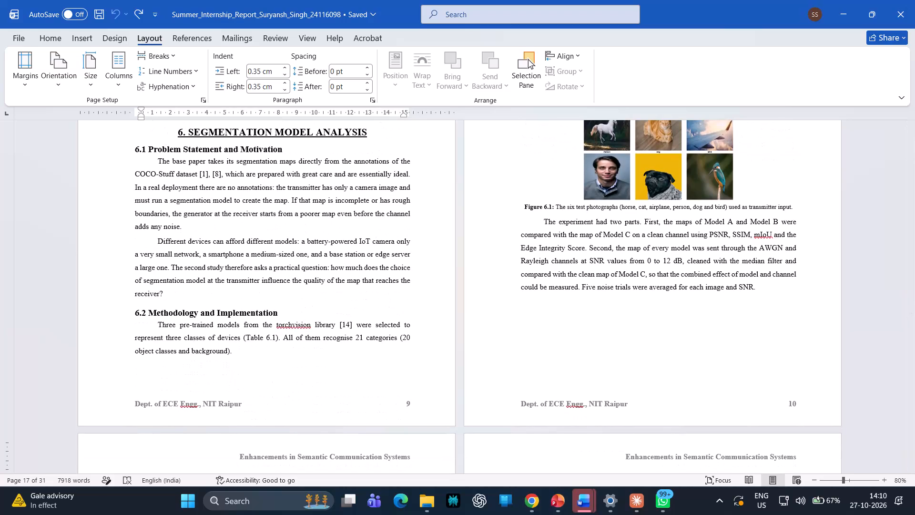
Review sections 6.3 and 6.4 on pages 11 and 12, including the code listing and Figures 6.2 and 6.3.
{"action": "scroll", "coordinate": [474, 309], "scroll_direction": "down", "scroll_amount": 4}
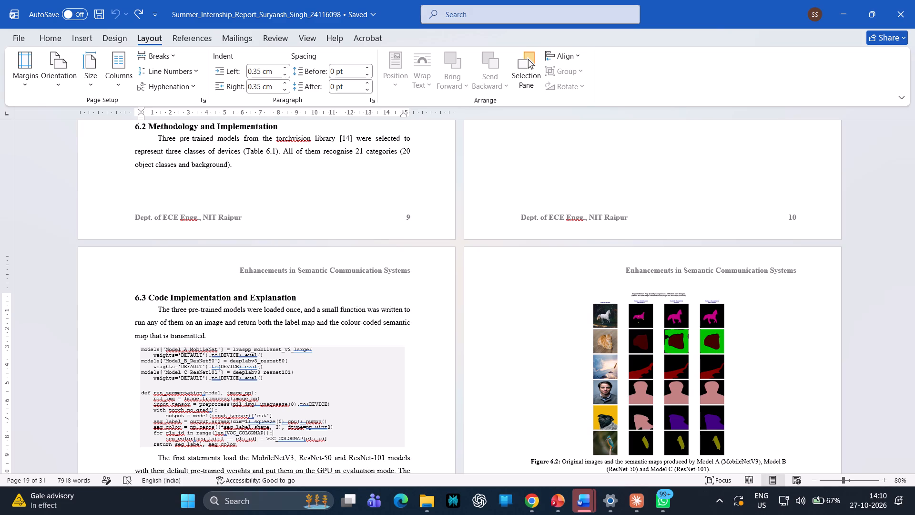
{"action": "scroll", "coordinate": [474, 309], "scroll_direction": "down", "scroll_amount": 5}
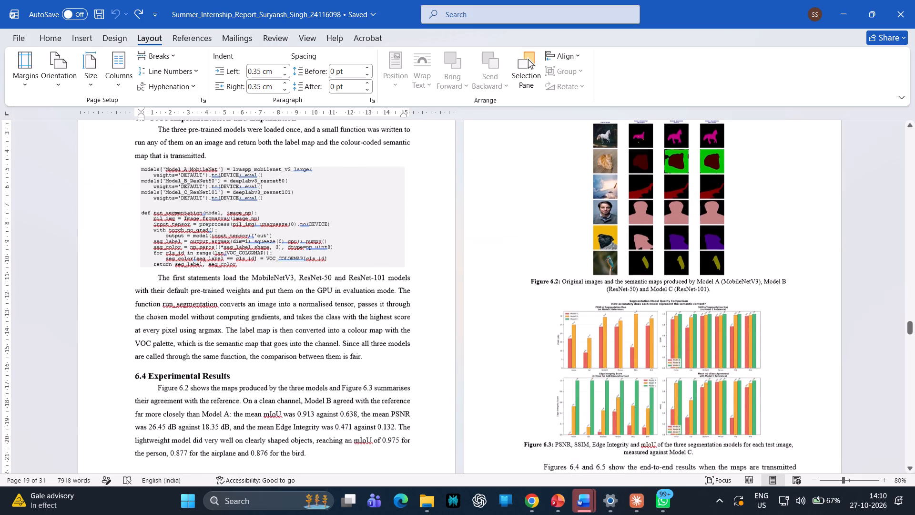
{"action": "scroll", "coordinate": [474, 309], "scroll_direction": "down", "scroll_amount": 1}
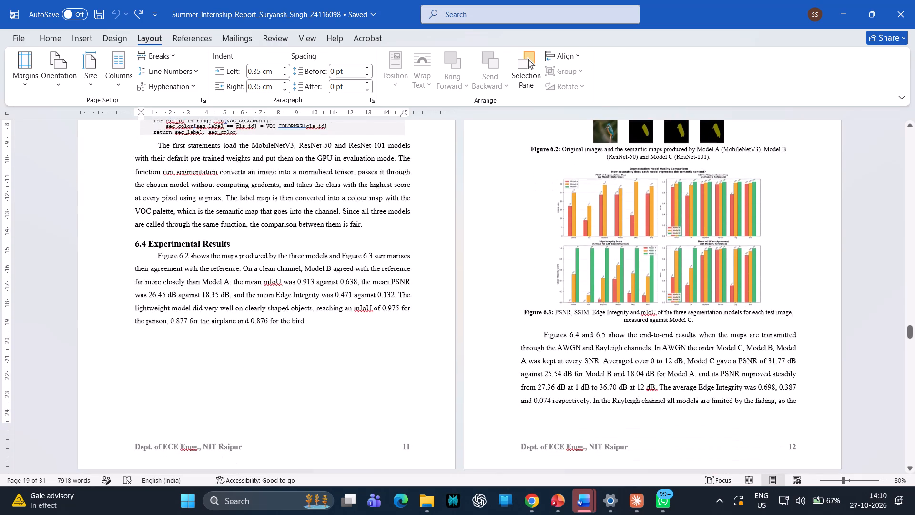
{"action": "scroll", "coordinate": [474, 309], "scroll_direction": "up", "scroll_amount": 1}
{"action": "scroll", "coordinate": [474, 309], "scroll_direction": "down", "scroll_amount": 1}
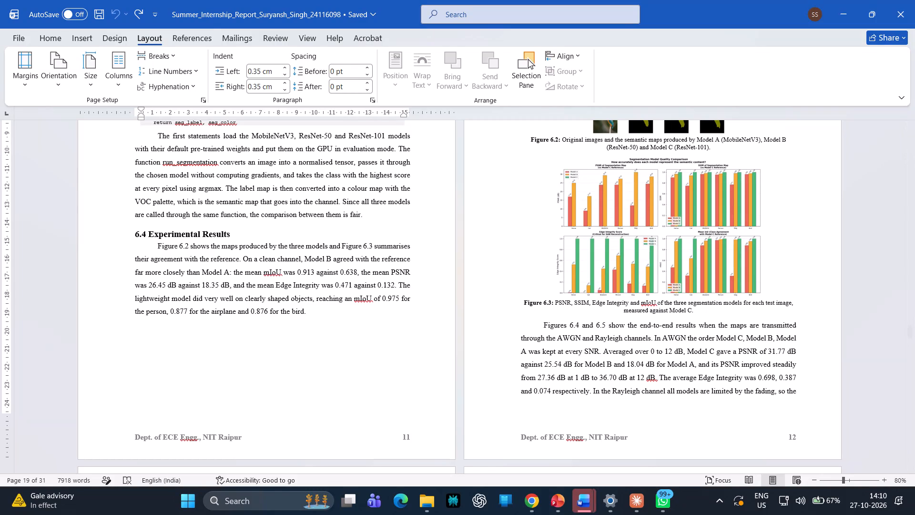
{"action": "scroll", "coordinate": [474, 309], "scroll_direction": "down", "scroll_amount": 1}
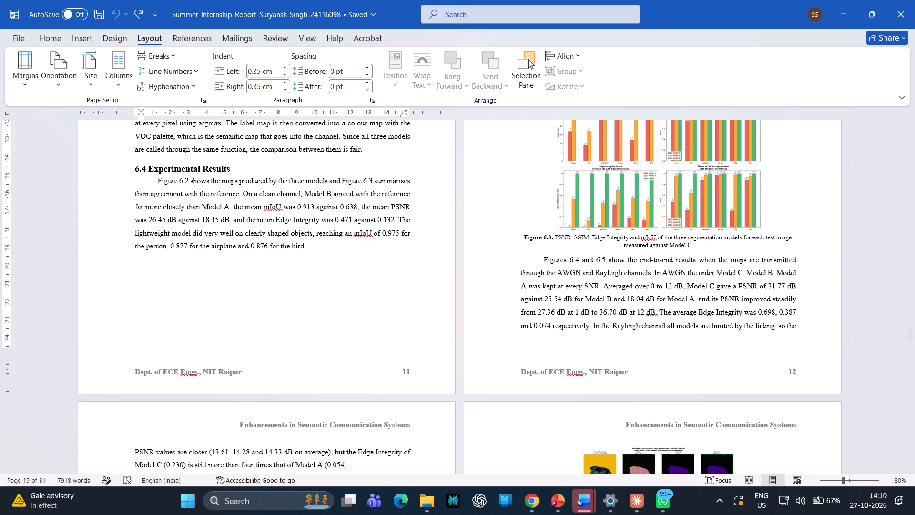
Examine Figures 6.4 to 6.8 on pages 13 and 14, inspecting the Rayleigh channel plots of Figure 6.5 up close.
{"action": "scroll", "coordinate": [474, 309], "scroll_direction": "down", "scroll_amount": 2}
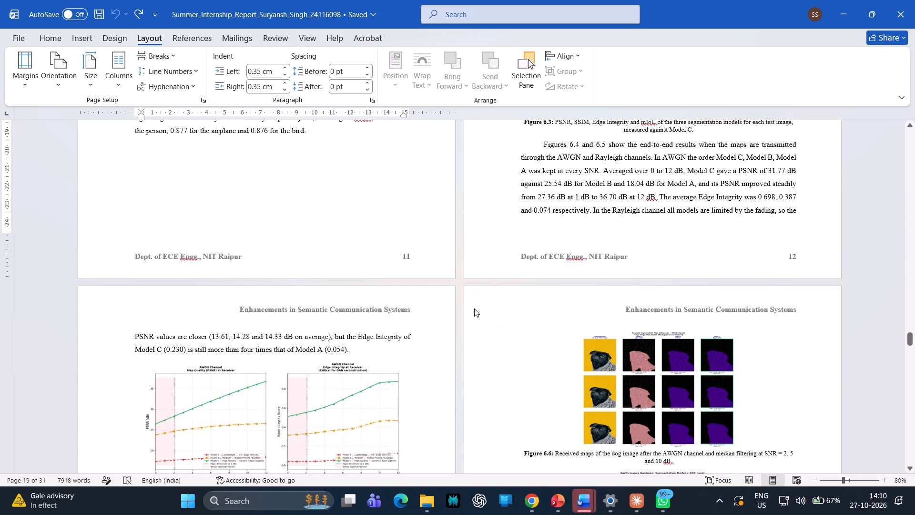
{"action": "scroll", "coordinate": [474, 309], "scroll_direction": "down", "scroll_amount": 1}
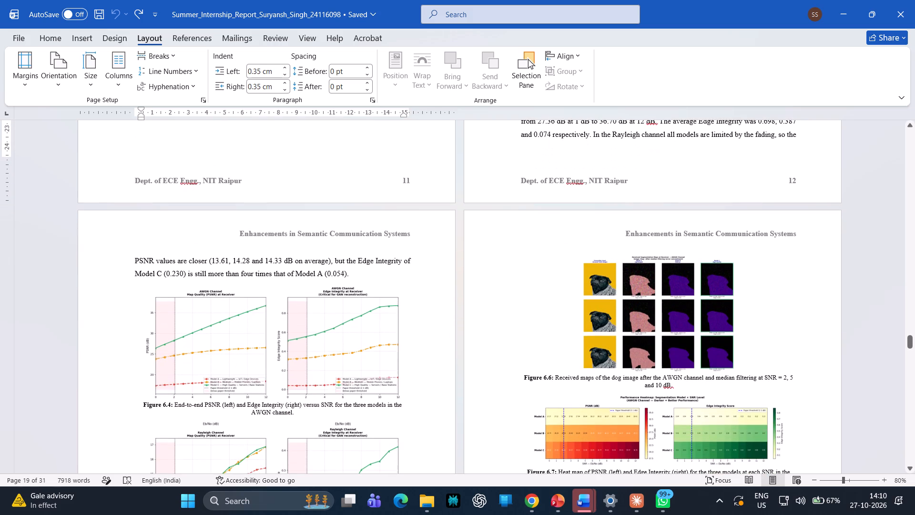
{"action": "scroll", "coordinate": [474, 309], "scroll_direction": "down", "scroll_amount": 2}
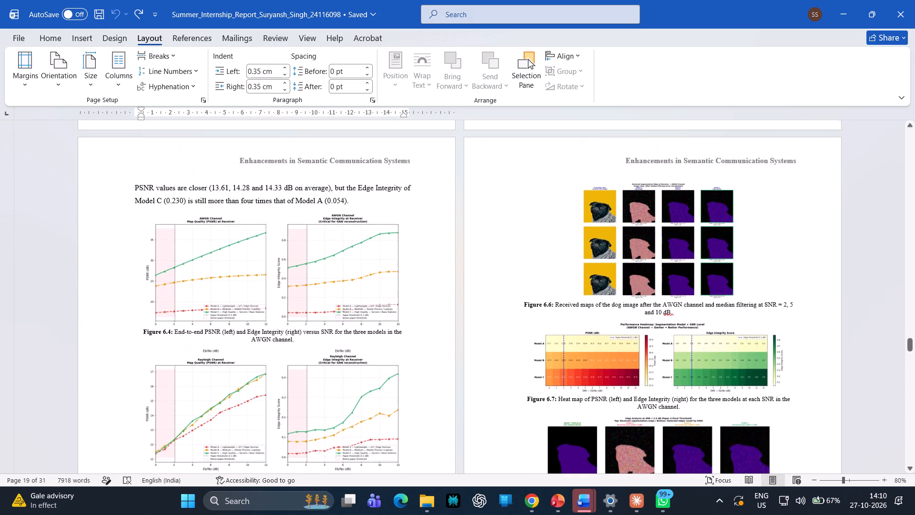
{"action": "scroll", "coordinate": [474, 309], "scroll_direction": "down", "scroll_amount": 2}
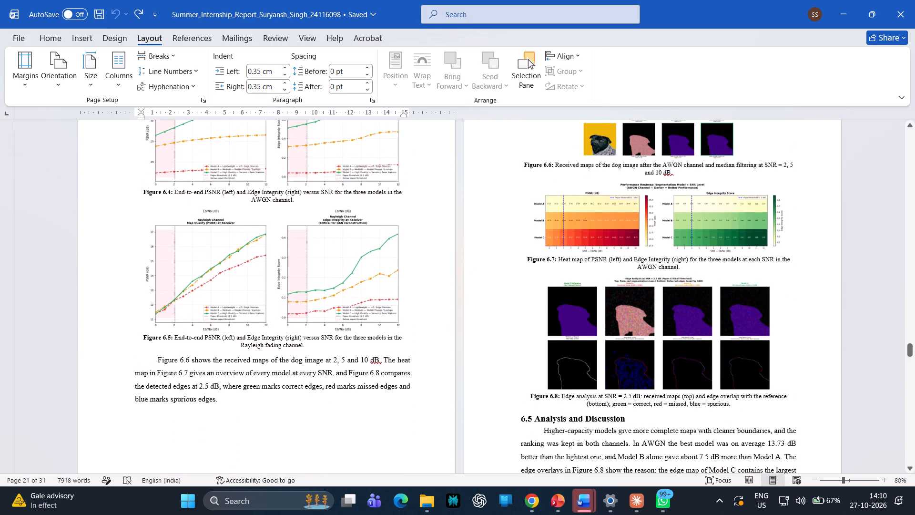
{"action": "scroll", "coordinate": [597, 257], "scroll_direction": "up", "scroll_amount": 6, "text": "ctrl"}
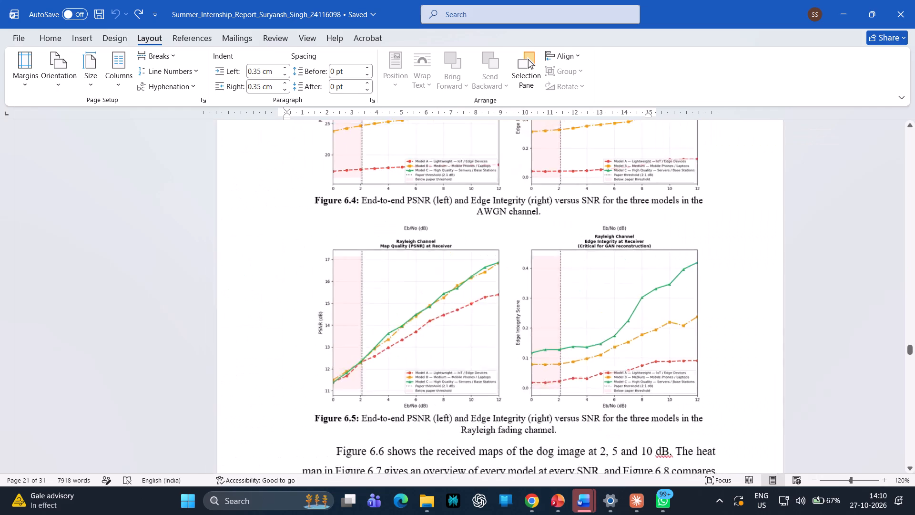
{"action": "scroll", "coordinate": [597, 257], "scroll_direction": "up", "scroll_amount": 10, "text": "ctrl"}
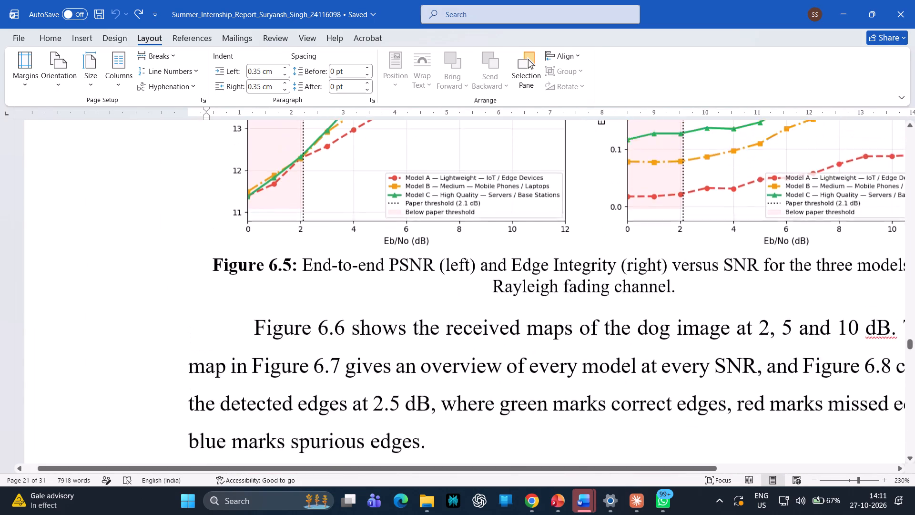
Examine enlarged Figures 7.4, 7.3 and 7.2, going back to the start of section 7.1's final paragraph.
{"action": "scroll", "coordinate": [597, 257], "scroll_direction": "down", "scroll_amount": 15}
{"action": "scroll", "coordinate": [597, 257], "scroll_direction": "up", "scroll_amount": 3}
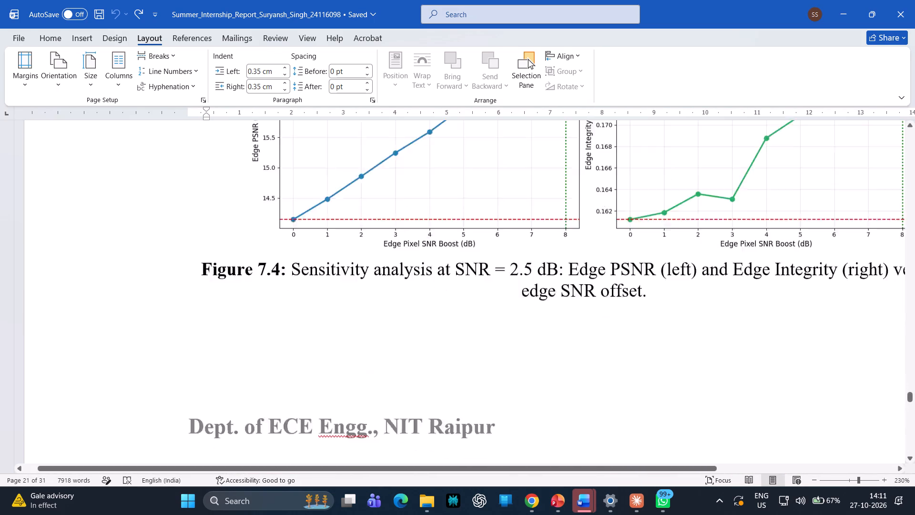
{"action": "scroll", "coordinate": [597, 257], "scroll_direction": "down", "scroll_amount": 6, "text": "ctrl"}
{"action": "scroll", "coordinate": [597, 257], "scroll_direction": "up", "scroll_amount": 6}
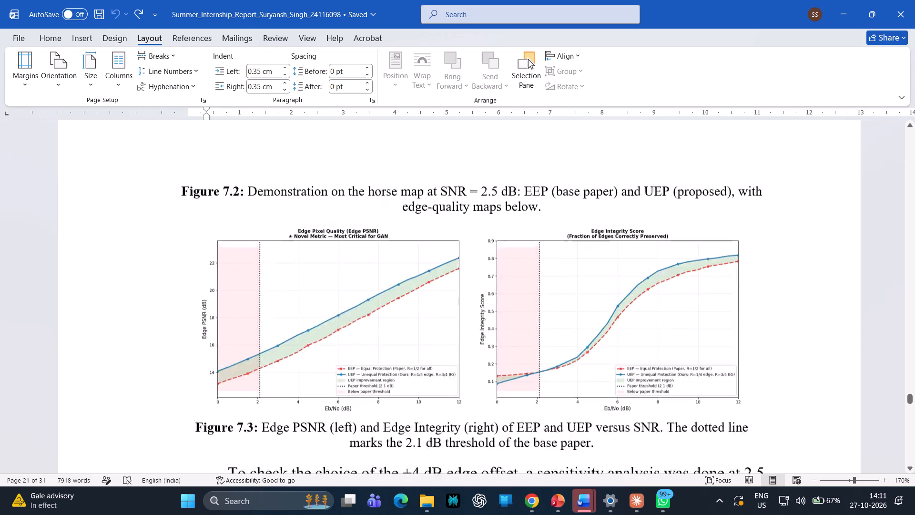
{"action": "scroll", "coordinate": [597, 257], "scroll_direction": "up", "scroll_amount": 6}
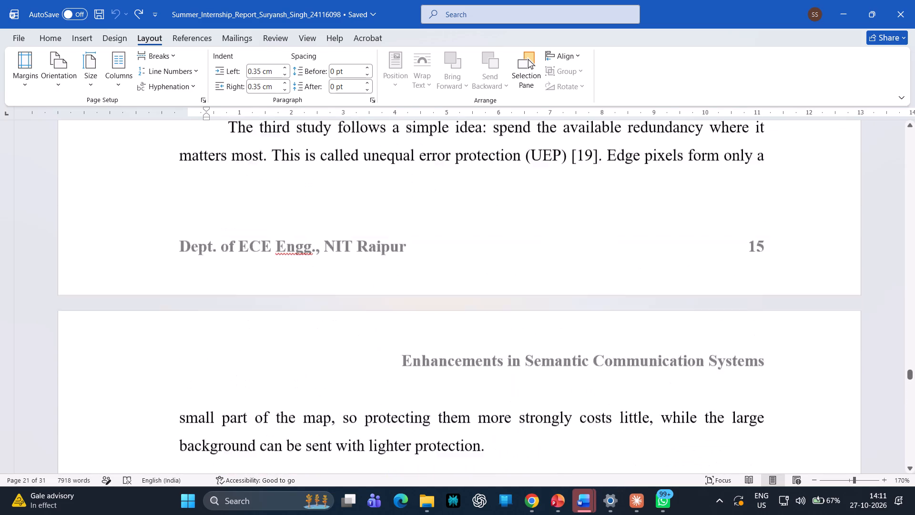
Look back at close range from section 7.1 on page 15 to section 6.5 and Figure 6.8.
{"action": "scroll", "coordinate": [597, 257], "scroll_direction": "up", "scroll_amount": 1}
{"action": "scroll", "coordinate": [597, 257], "scroll_direction": "down", "scroll_amount": 1}
{"action": "scroll", "coordinate": [597, 257], "scroll_direction": "up", "scroll_amount": 4}
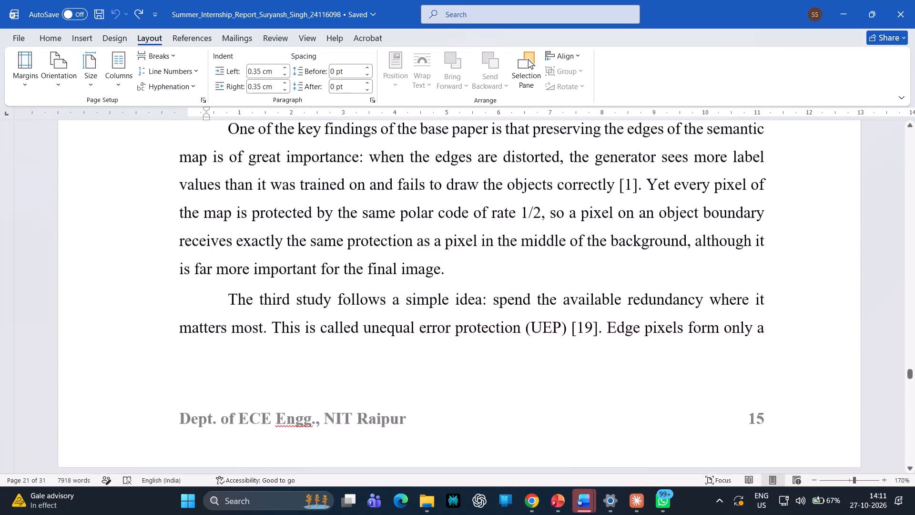
{"action": "scroll", "coordinate": [597, 257], "scroll_direction": "up", "scroll_amount": 9}
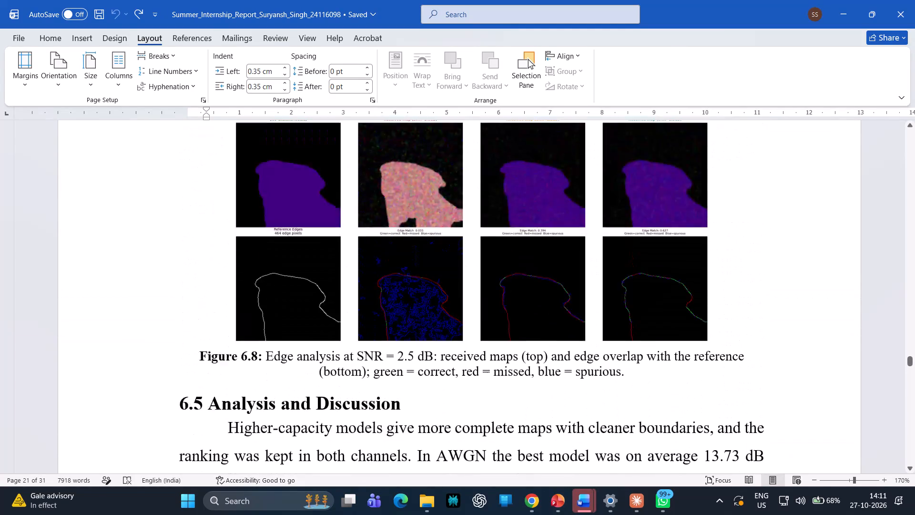
Inspect the Figure 6.7 heat maps up close, and check how Figures 6.6 to 6.8 sit on page 14.
{"action": "scroll", "coordinate": [597, 257], "scroll_direction": "up", "scroll_amount": 2}
{"action": "scroll", "coordinate": [597, 257], "scroll_direction": "down", "scroll_amount": 4}
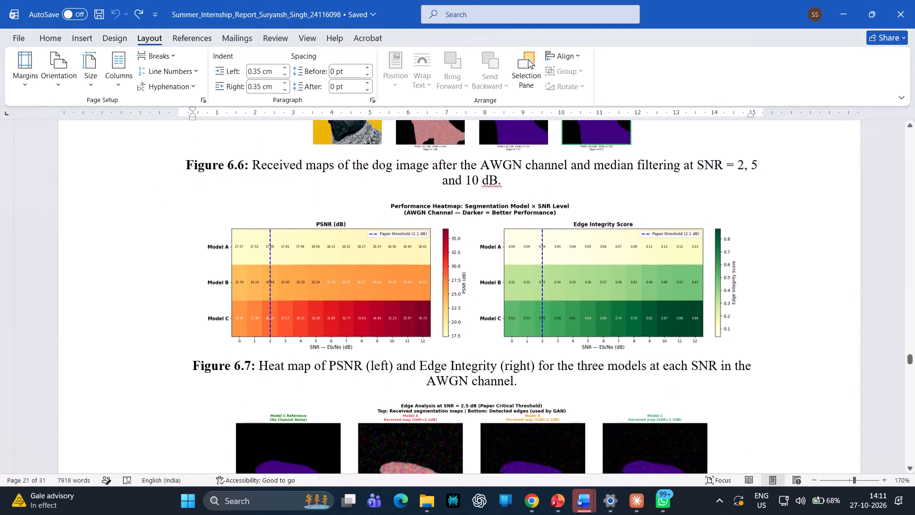
{"action": "scroll", "coordinate": [597, 257], "scroll_direction": "up", "scroll_amount": 8, "text": "ctrl"}
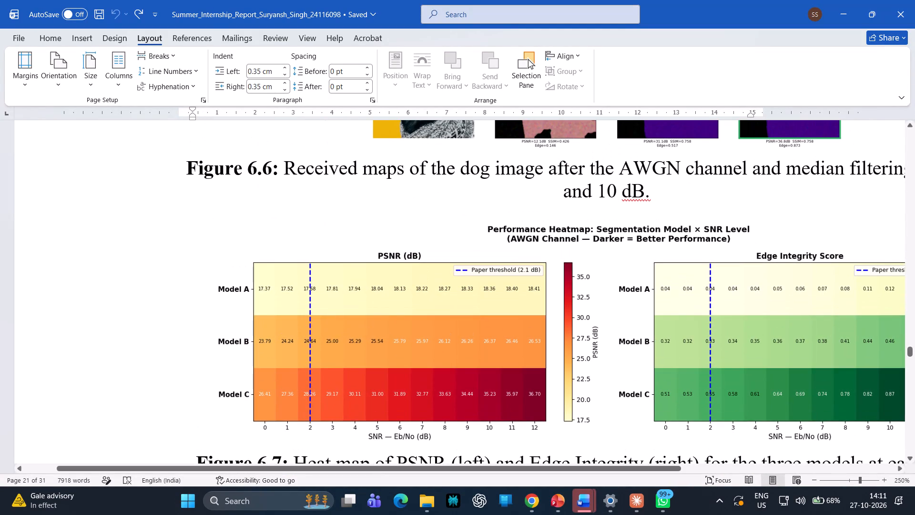
{"action": "scroll", "coordinate": [597, 257], "scroll_direction": "up", "scroll_amount": 5, "text": "ctrl"}
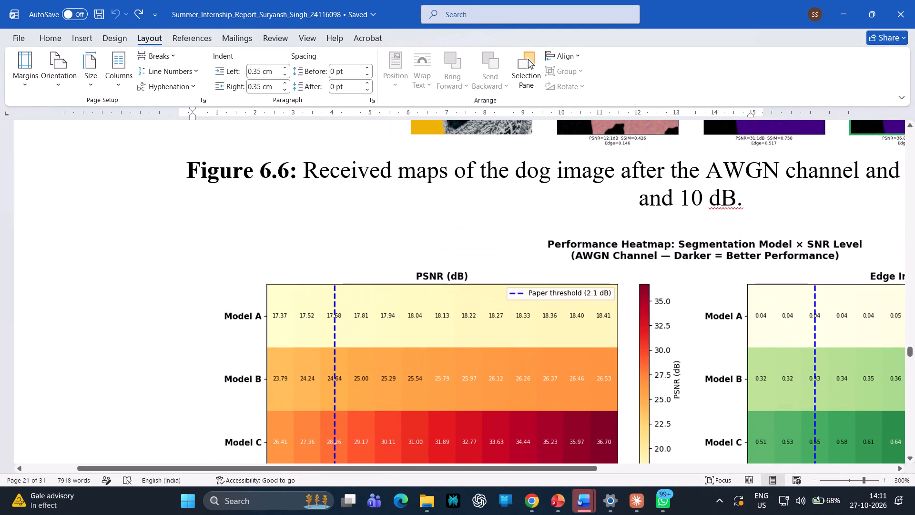
{"action": "scroll", "coordinate": [597, 257], "scroll_direction": "down", "scroll_amount": 12, "text": "ctrl"}
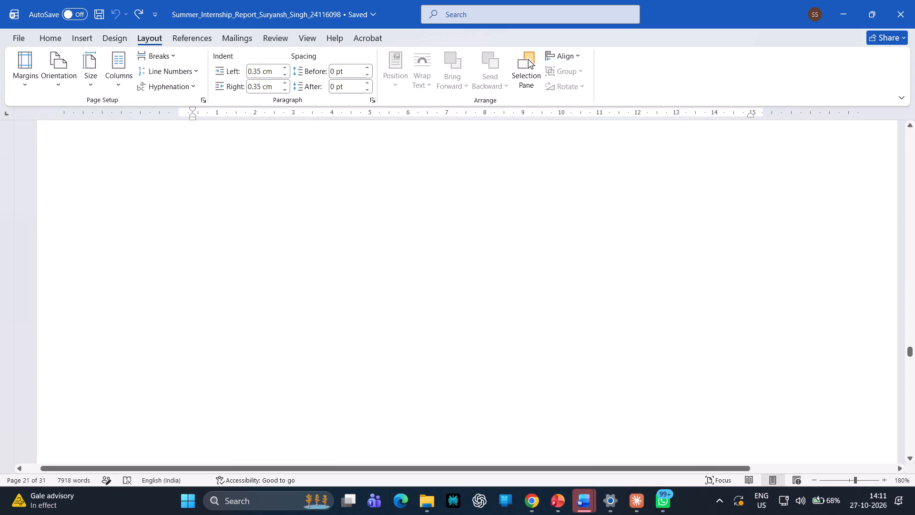
{"action": "scroll", "coordinate": [597, 257], "scroll_direction": "down", "scroll_amount": 11, "text": "ctrl"}
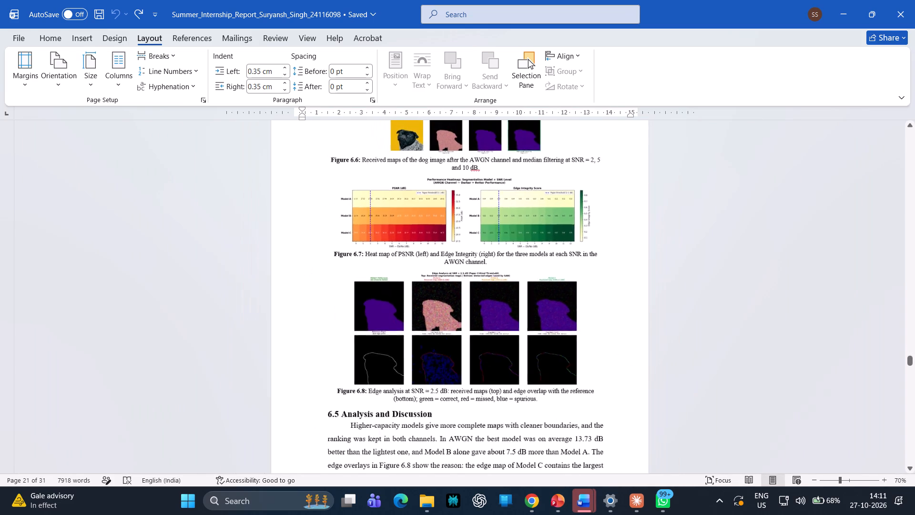
Recheck pages 12 back to 9 side by side, from Figure 6.3 to section 6.1 and Figure 6.1.
{"action": "scroll", "coordinate": [597, 257], "scroll_direction": "up", "scroll_amount": 3}
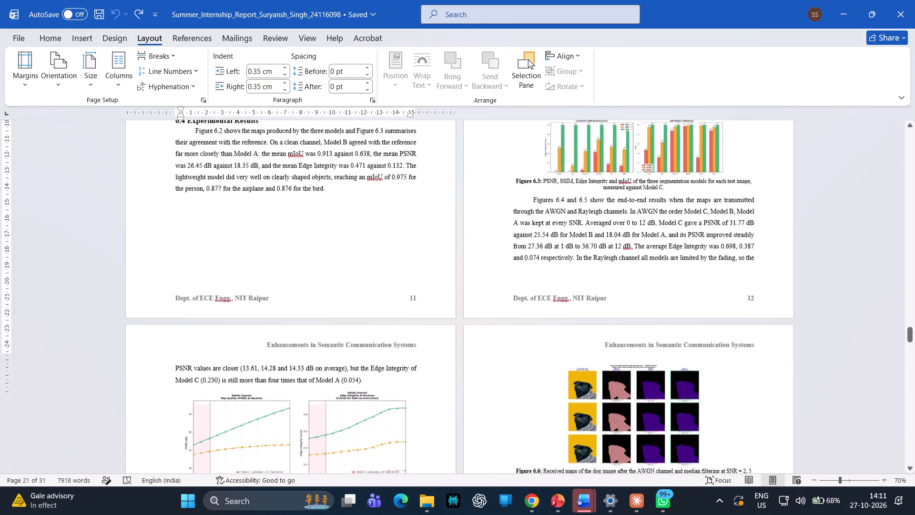
{"action": "scroll", "coordinate": [597, 257], "scroll_direction": "up", "scroll_amount": 1}
{"action": "scroll", "coordinate": [597, 257], "scroll_direction": "down", "scroll_amount": 4}
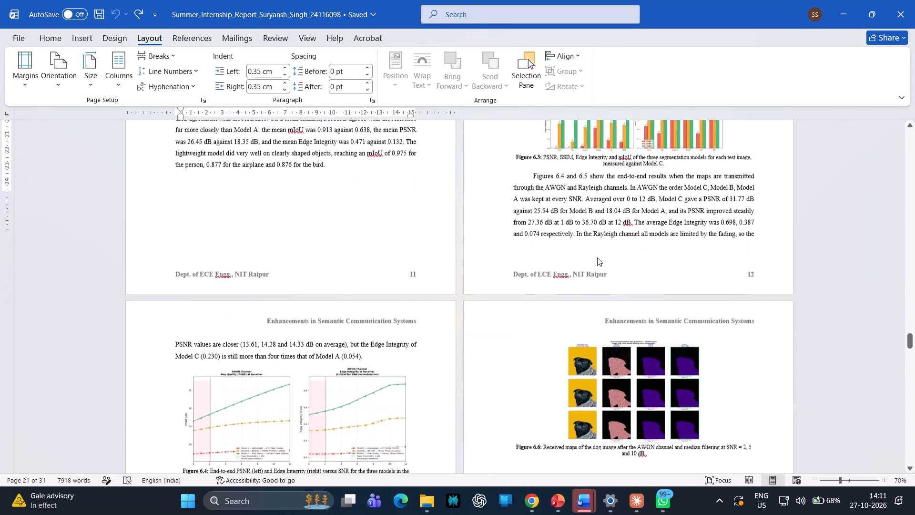
{"action": "scroll", "coordinate": [597, 257], "scroll_direction": "up", "scroll_amount": 3}
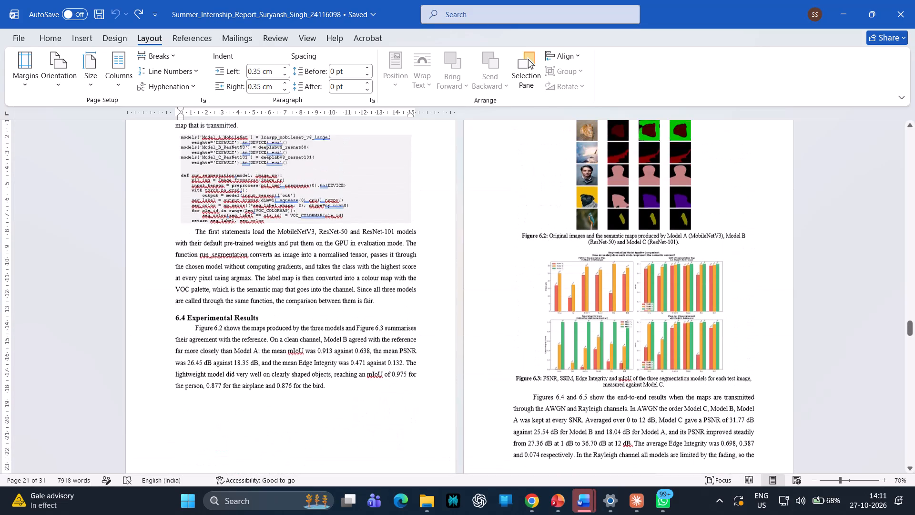
{"action": "scroll", "coordinate": [597, 257], "scroll_direction": "up", "scroll_amount": 2}
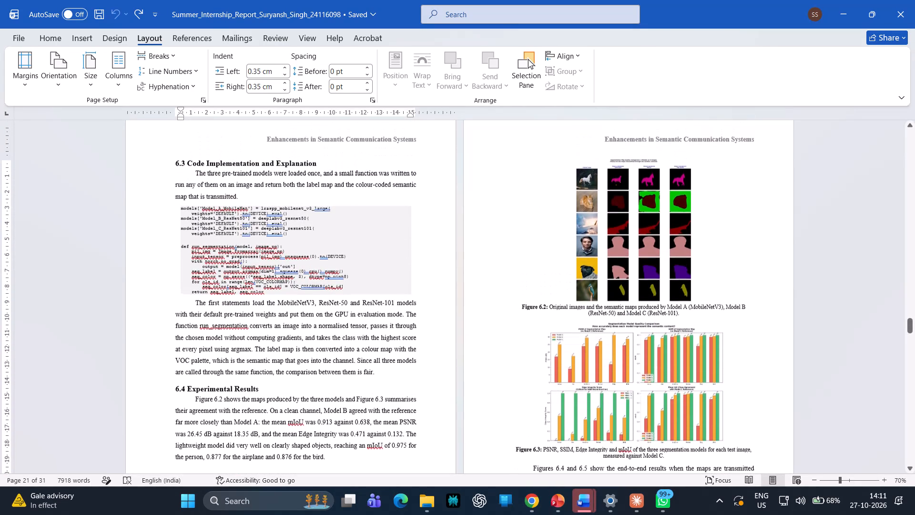
{"action": "scroll", "coordinate": [597, 257], "scroll_direction": "up", "scroll_amount": 1}
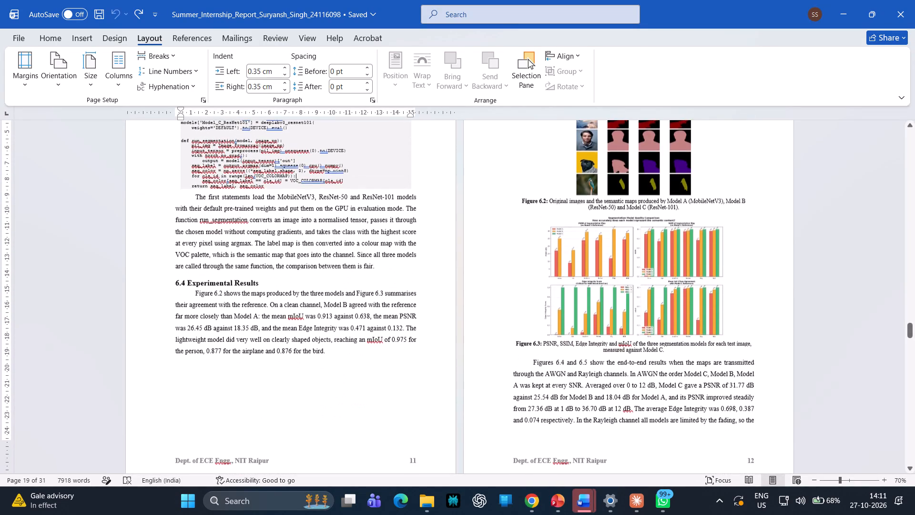
{"action": "scroll", "coordinate": [597, 257], "scroll_direction": "up", "scroll_amount": 5}
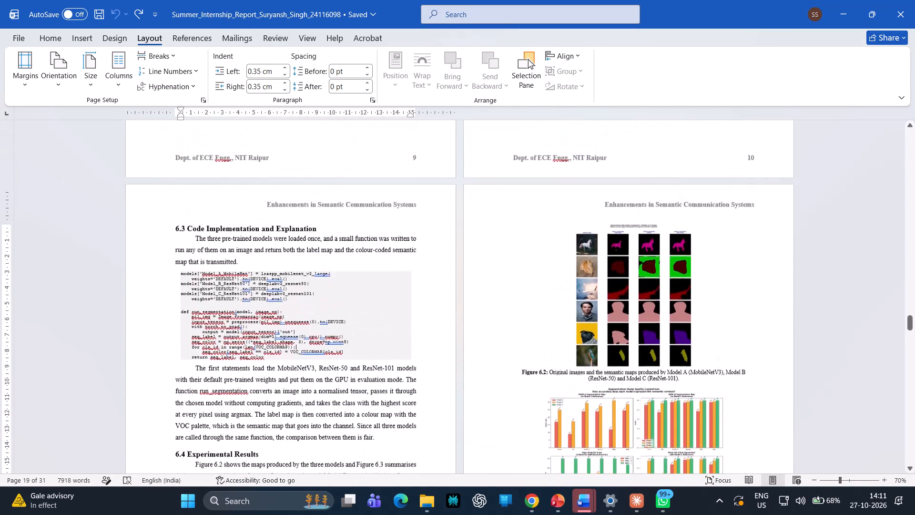
{"action": "scroll", "coordinate": [597, 257], "scroll_direction": "up", "scroll_amount": 2}
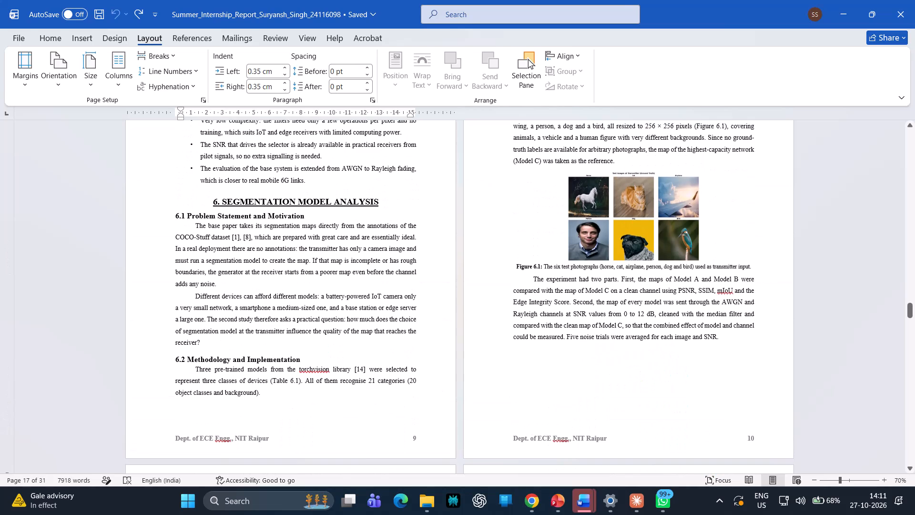
Review the layout of pages 11 to 16, from section 6.3 through section 7.2, including Figure 7.1 and Equation 7.1.
{"action": "scroll", "coordinate": [597, 257], "scroll_direction": "down", "scroll_amount": 7}
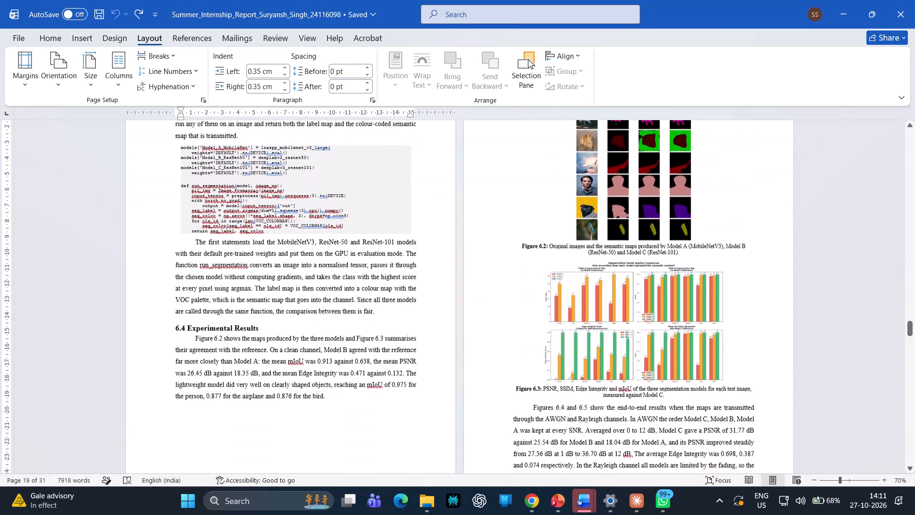
{"action": "scroll", "coordinate": [597, 257], "scroll_direction": "down", "scroll_amount": 5}
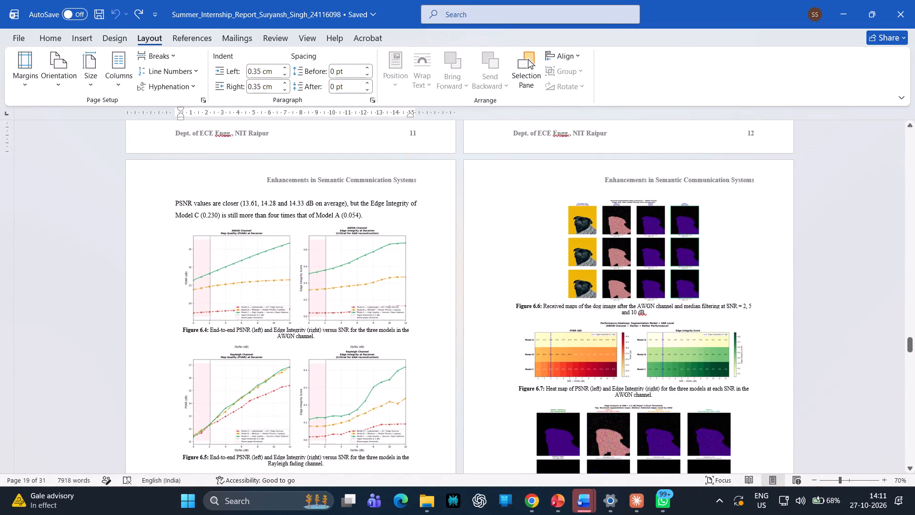
{"action": "scroll", "coordinate": [597, 257], "scroll_direction": "down", "scroll_amount": 5}
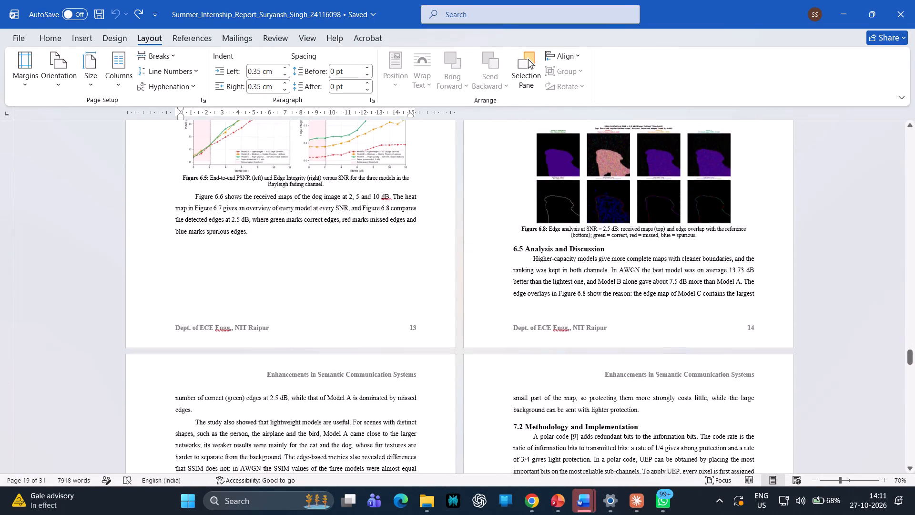
{"action": "scroll", "coordinate": [597, 257], "scroll_direction": "down", "scroll_amount": 5}
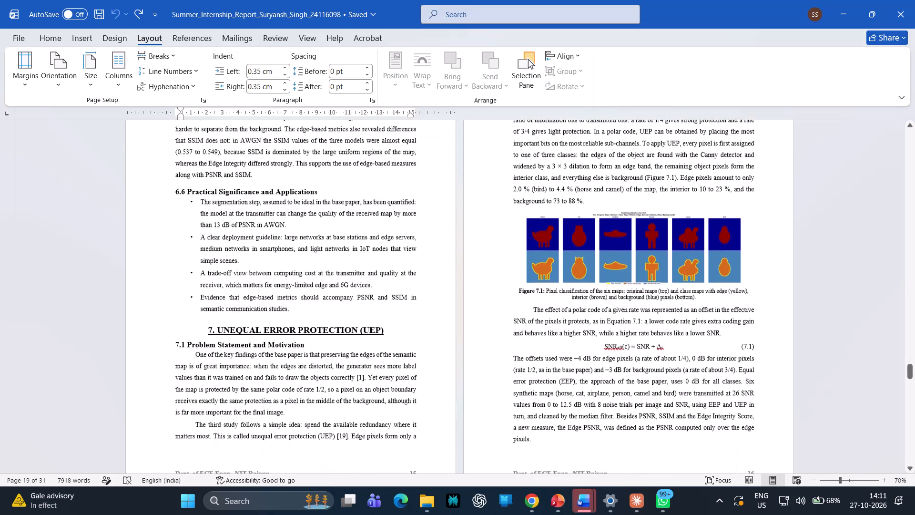
{"action": "scroll", "coordinate": [597, 257], "scroll_direction": "down", "scroll_amount": 2}
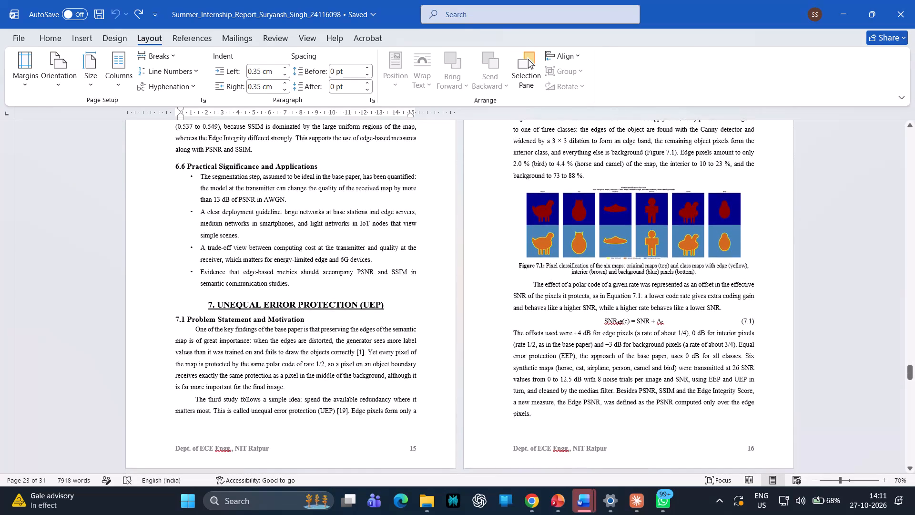
Review pages 17 to 20 from section 7.3 through section 8.3, including the code listing, Figures 7.2 to 7.4 and Table 8.1.
{"action": "scroll", "coordinate": [597, 257], "scroll_direction": "down", "scroll_amount": 2}
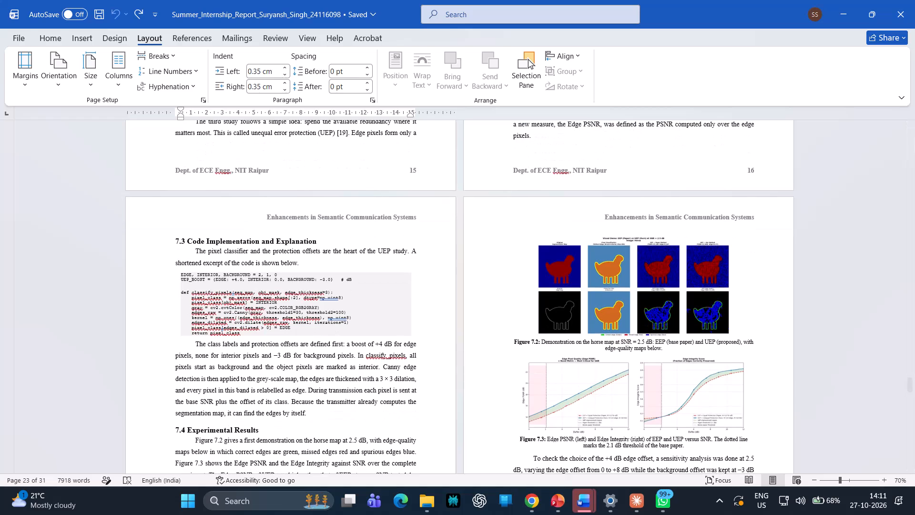
{"action": "scroll", "coordinate": [597, 257], "scroll_direction": "down", "scroll_amount": 2}
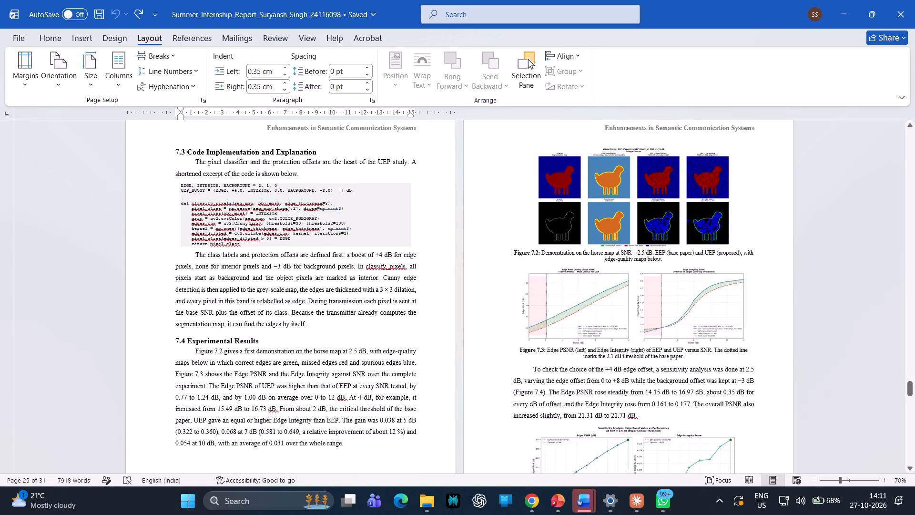
{"action": "scroll", "coordinate": [597, 257], "scroll_direction": "down", "scroll_amount": 6}
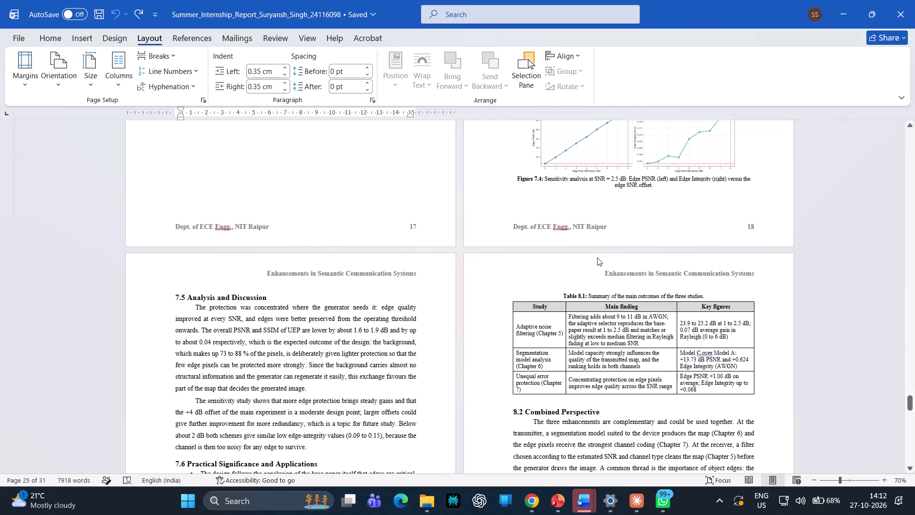
{"action": "scroll", "coordinate": [597, 257], "scroll_direction": "down", "scroll_amount": 1}
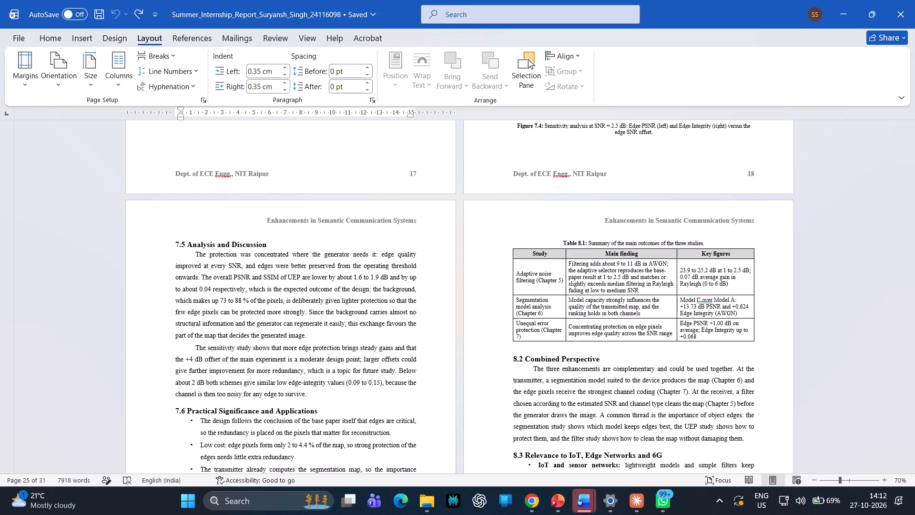
{"action": "scroll", "coordinate": [458, 332], "scroll_direction": "down", "scroll_amount": 2}
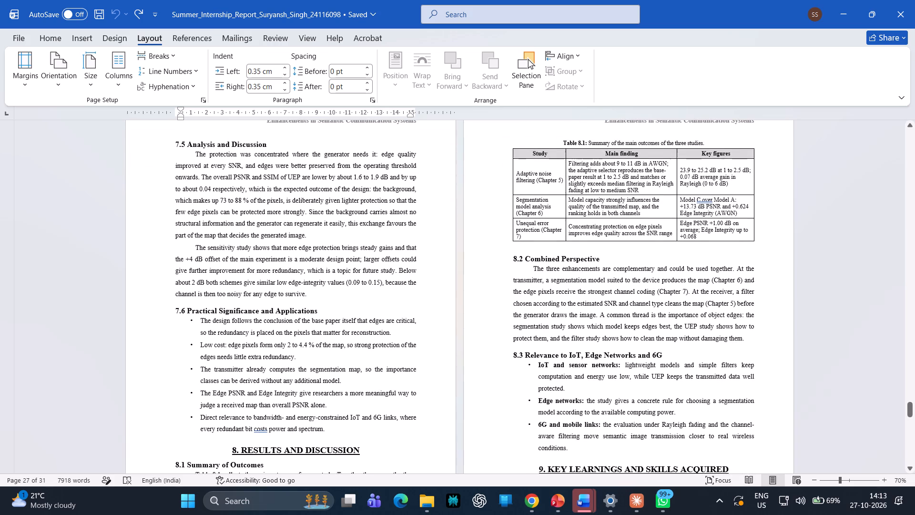
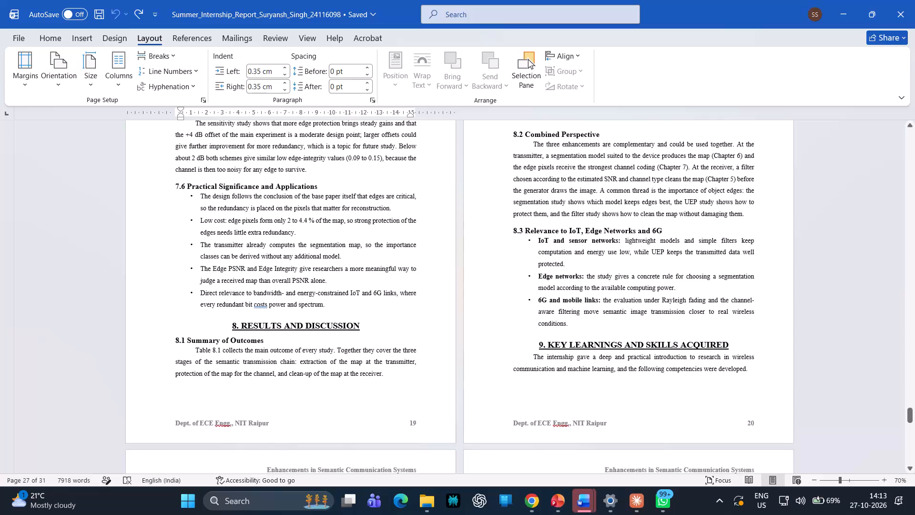
Review pages 21 and 22, from section 9.1 Technical Knowledge through chapter 10 to the start of the References.
{"action": "scroll", "coordinate": [458, 332], "scroll_direction": "down", "scroll_amount": 3}
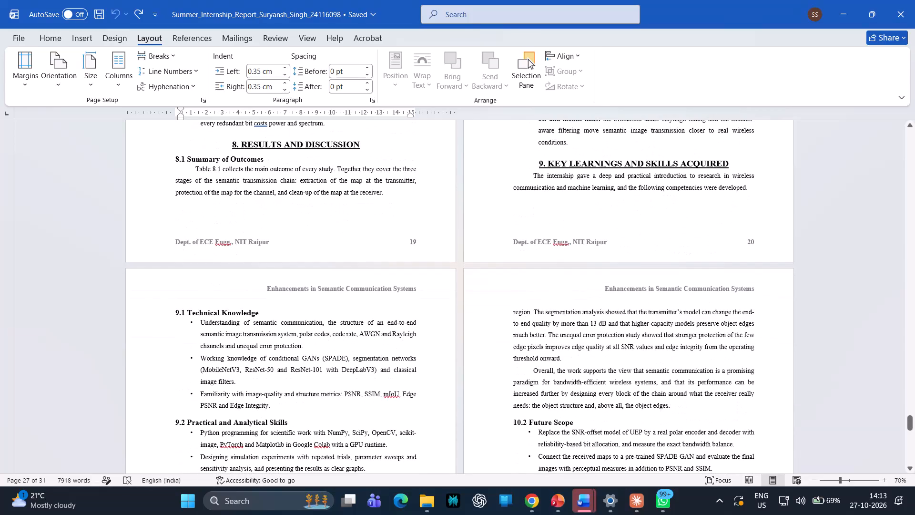
{"action": "scroll", "coordinate": [458, 332], "scroll_direction": "down", "scroll_amount": 2}
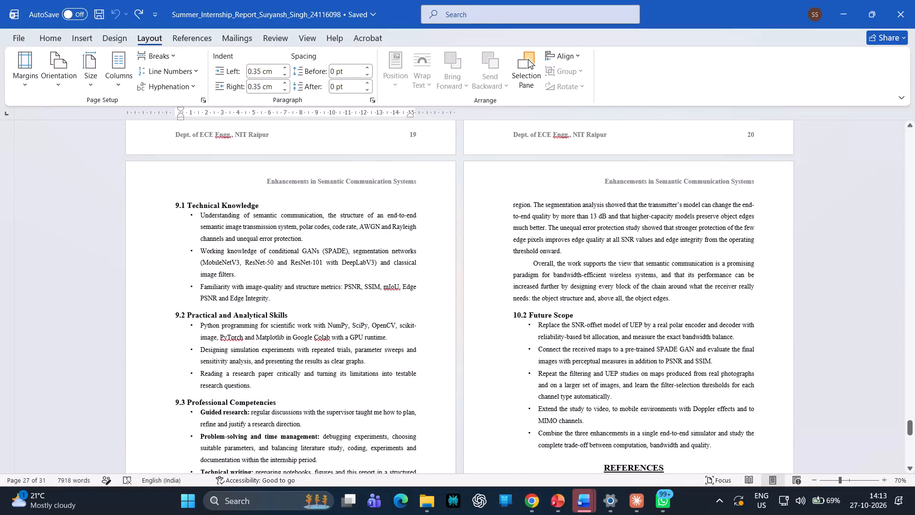
{"action": "scroll", "coordinate": [458, 332], "scroll_direction": "down", "scroll_amount": 2}
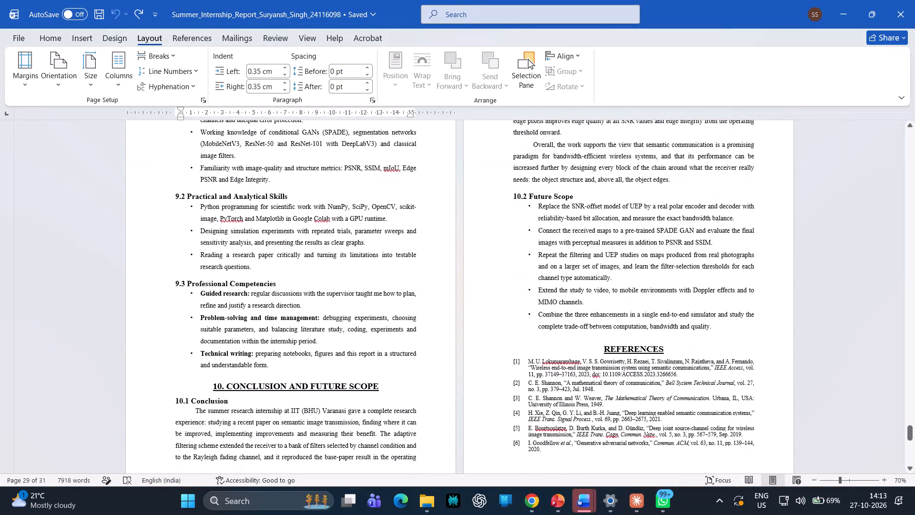
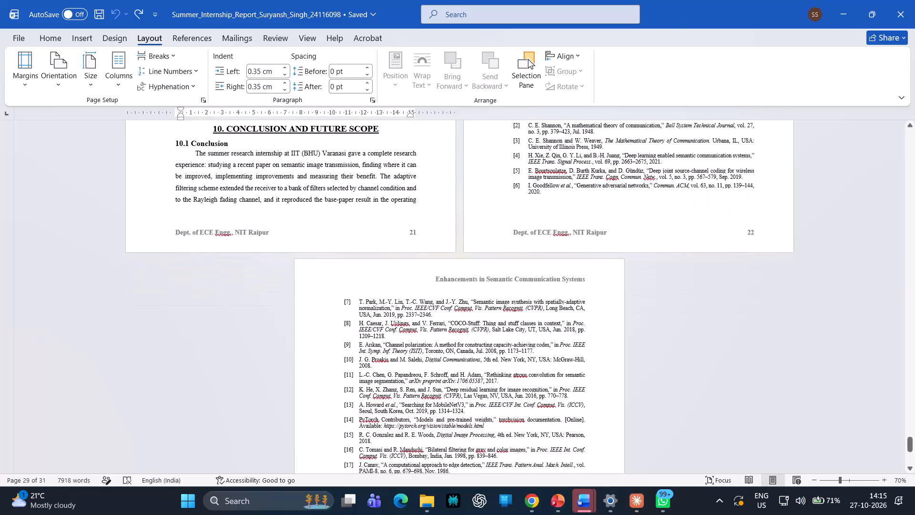
Skim the report backwards from the References through the chapters, table of contents, abstract and declaration to the title page.
{"action": "scroll", "coordinate": [88, 301], "scroll_direction": "down", "scroll_amount": 2}
{"action": "scroll", "coordinate": [88, 301], "scroll_direction": "up", "scroll_amount": 6}
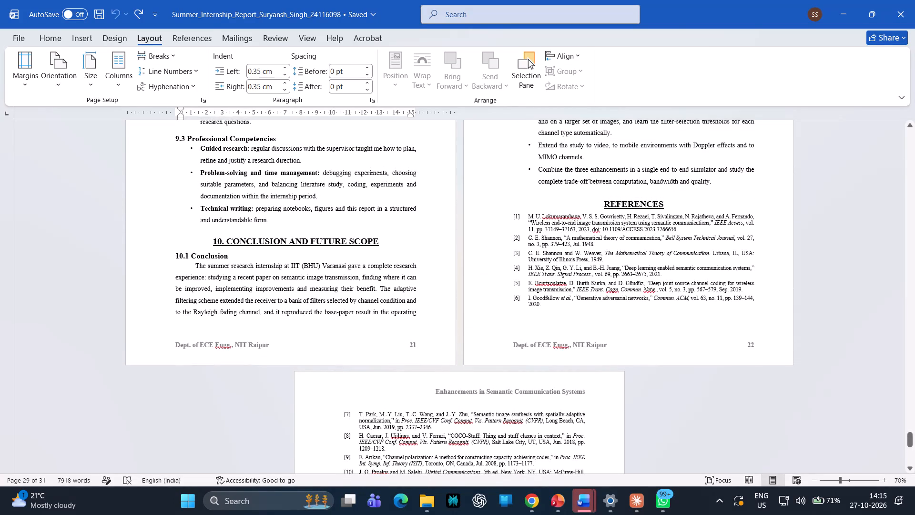
{"action": "scroll", "coordinate": [88, 301], "scroll_direction": "up", "scroll_amount": 6}
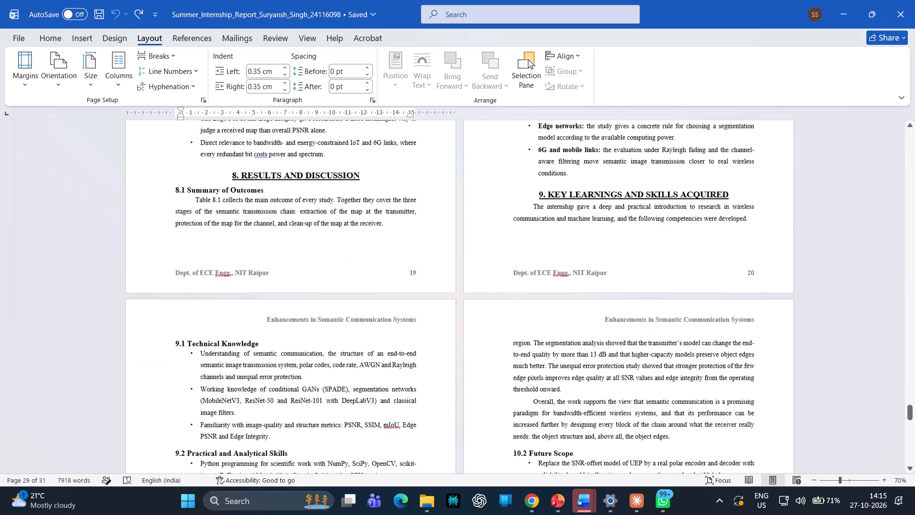
{"action": "scroll", "coordinate": [88, 301], "scroll_direction": "up", "scroll_amount": 19}
{"action": "scroll", "coordinate": [88, 301], "scroll_direction": "up", "scroll_amount": 2}
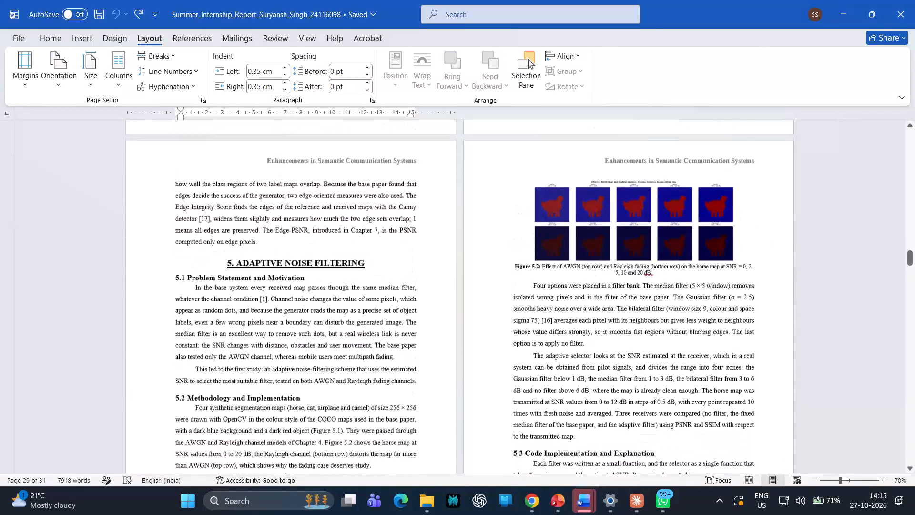
{"action": "scroll", "coordinate": [88, 301], "scroll_direction": "up", "scroll_amount": 8}
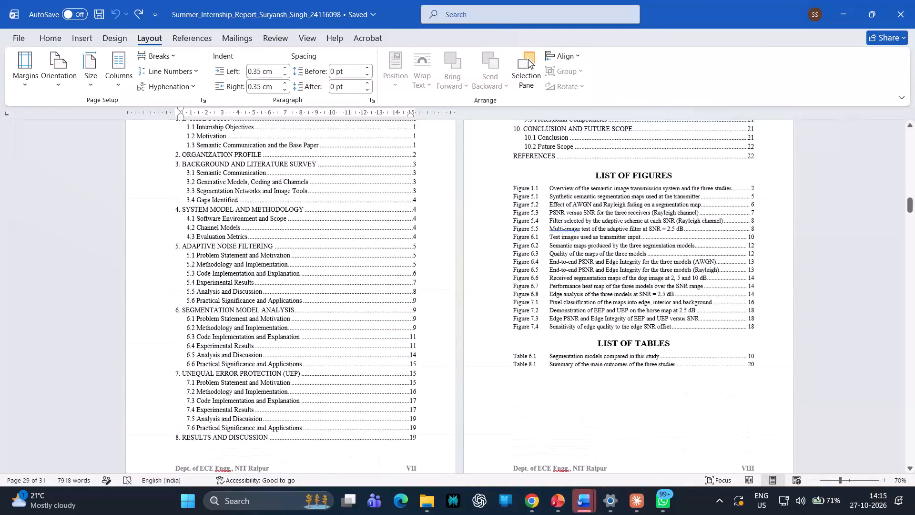
{"action": "scroll", "coordinate": [88, 301], "scroll_direction": "up", "scroll_amount": 2}
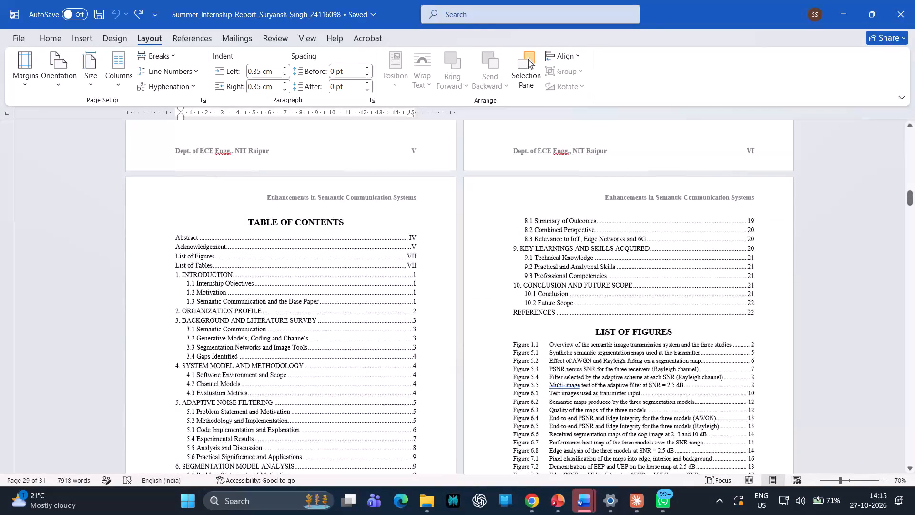
{"action": "scroll", "coordinate": [88, 301], "scroll_direction": "up", "scroll_amount": 3}
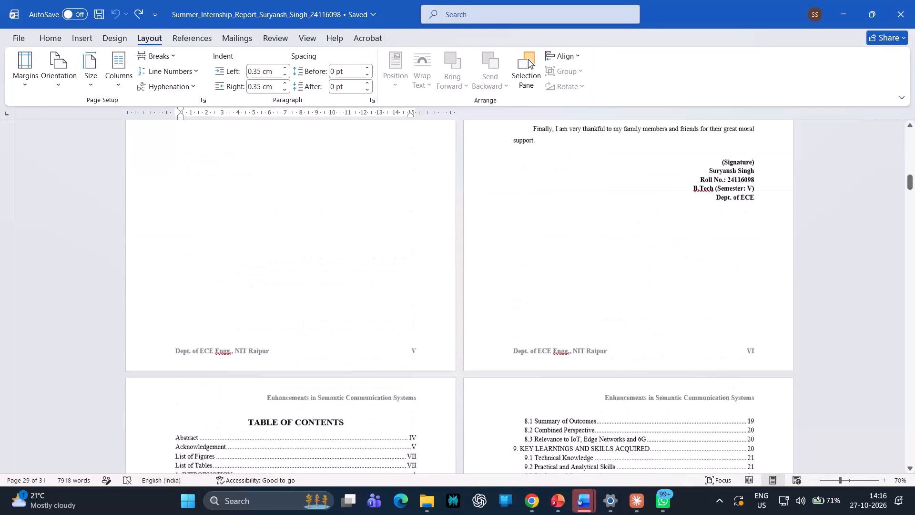
{"action": "scroll", "coordinate": [88, 301], "scroll_direction": "up", "scroll_amount": 3}
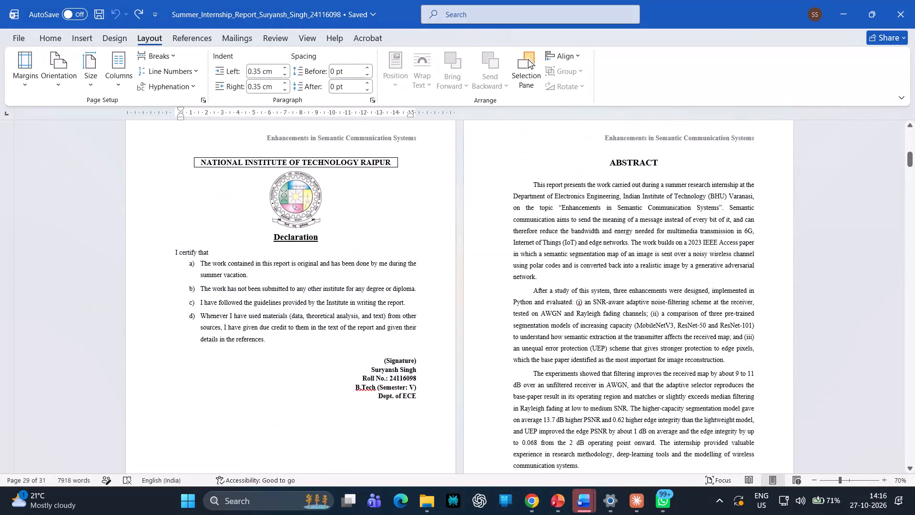
{"action": "scroll", "coordinate": [88, 301], "scroll_direction": "up", "scroll_amount": 5}
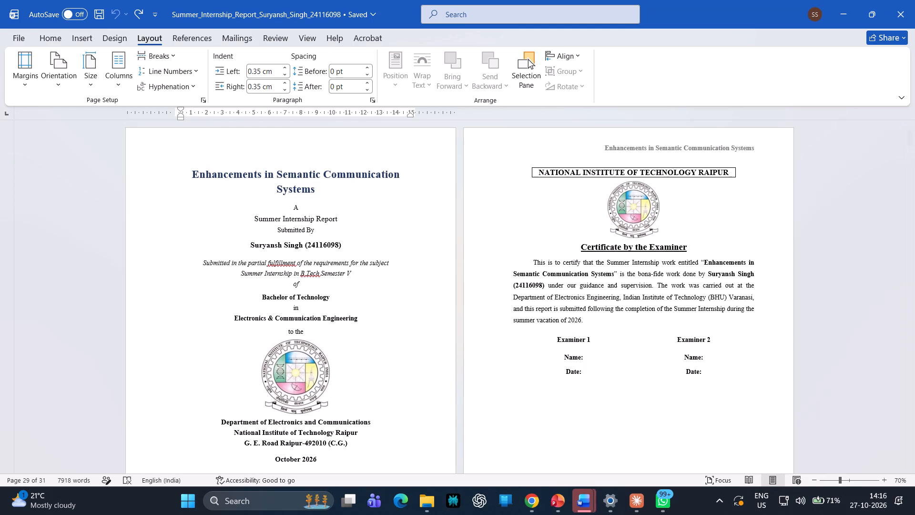
Examine the layout of Figures 6.4 to 6.8 and their captions on pages 13 and 14 of the segmentation model chapter.
{"action": "scroll", "coordinate": [88, 301], "scroll_direction": "down", "scroll_amount": 20}
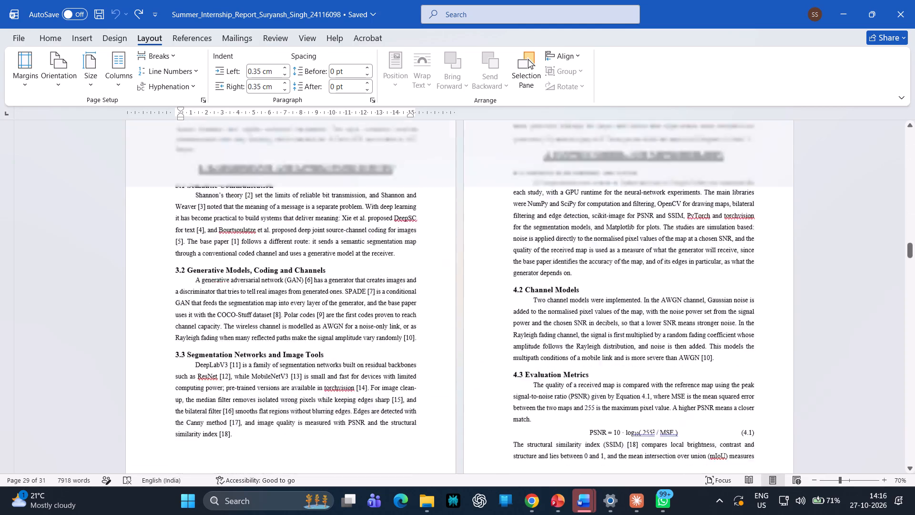
{"action": "scroll", "coordinate": [88, 301], "scroll_direction": "down", "scroll_amount": 1}
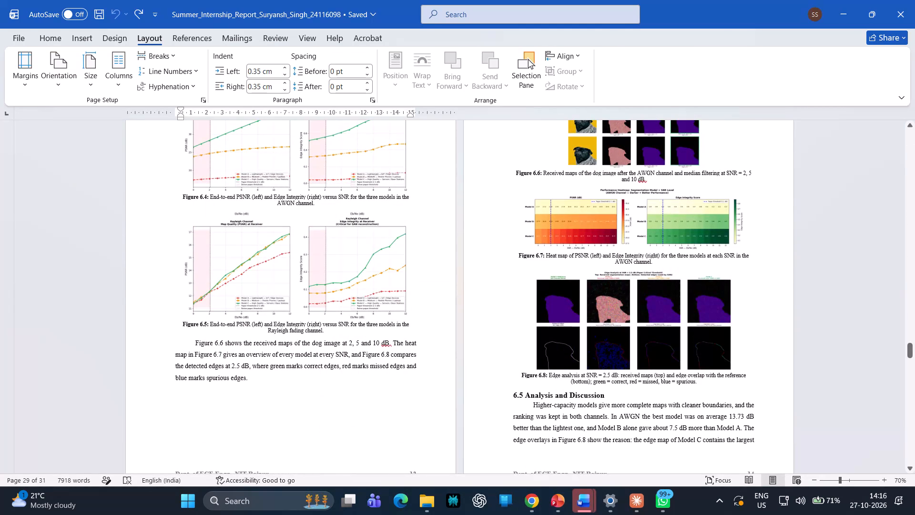
{"action": "scroll", "coordinate": [88, 301], "scroll_direction": "up", "scroll_amount": 1}
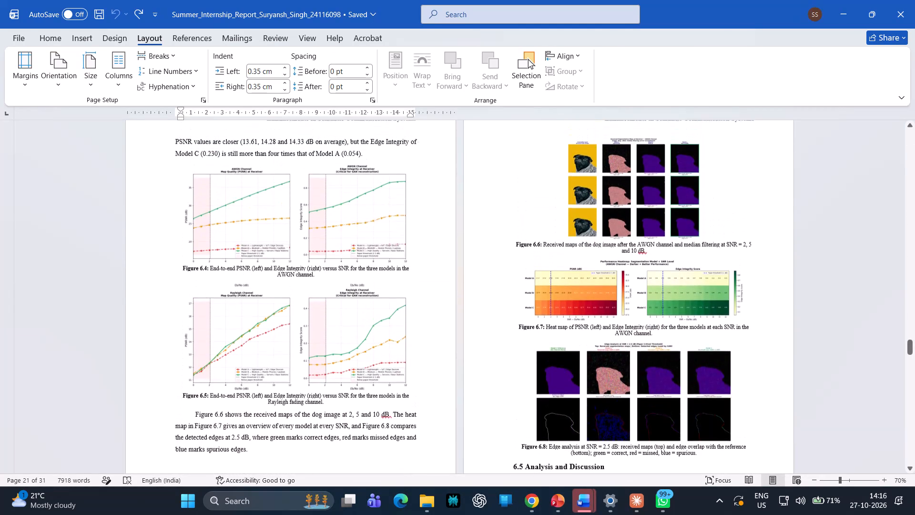
{"action": "scroll", "coordinate": [88, 301], "scroll_direction": "up", "scroll_amount": 1}
{"action": "scroll", "coordinate": [88, 301], "scroll_direction": "down", "scroll_amount": 1}
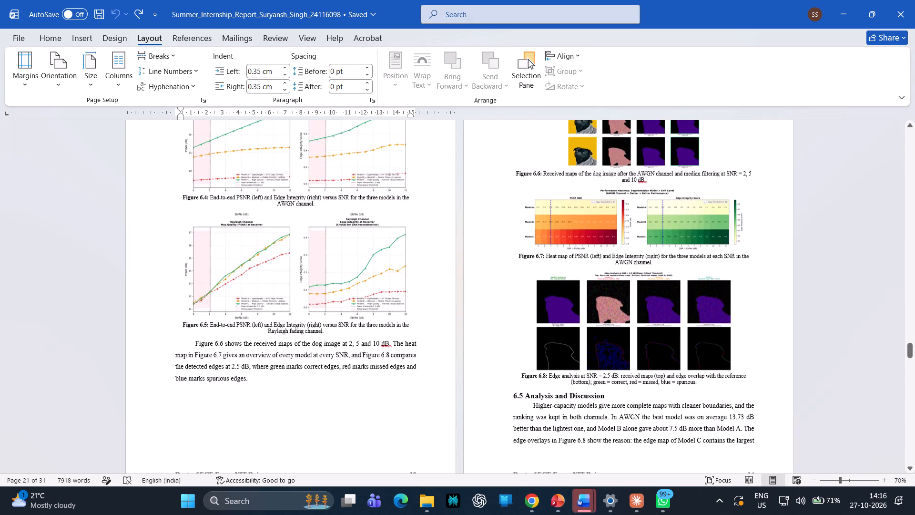
{"action": "scroll", "coordinate": [88, 301], "scroll_direction": "up", "scroll_amount": 2}
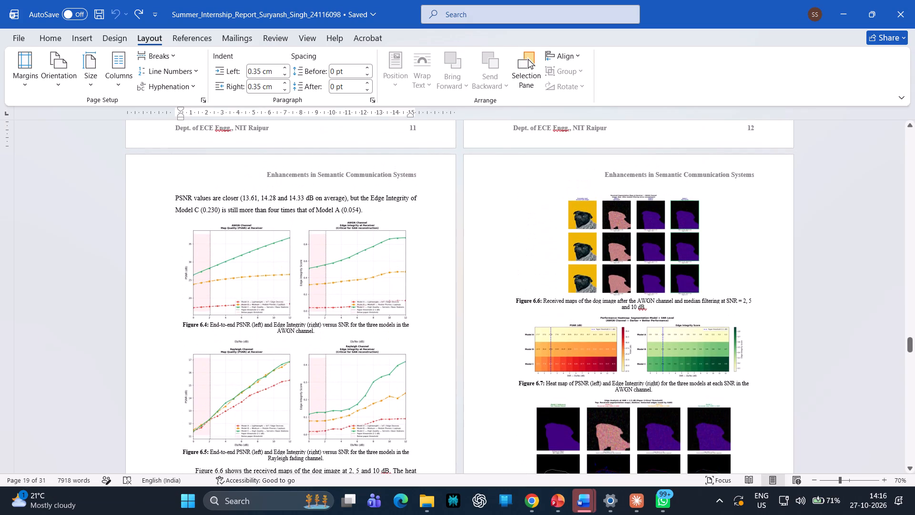
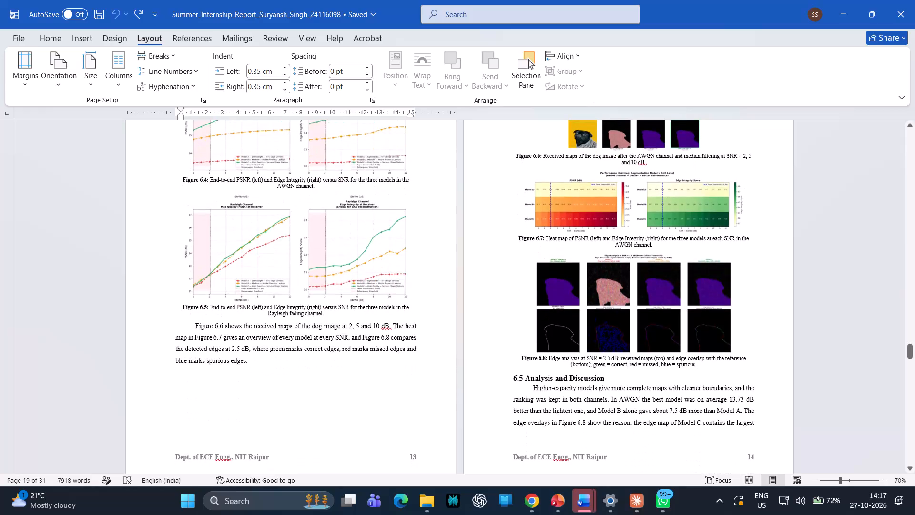
Skim the end of the segmentation model chapter and the opening sections of the Unequal Error Protection chapter.
{"action": "scroll", "coordinate": [88, 301], "scroll_direction": "down", "scroll_amount": 3}
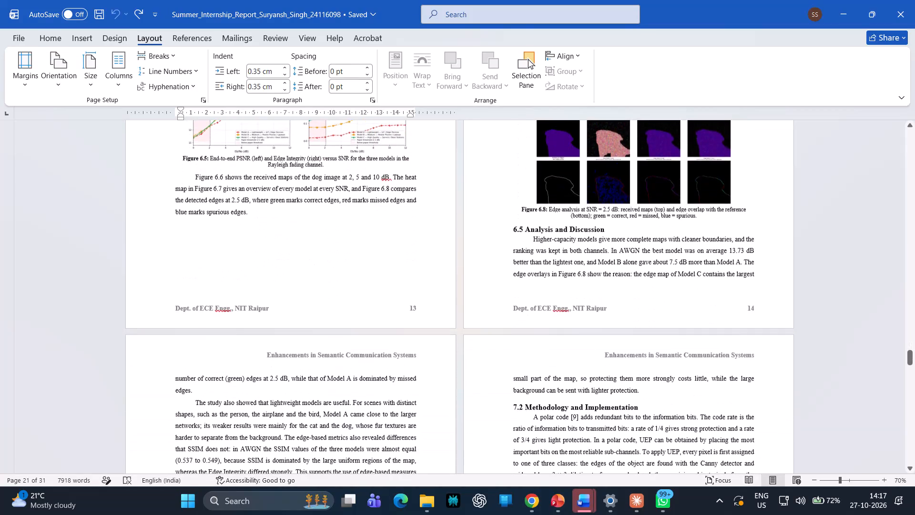
{"action": "scroll", "coordinate": [88, 301], "scroll_direction": "down", "scroll_amount": 2}
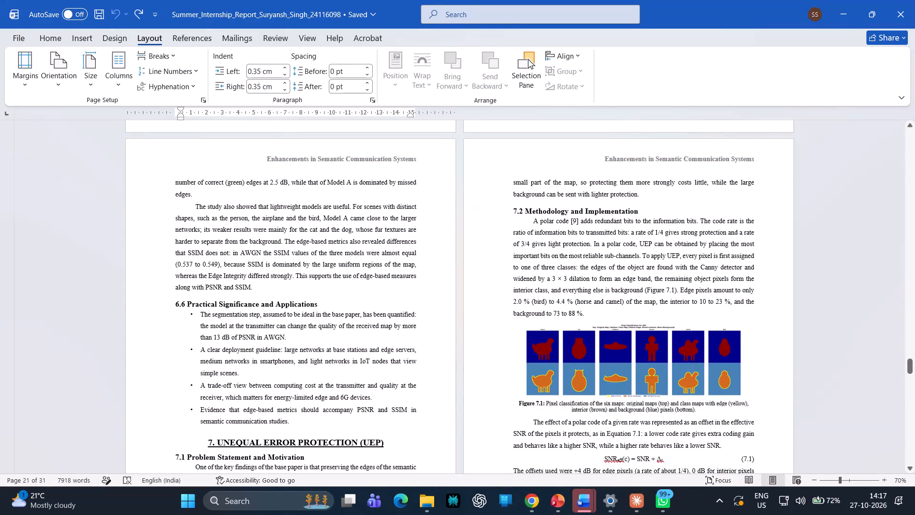
Return to the front matter and check which line spacing is applied to the first paragraph of the Abstract.
{"action": "scroll", "coordinate": [88, 301], "scroll_direction": "up", "scroll_amount": 20}
{"action": "scroll", "coordinate": [88, 301], "scroll_direction": "up", "scroll_amount": 5}
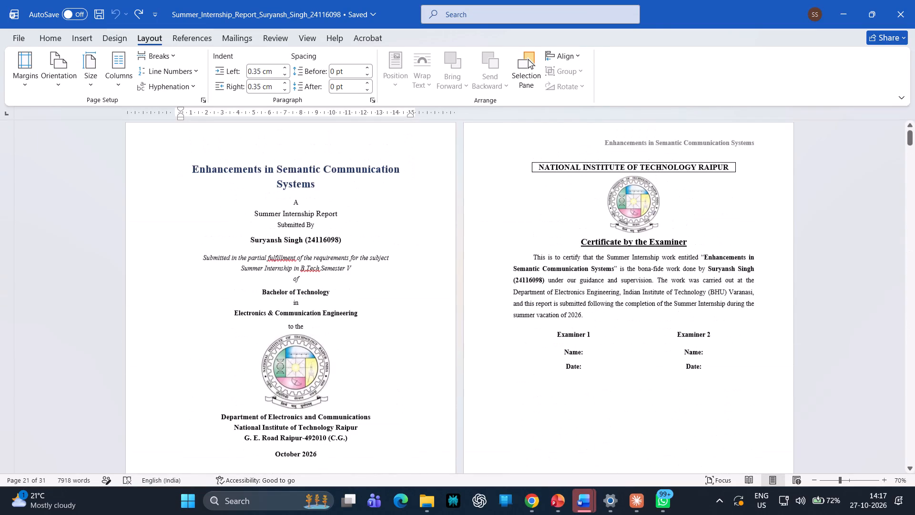
{"action": "scroll", "coordinate": [214, 246], "scroll_direction": "down", "scroll_amount": 8}
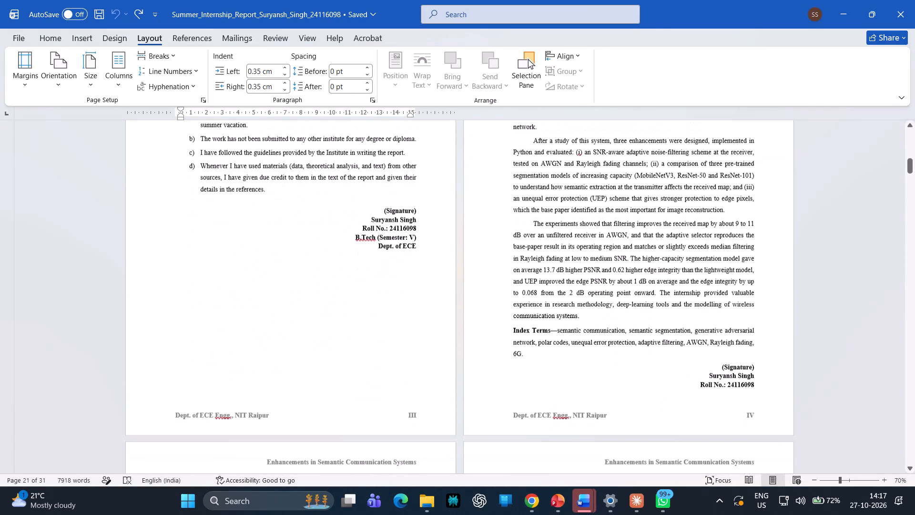
{"action": "scroll", "coordinate": [214, 246], "scroll_direction": "down", "scroll_amount": 1}
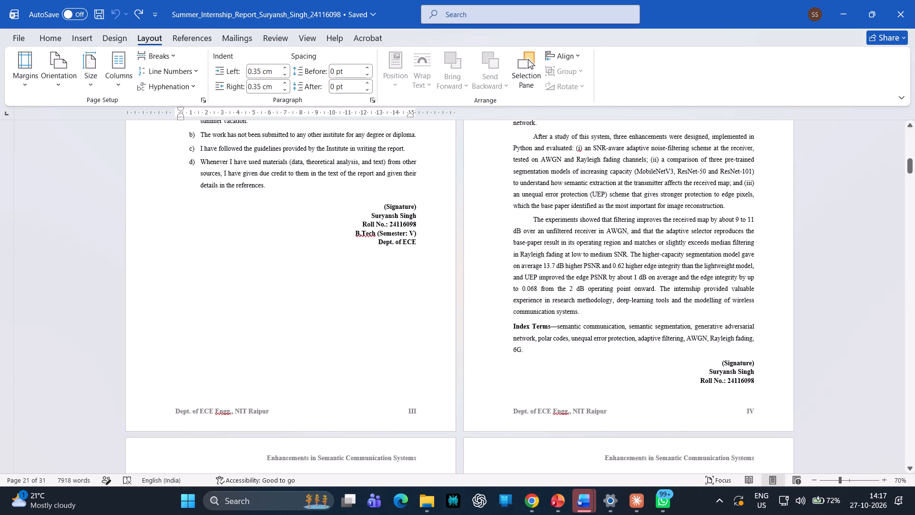
{"action": "scroll", "coordinate": [524, 302], "scroll_direction": "up", "scroll_amount": 3}
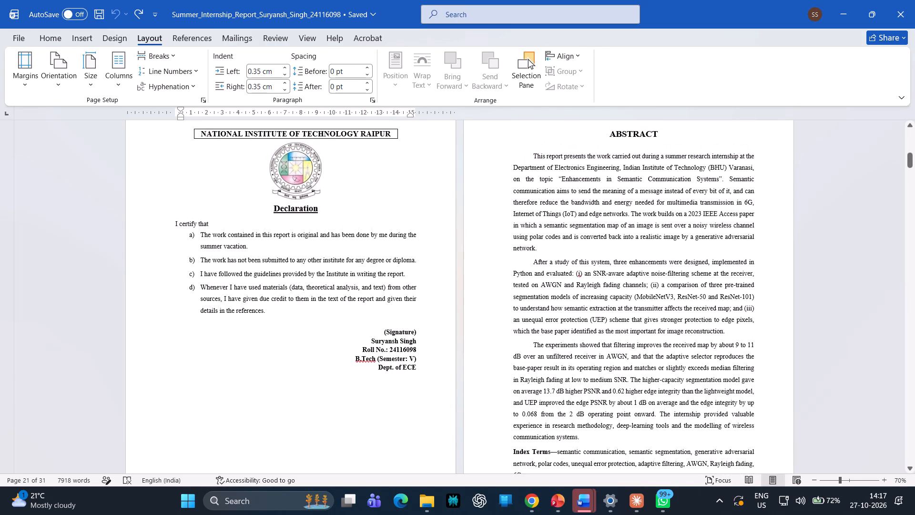
{"action": "left_click", "coordinate": [649, 175]}
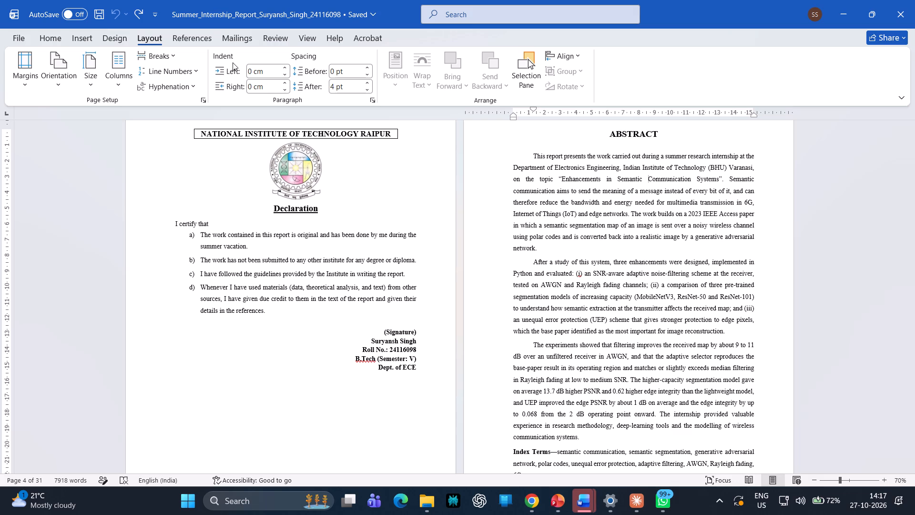
{"action": "left_click", "coordinate": [55, 42]}
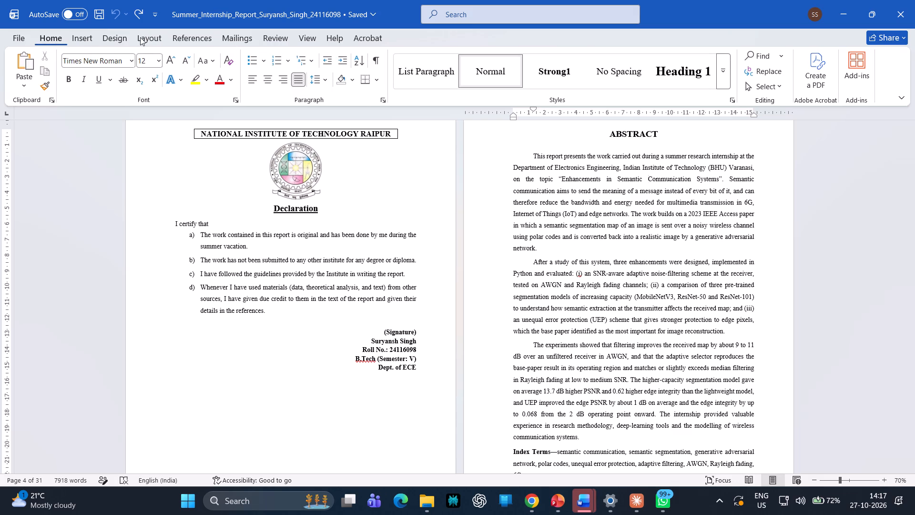
{"action": "left_click", "coordinate": [321, 79]}
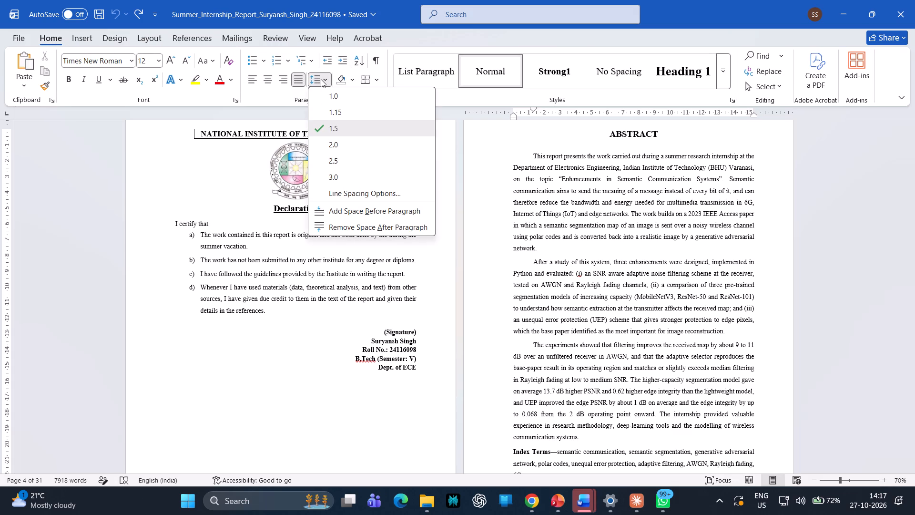
{"action": "left_click", "coordinate": [101, 142]}
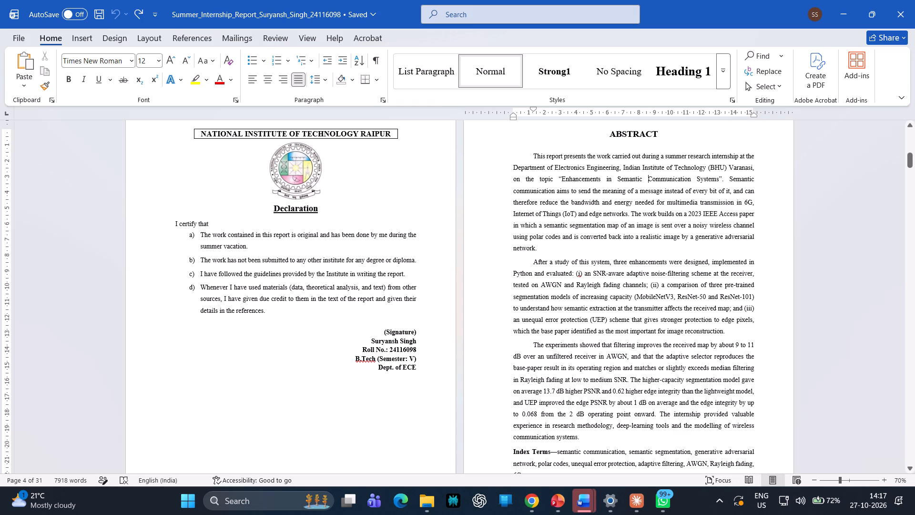
{"action": "left_click", "coordinate": [775, 244]}
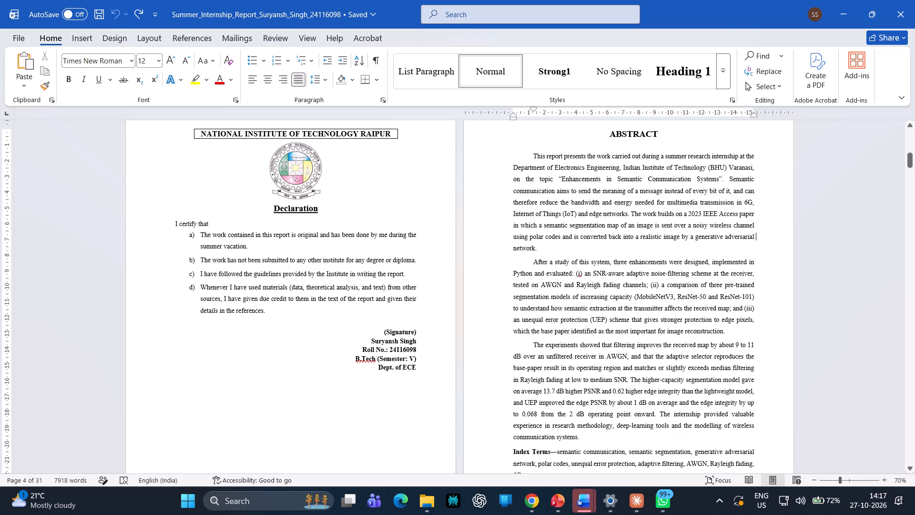
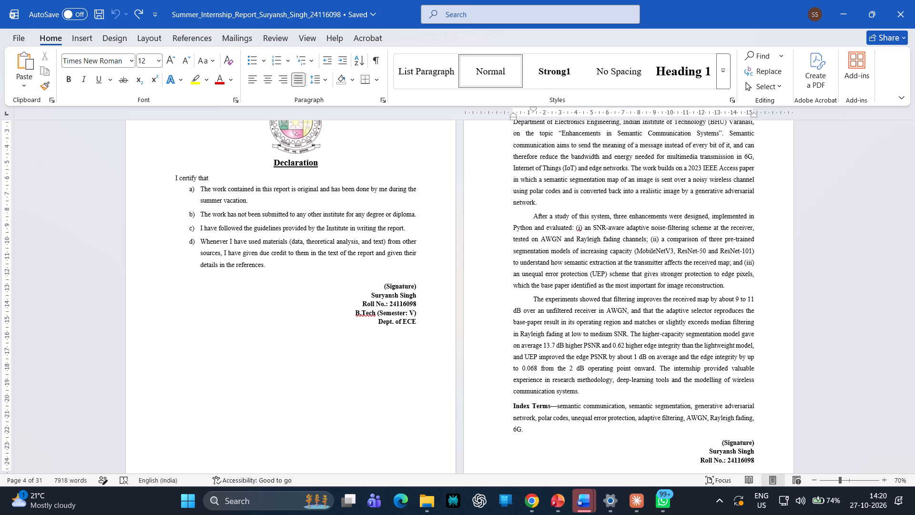
{"action": "scroll", "coordinate": [764, 288], "scroll_direction": "down", "scroll_amount": 1}
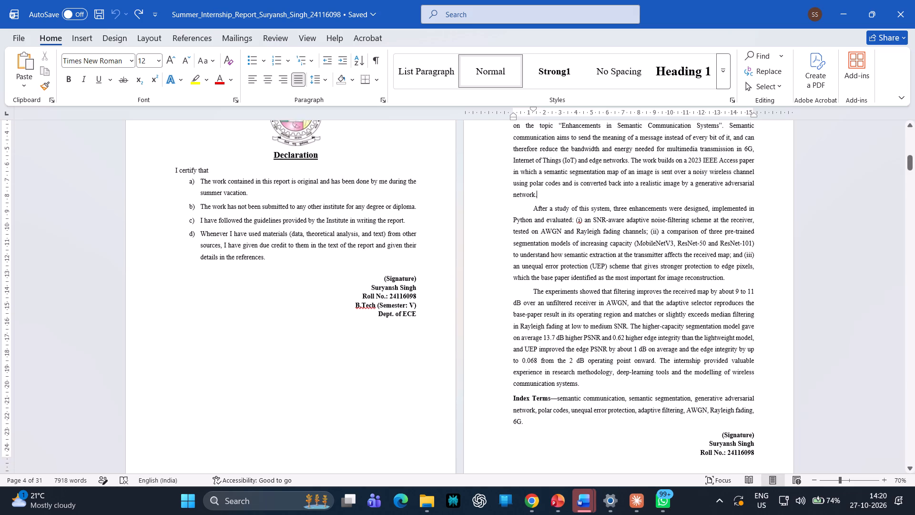
{"action": "scroll", "coordinate": [764, 288], "scroll_direction": "down", "scroll_amount": 1}
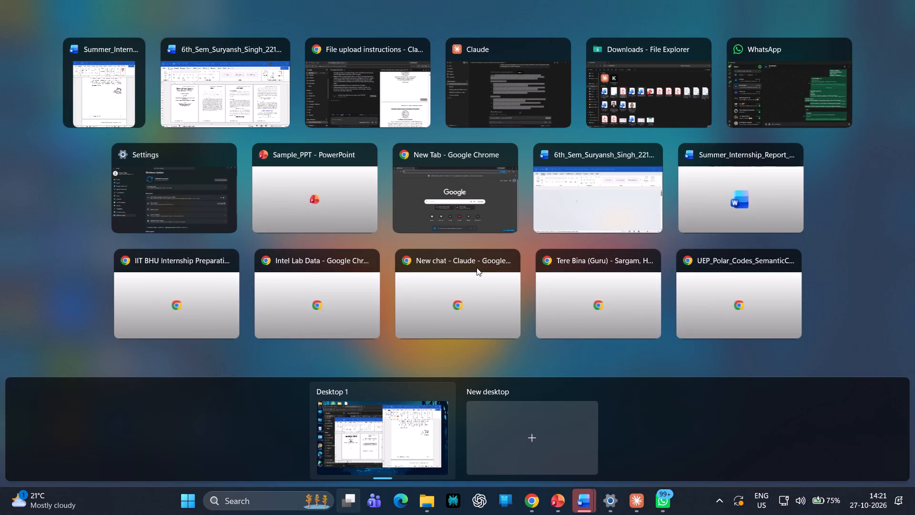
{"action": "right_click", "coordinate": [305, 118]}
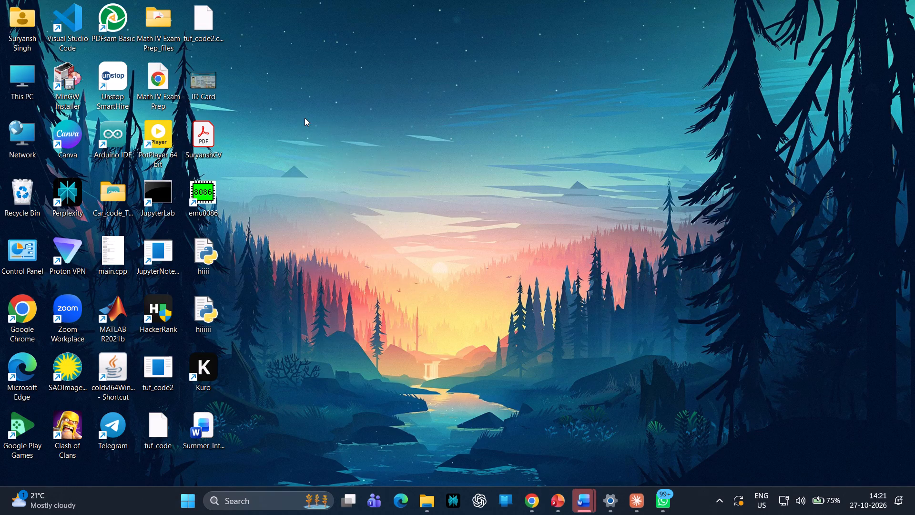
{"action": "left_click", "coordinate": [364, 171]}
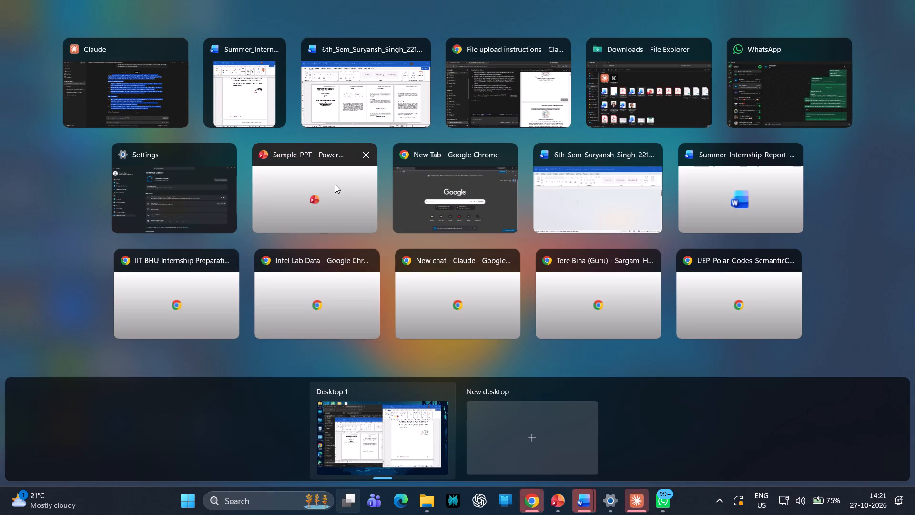
Close the Settings window and the blank New Tab browser window from the overview of open windows.
{"action": "left_click", "coordinate": [226, 152]}
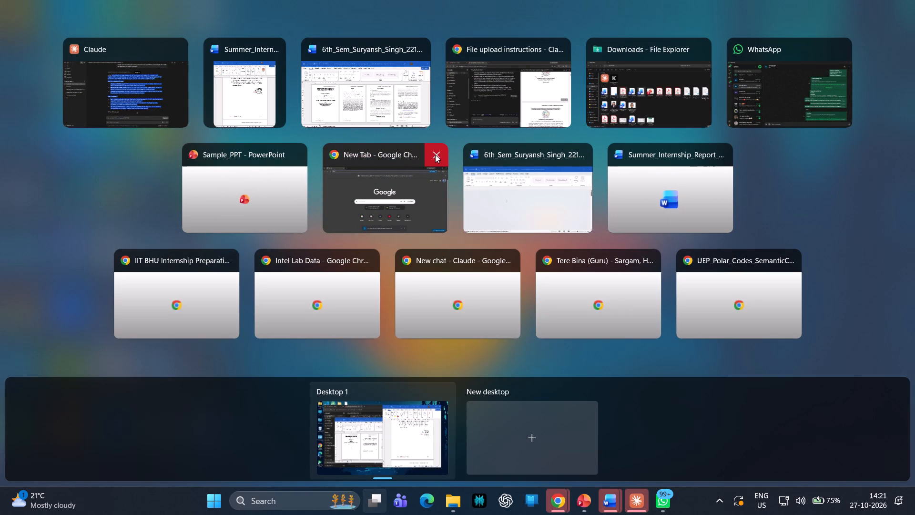
{"action": "left_click", "coordinate": [436, 154]}
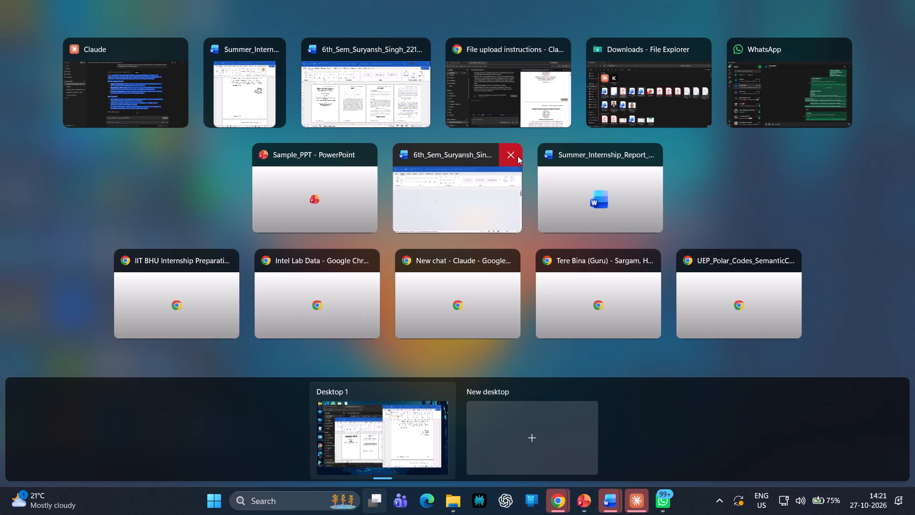
{"action": "left_click", "coordinate": [186, 208]}
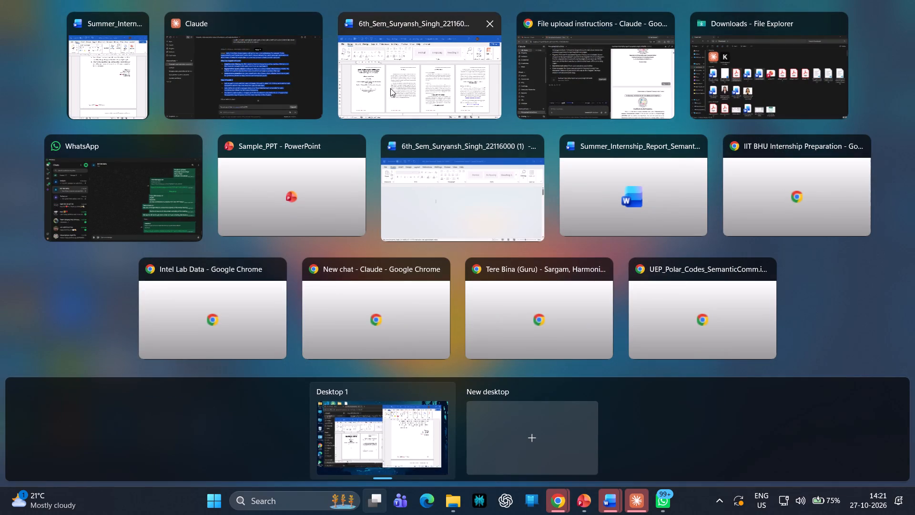
Close both 6th_Sem documents, the Summer_Internship_Report_Semant… document and the Downloads folder window, then leave the window overview.
{"action": "left_click", "coordinate": [489, 27]}
{"action": "left_click", "coordinate": [537, 141]}
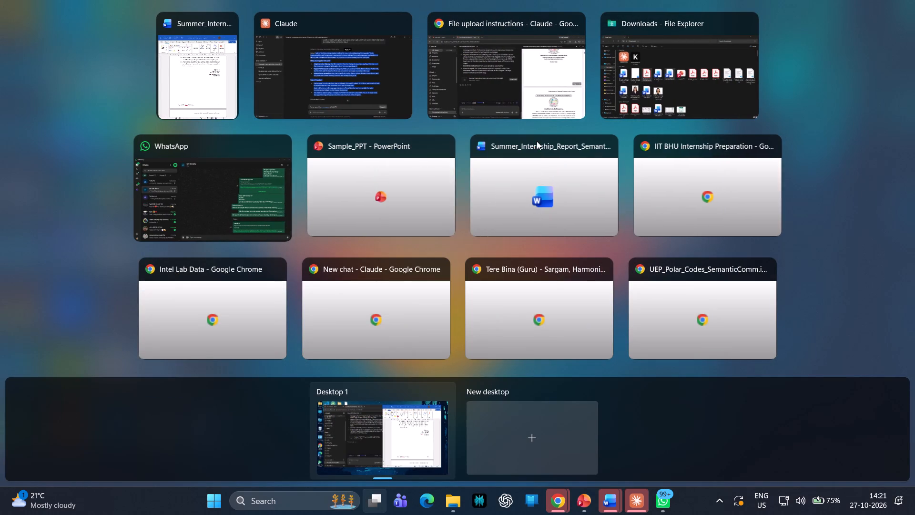
{"action": "left_click", "coordinate": [606, 147]}
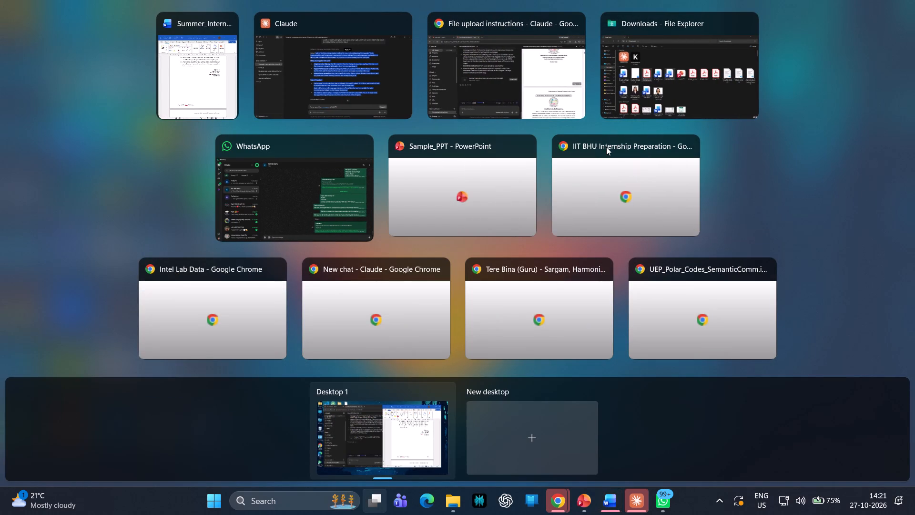
{"action": "left_click", "coordinate": [751, 20]}
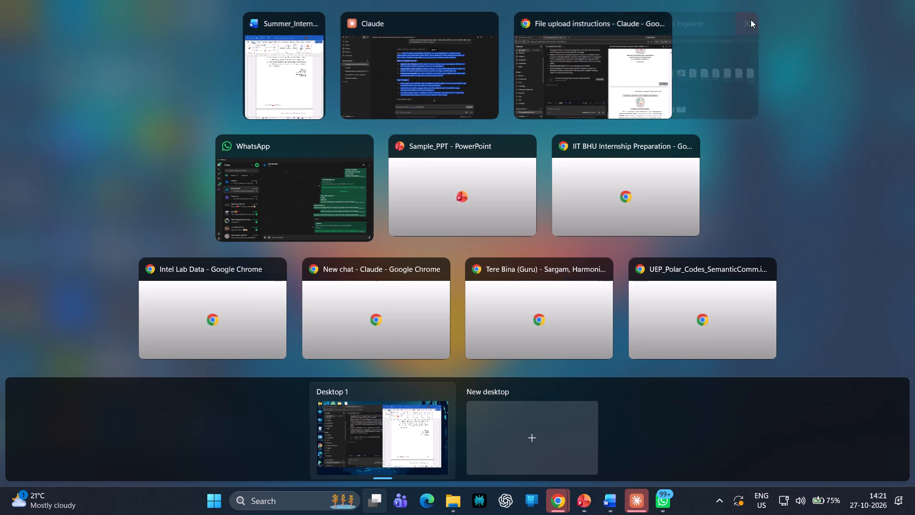
{"action": "left_click", "coordinate": [732, 95]}
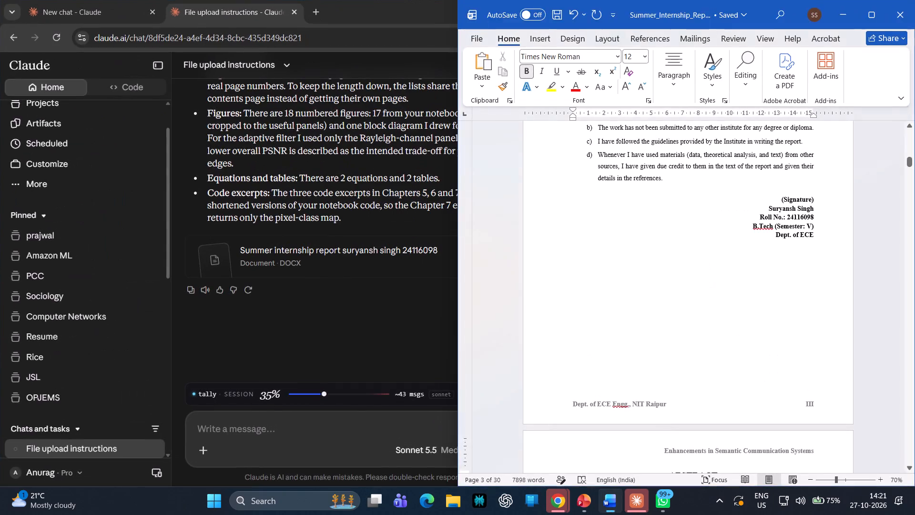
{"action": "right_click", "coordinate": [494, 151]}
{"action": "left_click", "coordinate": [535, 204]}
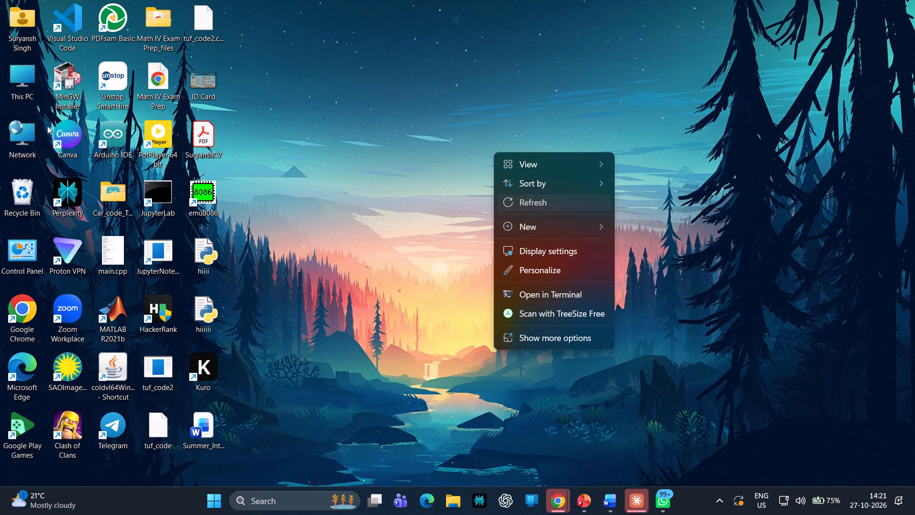
Open the Sample_Report Word document from the Downloads folder.
{"action": "double_click", "coordinate": [25, 77]}
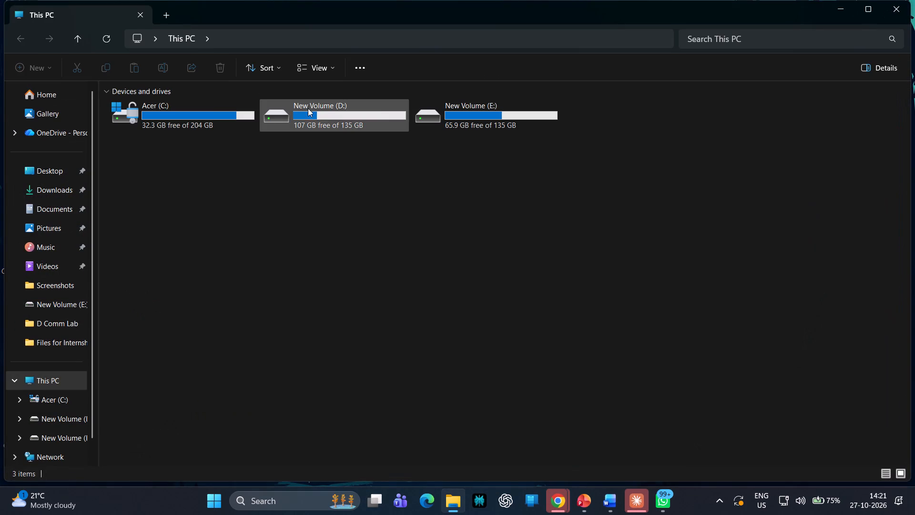
{"action": "double_click", "coordinate": [445, 119]}
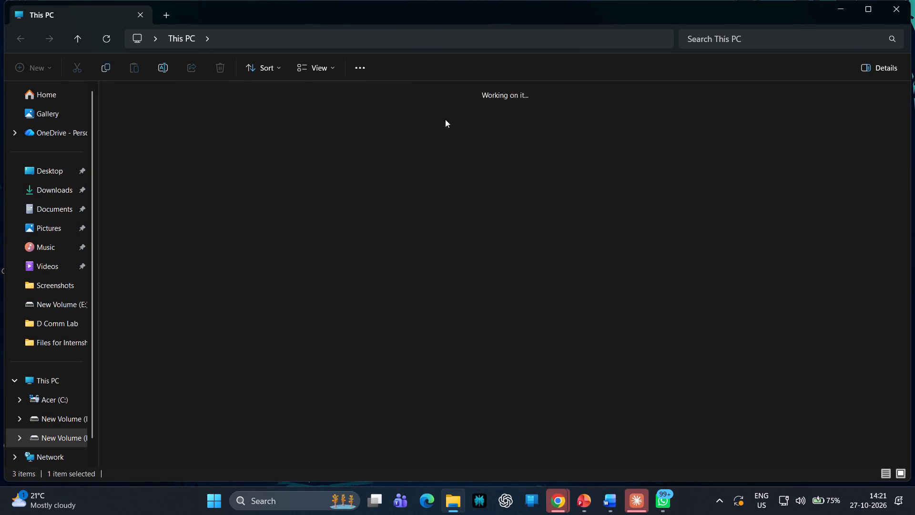
{"action": "left_click", "coordinate": [65, 190]}
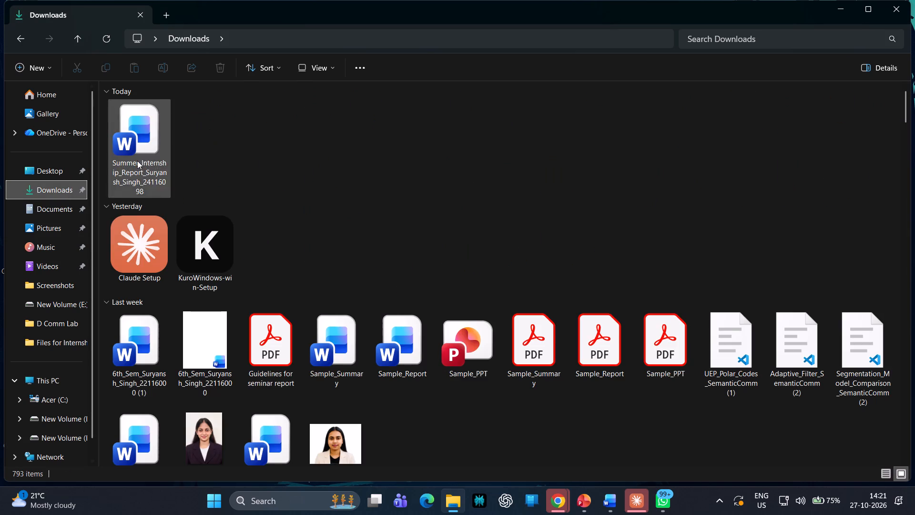
{"action": "double_click", "coordinate": [391, 359]}
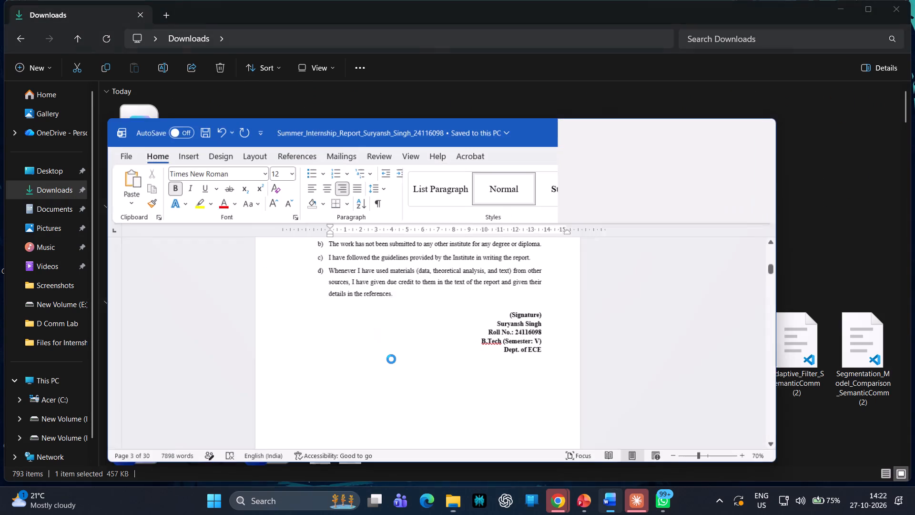
Arrange the two Word windows side by side, with Sample_Report on the left half and the internship report on the right.
{"action": "key", "text": "super+Left"}
{"action": "key", "text": "super+Left"}
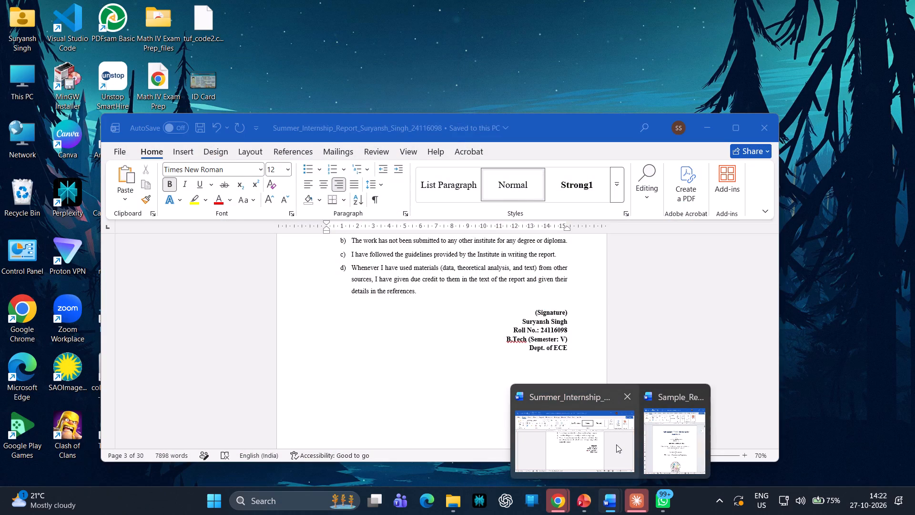
{"action": "left_click", "coordinate": [605, 115]}
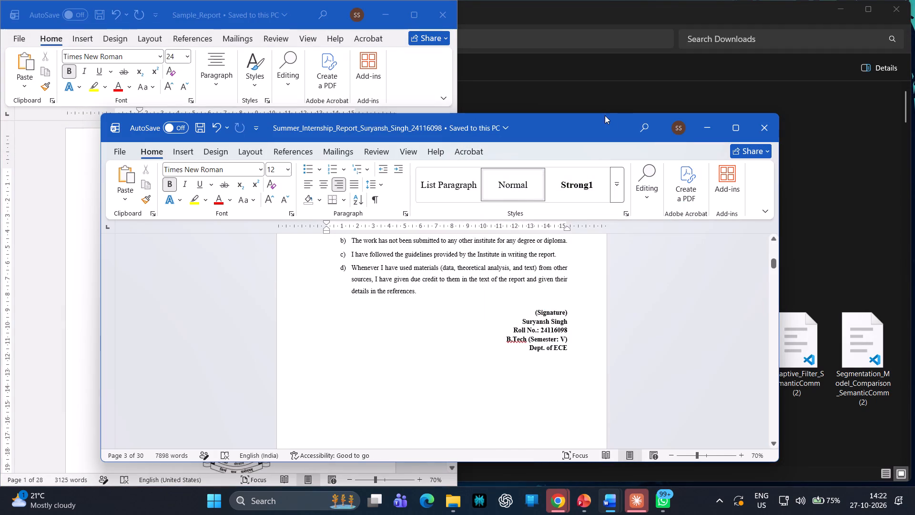
{"action": "left_click", "coordinate": [603, 131]}
{"action": "key", "text": "super+Right"}
Compare the font size of the cover page title in the internship report with the sample report's title.
{"action": "scroll", "coordinate": [328, 242], "scroll_direction": "up", "scroll_amount": 6}
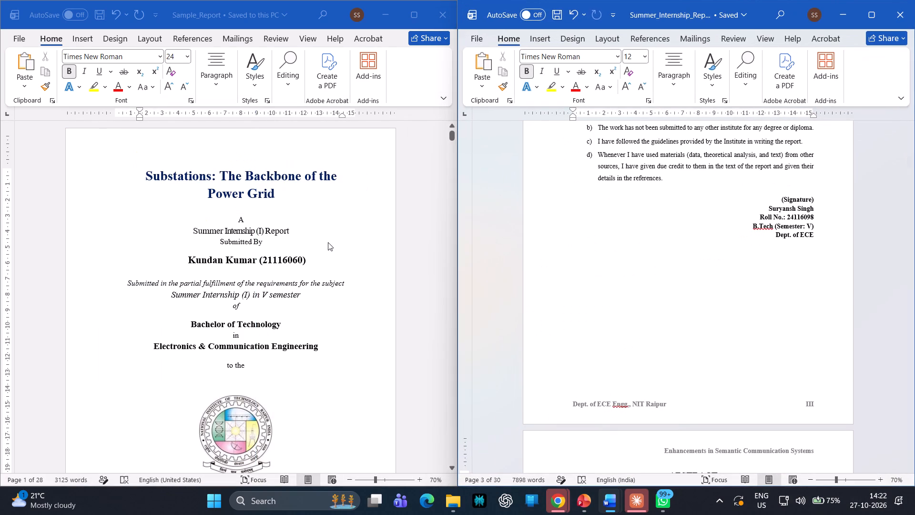
{"action": "scroll", "coordinate": [596, 243], "scroll_direction": "up", "scroll_amount": 20}
{"action": "scroll", "coordinate": [596, 243], "scroll_direction": "up", "scroll_amount": 6}
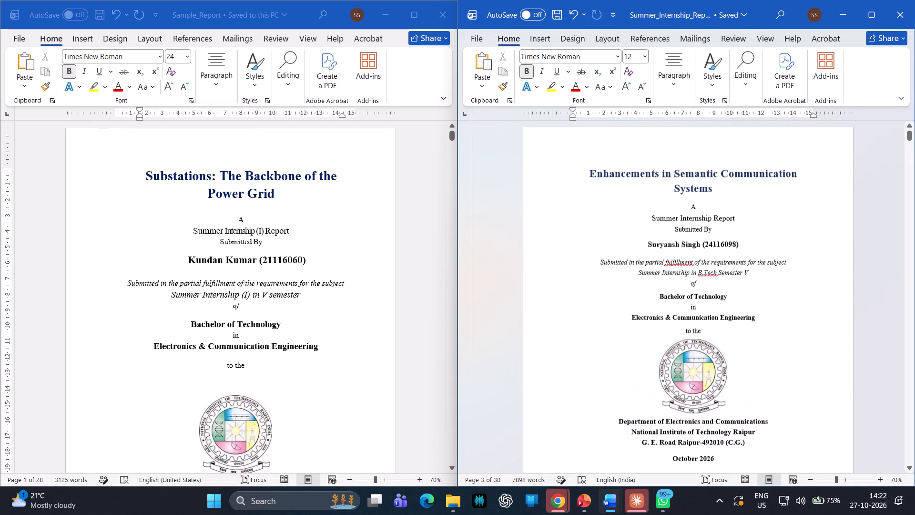
{"action": "left_click", "coordinate": [654, 172]}
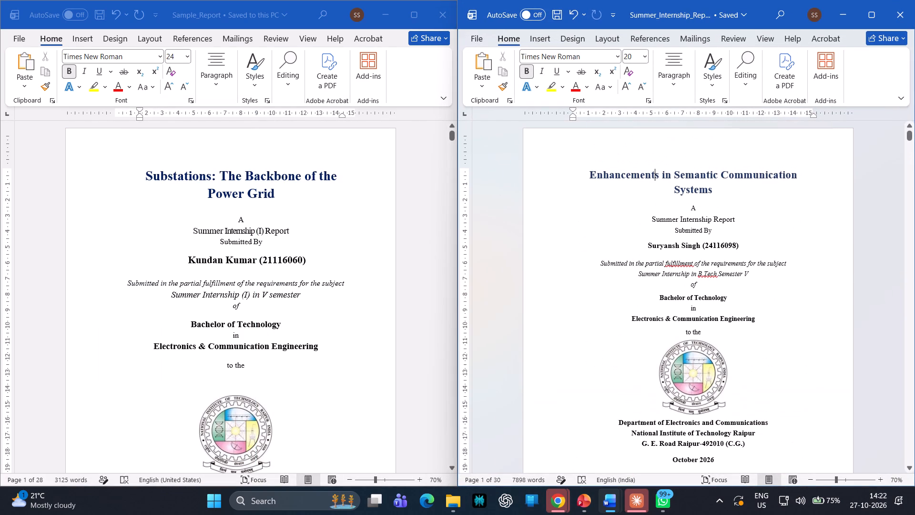
{"action": "left_click", "coordinate": [267, 171]}
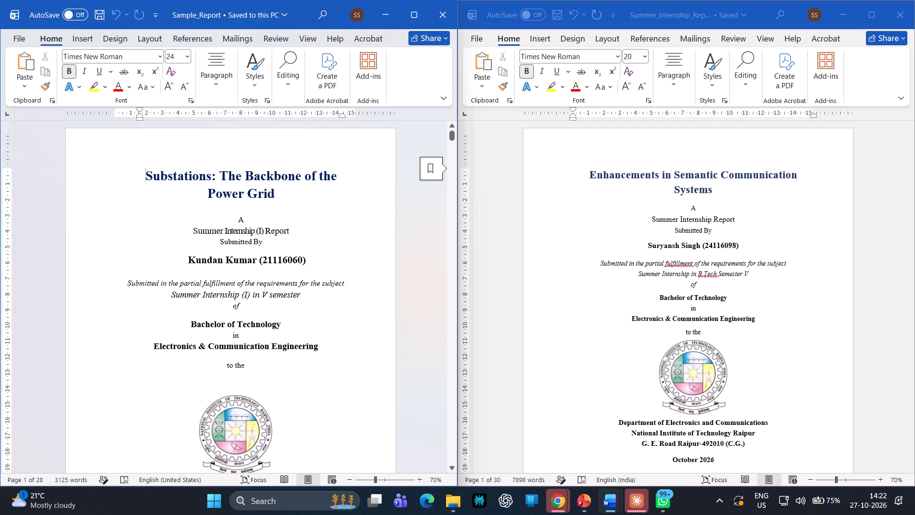
{"action": "left_click", "coordinate": [625, 175]}
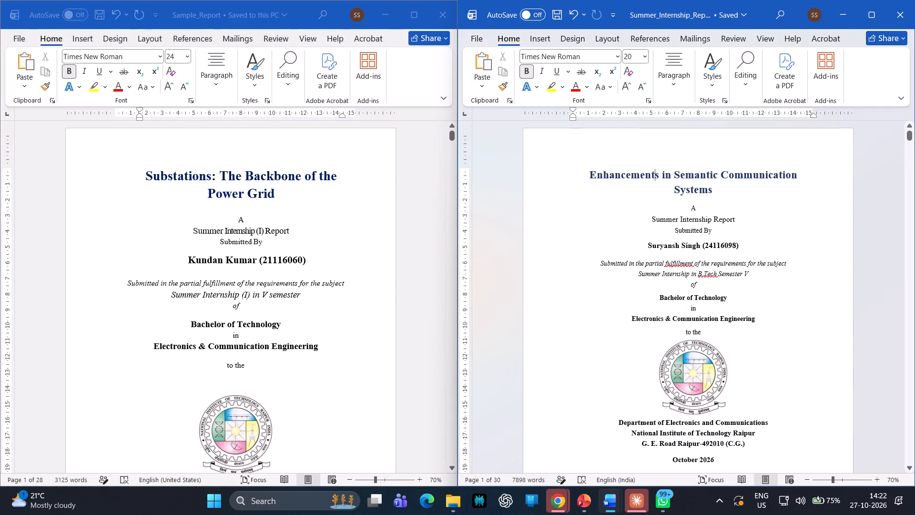
Insert "(I)" after "Summer Internship" in the report line on the internship report's cover page, with a space before it.
{"action": "left_click", "coordinate": [711, 222]}
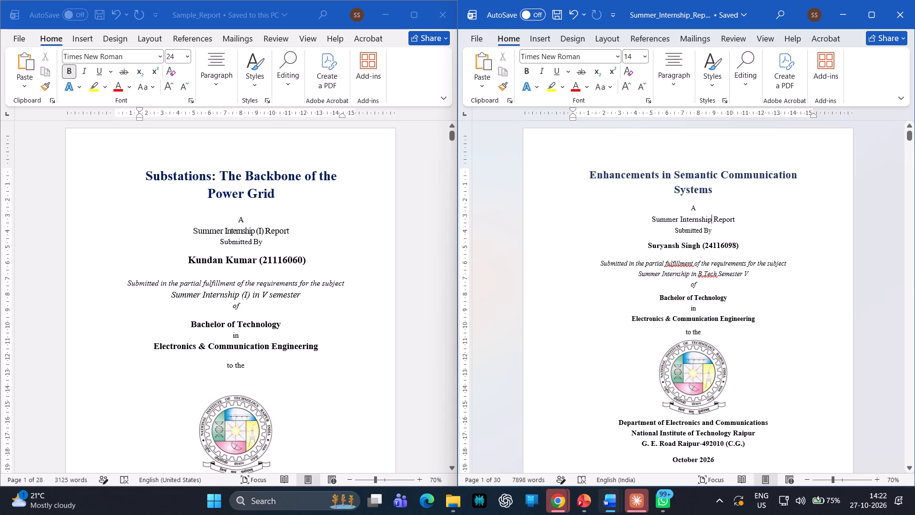
{"action": "key", "text": "shift+parenleft"}
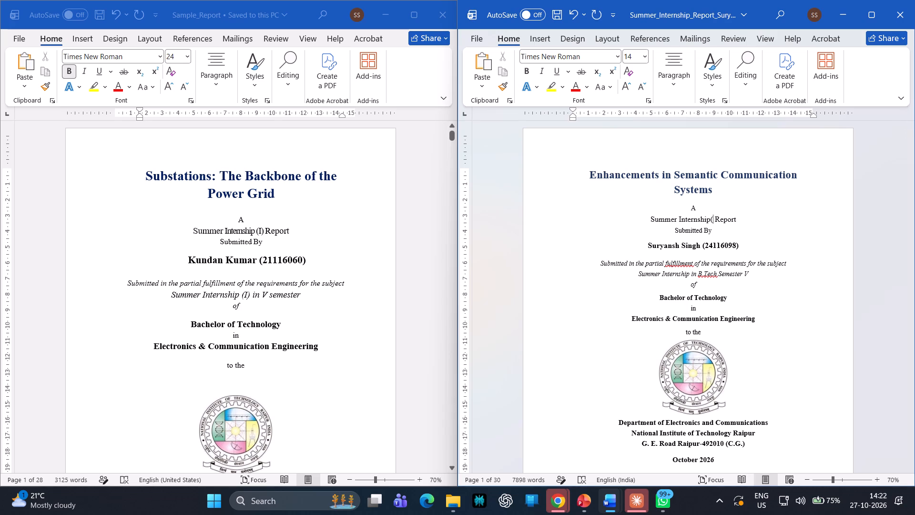
{"action": "key", "text": "shift+i"}
{"action": "key", "text": "shift+parenright"}
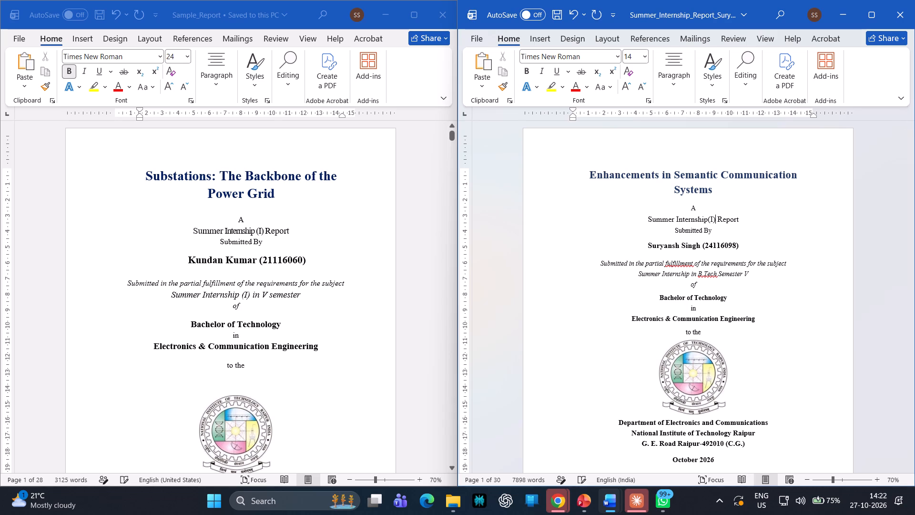
{"action": "key", "text": "Left"}
{"action": "key", "text": "Left"}
{"action": "key", "text": "Left"}
{"action": "key", "text": "space"}
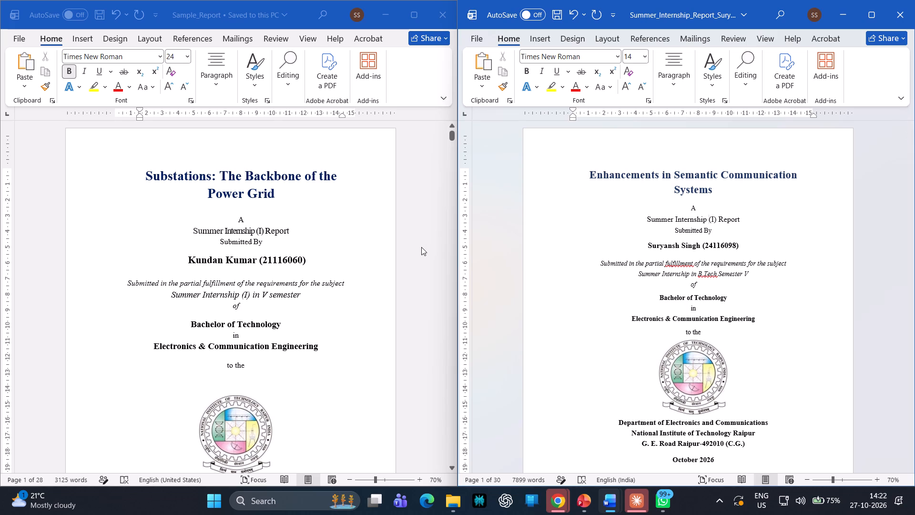
Compare the font size of the "Summer Internship (I) Report" line in both covers and check the sample's student name line.
{"action": "left_click", "coordinate": [263, 230]}
{"action": "left_click", "coordinate": [263, 230]}
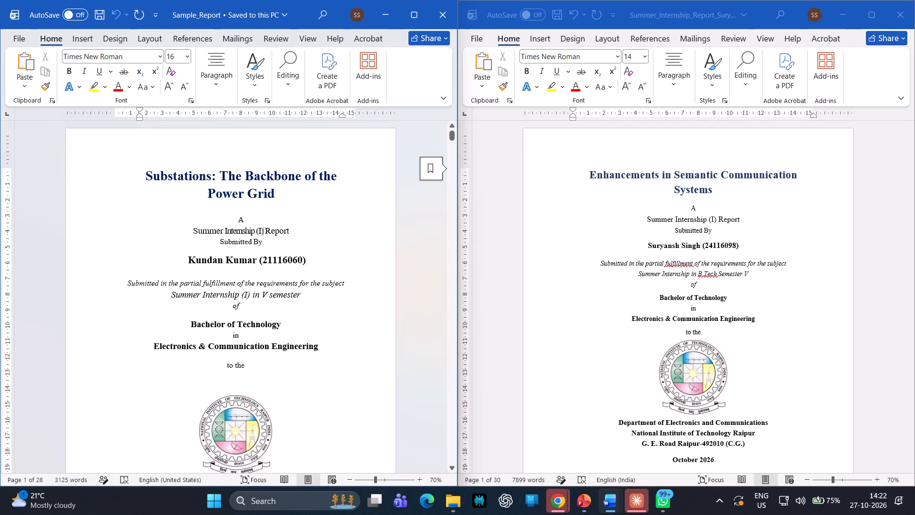
{"action": "left_click", "coordinate": [696, 216]}
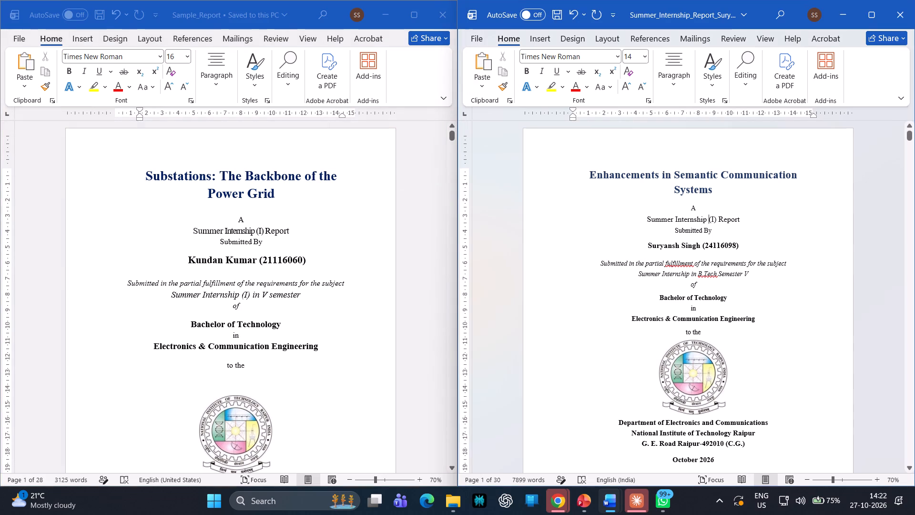
{"action": "left_click", "coordinate": [700, 220]}
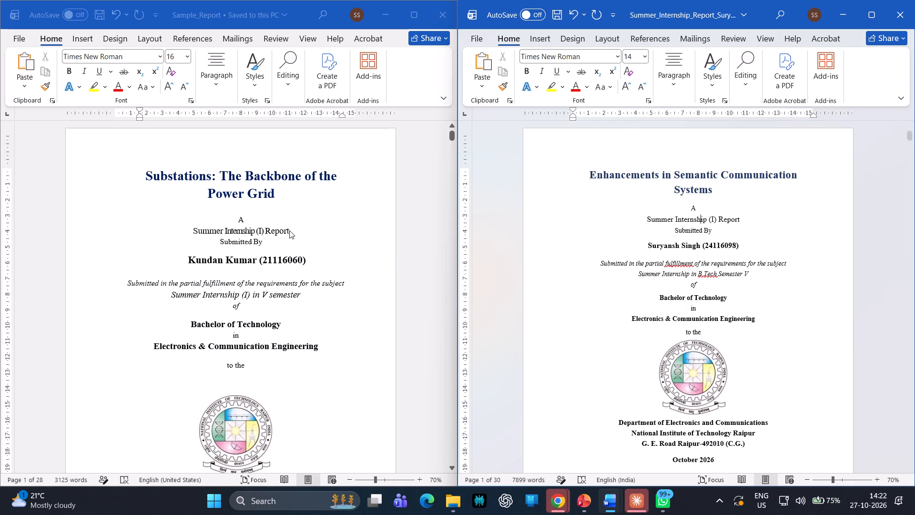
{"action": "left_click", "coordinate": [244, 230]}
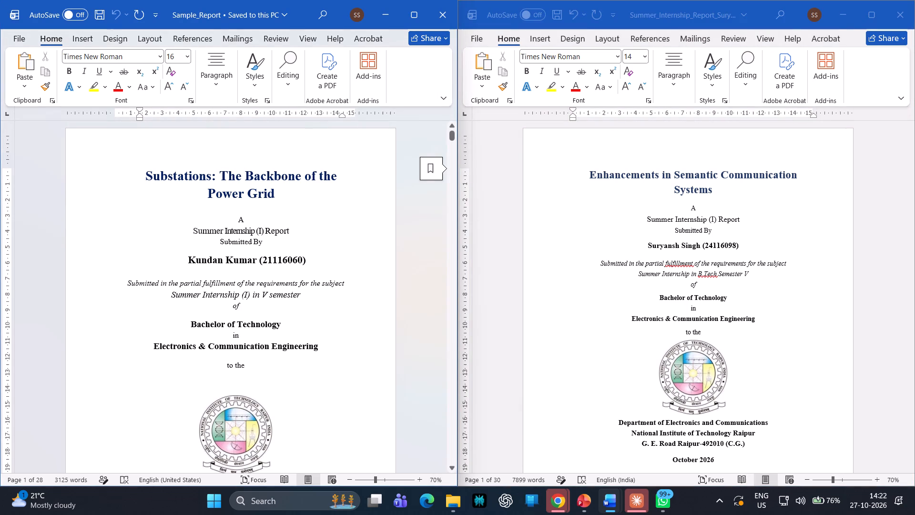
{"action": "left_click", "coordinate": [244, 230]}
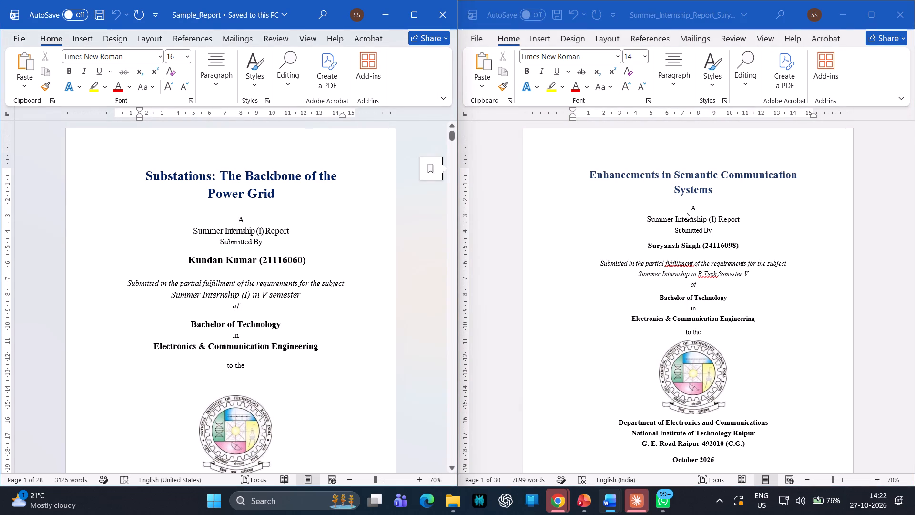
{"action": "left_click", "coordinate": [689, 217]}
{"action": "left_click", "coordinate": [689, 217]}
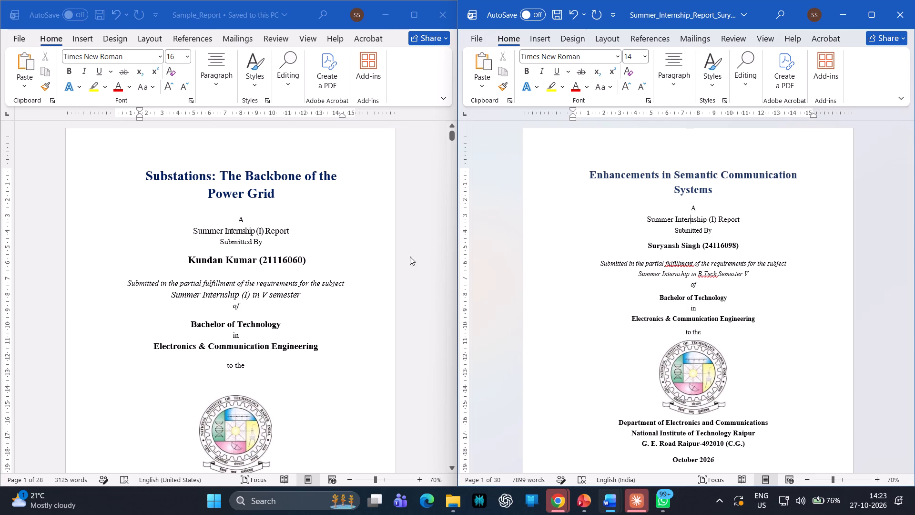
{"action": "left_click", "coordinate": [236, 261]}
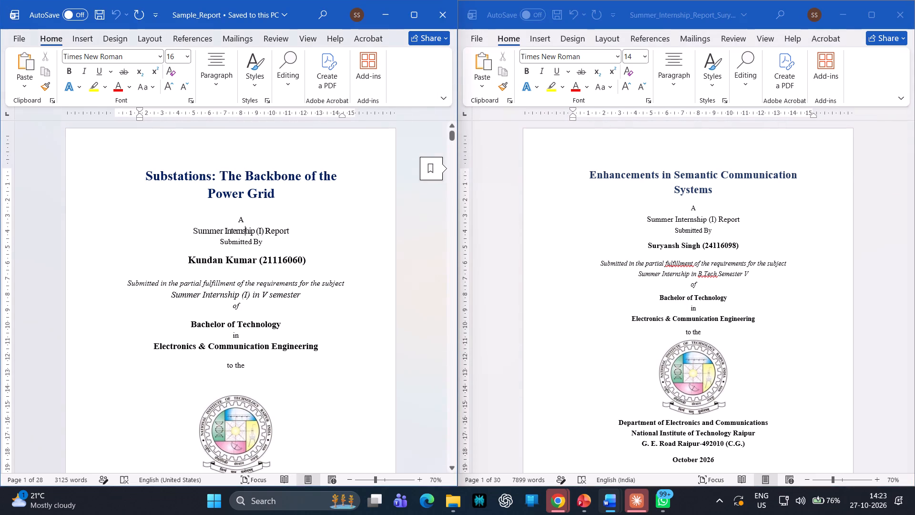
Compare the font sizes of the student name line and the "Summer Internship (I) Report" line between the sample and internship report covers.
{"action": "left_click", "coordinate": [236, 261]}
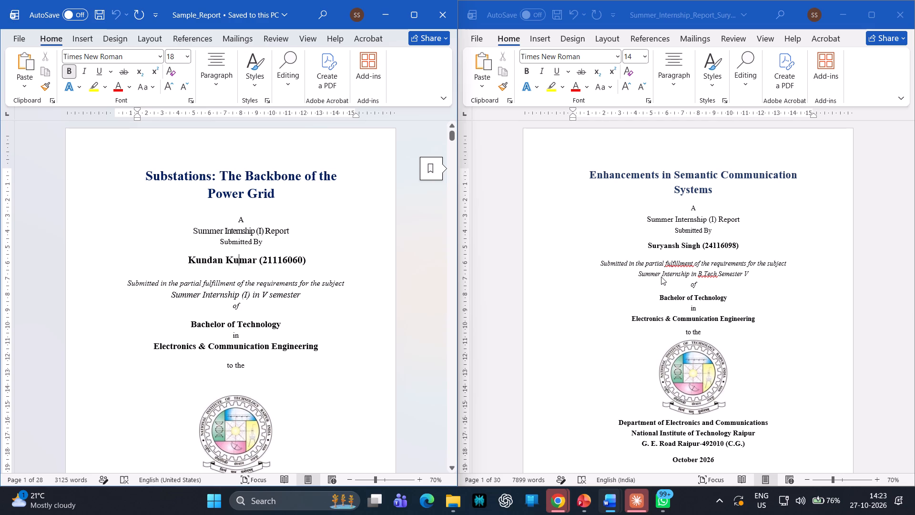
{"action": "left_click", "coordinate": [692, 246]}
{"action": "left_click", "coordinate": [692, 246]}
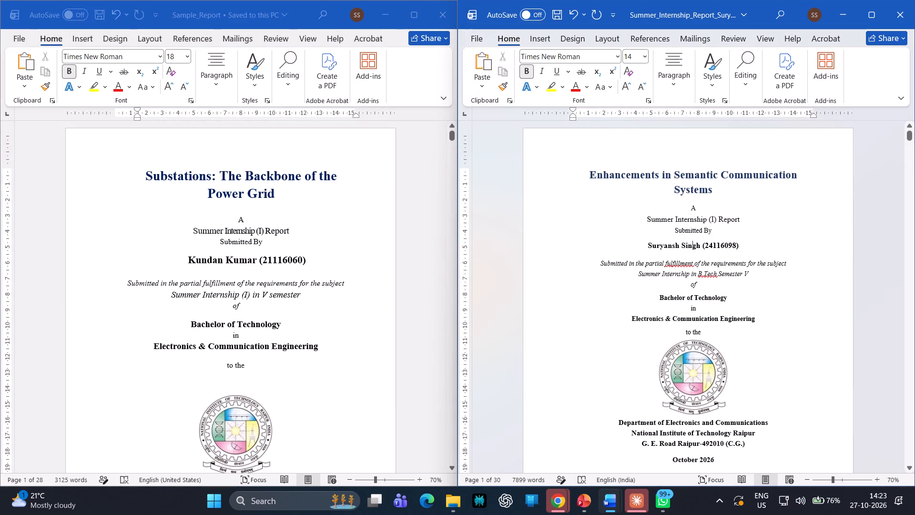
{"action": "left_click", "coordinate": [692, 246]}
{"action": "left_click_drag", "start_coordinate": [742, 244], "coordinate": [647, 247]}
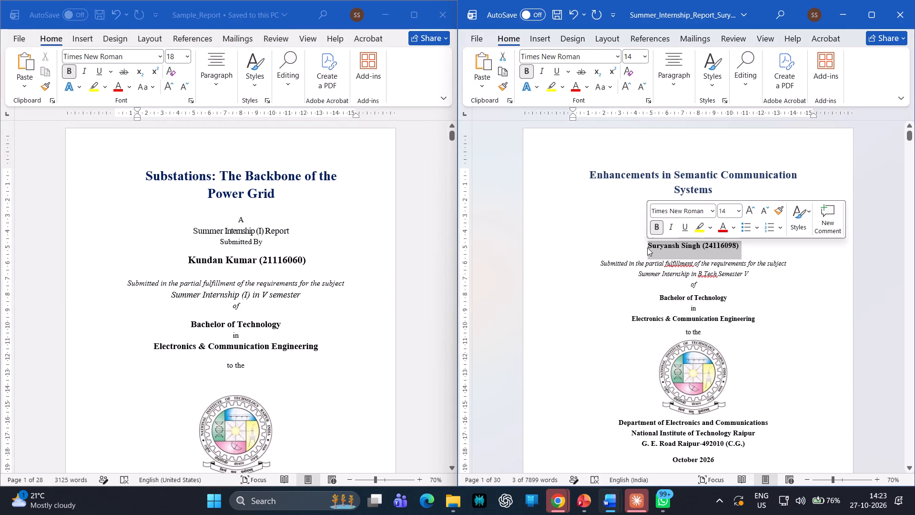
{"action": "left_click", "coordinate": [688, 243]}
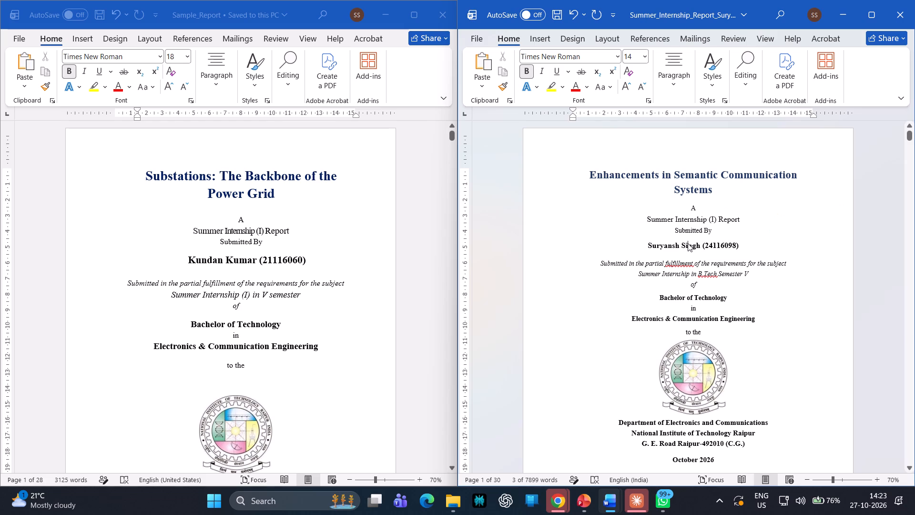
{"action": "left_click", "coordinate": [686, 221]}
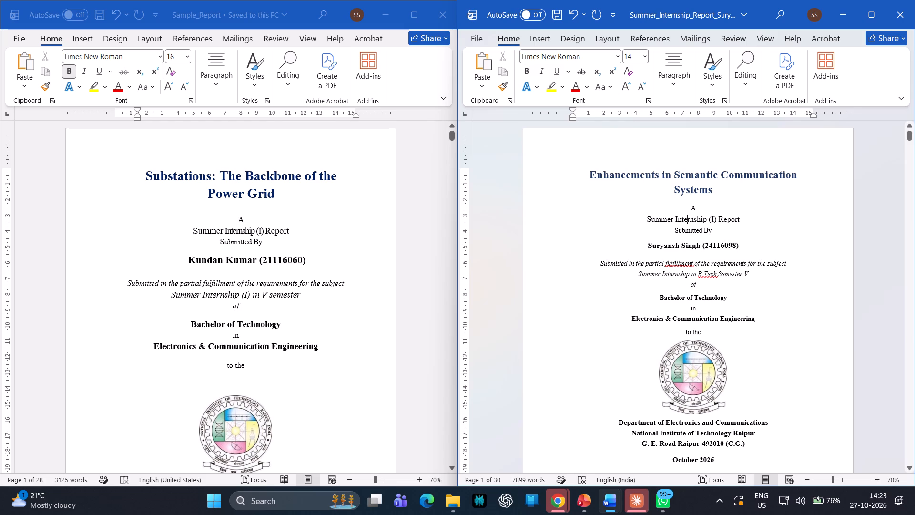
{"action": "left_click", "coordinate": [686, 221]}
{"action": "left_click", "coordinate": [243, 230]}
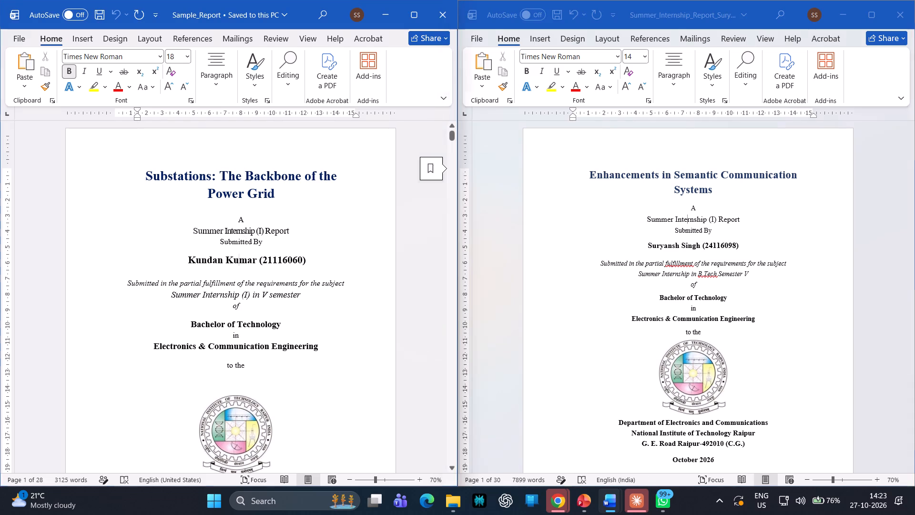
{"action": "left_click", "coordinate": [243, 230]}
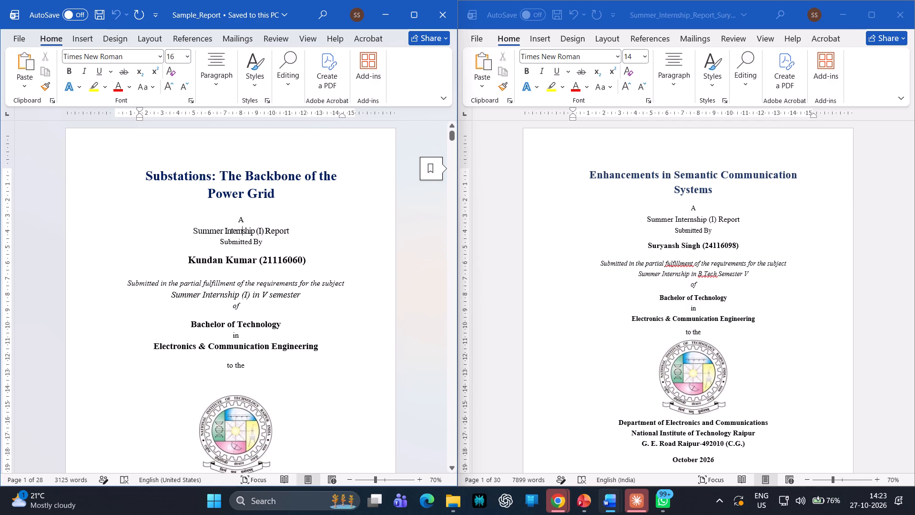
Set the font size of the cover lines from "A" through "Submitted By" in the internship report to 16.
{"action": "left_click_drag", "start_coordinate": [669, 205], "coordinate": [725, 219]}
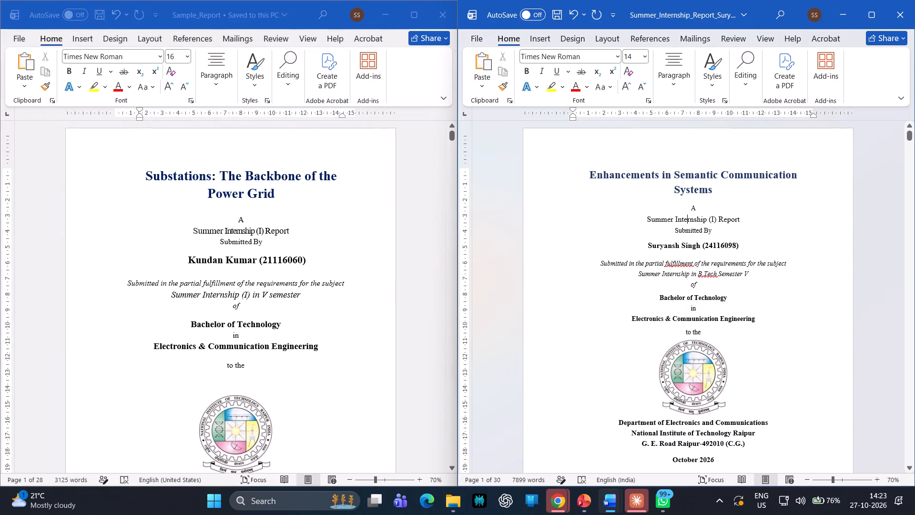
{"action": "left_click_drag", "start_coordinate": [725, 219], "coordinate": [719, 231]}
{"action": "left_click_drag", "start_coordinate": [719, 231], "coordinate": [691, 207]}
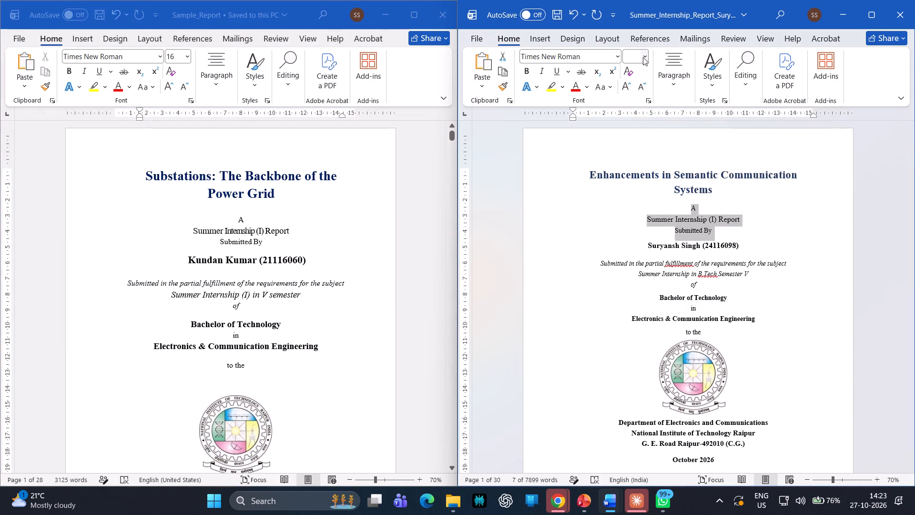
{"action": "left_click", "coordinate": [643, 57]}
{"action": "left_click", "coordinate": [633, 157]}
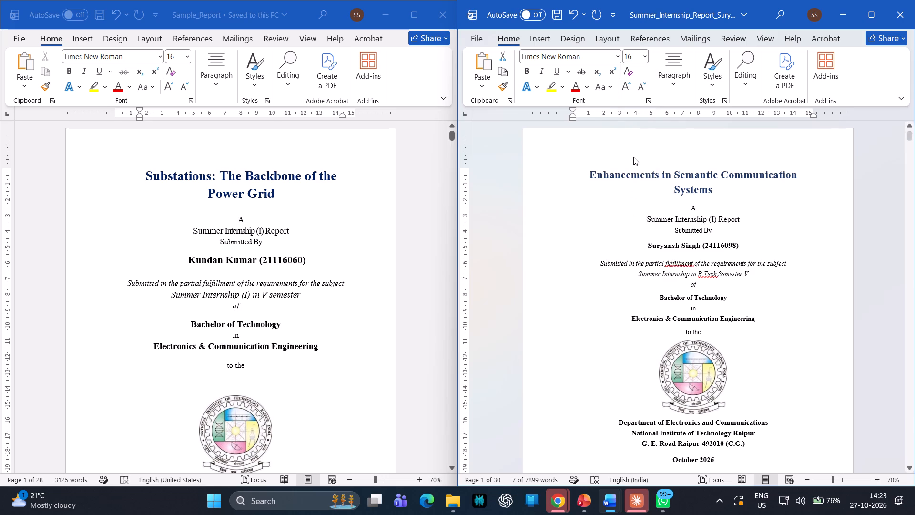
Set the font size of the student name and roll number line on the internship report's cover to 18.
{"action": "left_click_drag", "start_coordinate": [648, 256], "coordinate": [727, 252]}
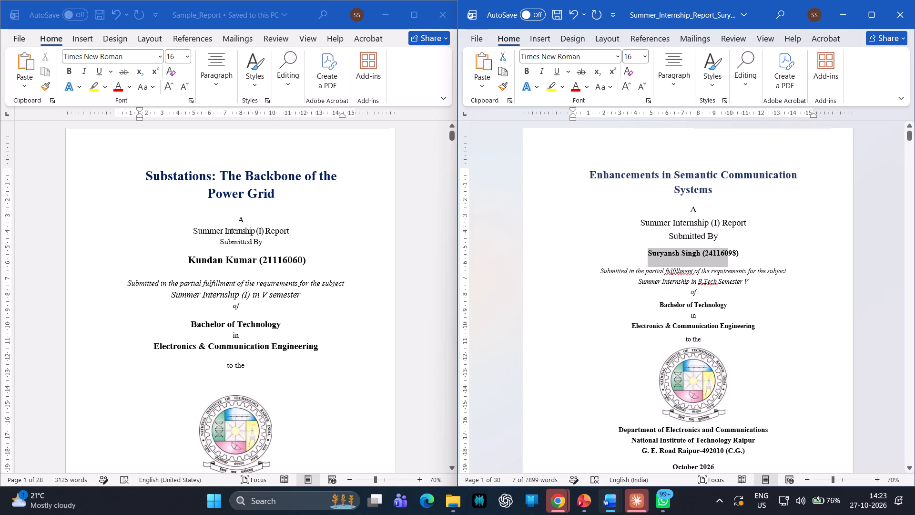
{"action": "left_click_drag", "start_coordinate": [727, 252], "coordinate": [740, 257]}
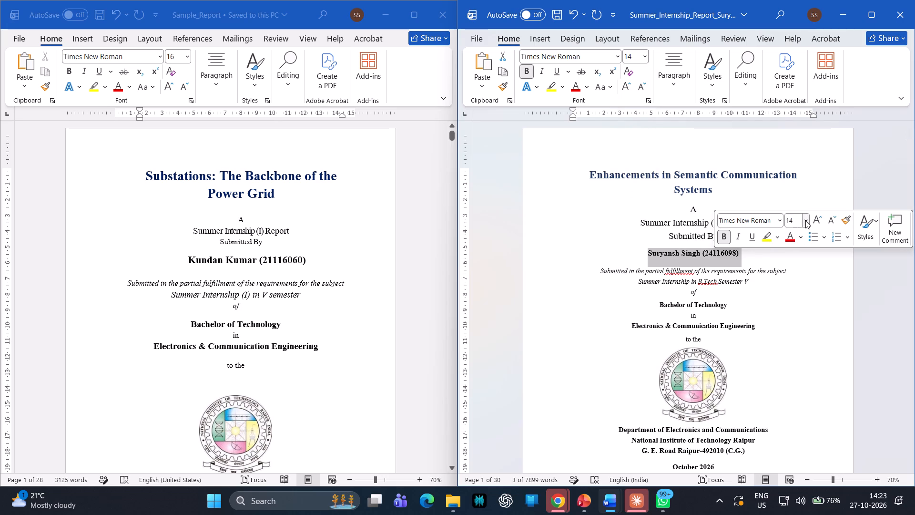
{"action": "left_click", "coordinate": [805, 220]}
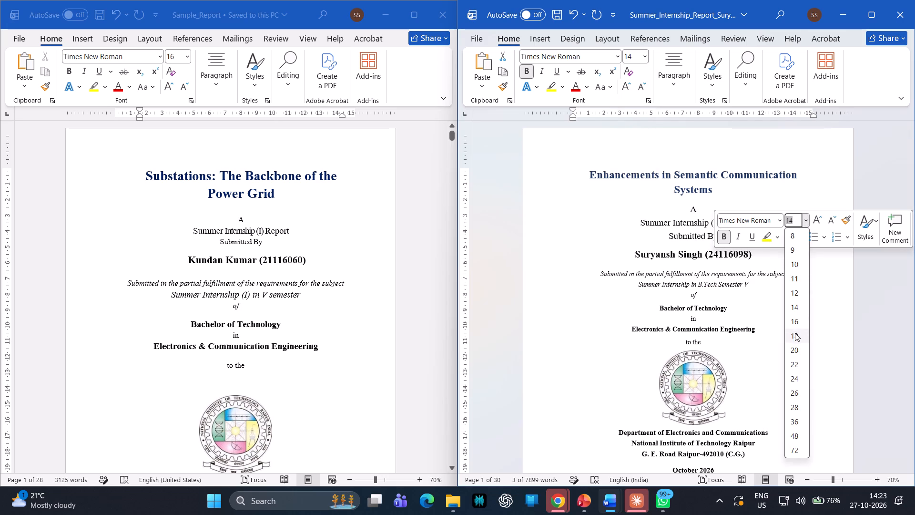
{"action": "left_click", "coordinate": [795, 333]}
Compare the font size of the internship report's cover title with that of the sample report's title.
{"action": "left_click", "coordinate": [864, 181]}
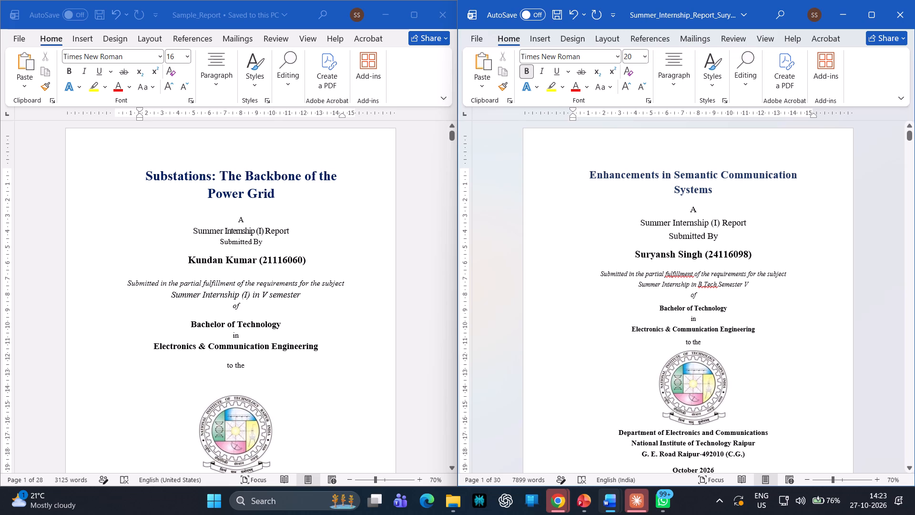
{"action": "left_click", "coordinate": [282, 173]}
{"action": "left_click", "coordinate": [282, 173]}
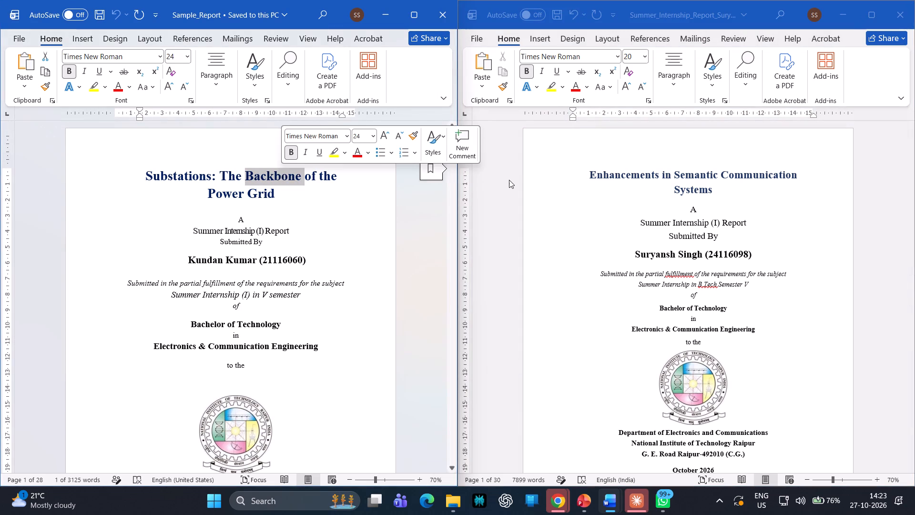
Set the title "Enhancements in Semantic Communication Systems" on the cover page to font size 24.
{"action": "left_click_drag", "start_coordinate": [714, 193], "coordinate": [589, 167]}
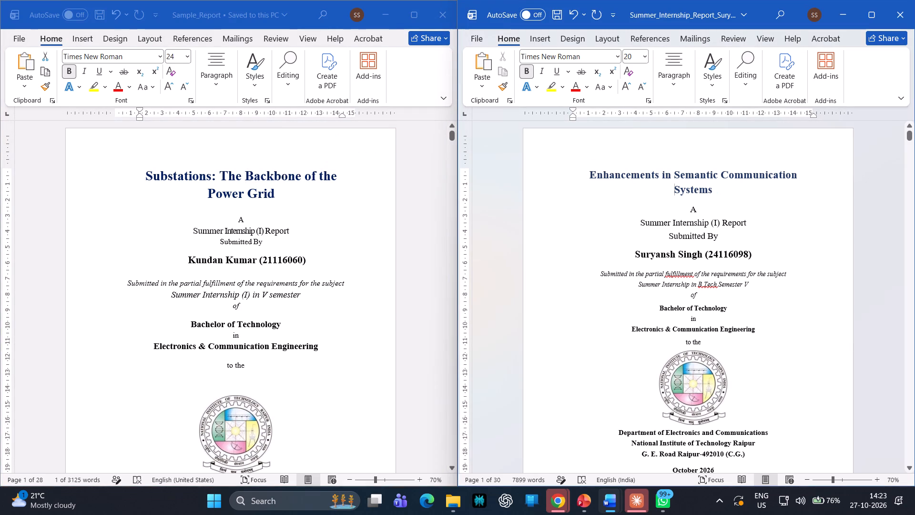
{"action": "left_click_drag", "start_coordinate": [589, 167], "coordinate": [590, 170]}
{"action": "left_click_drag", "start_coordinate": [590, 170], "coordinate": [721, 193]}
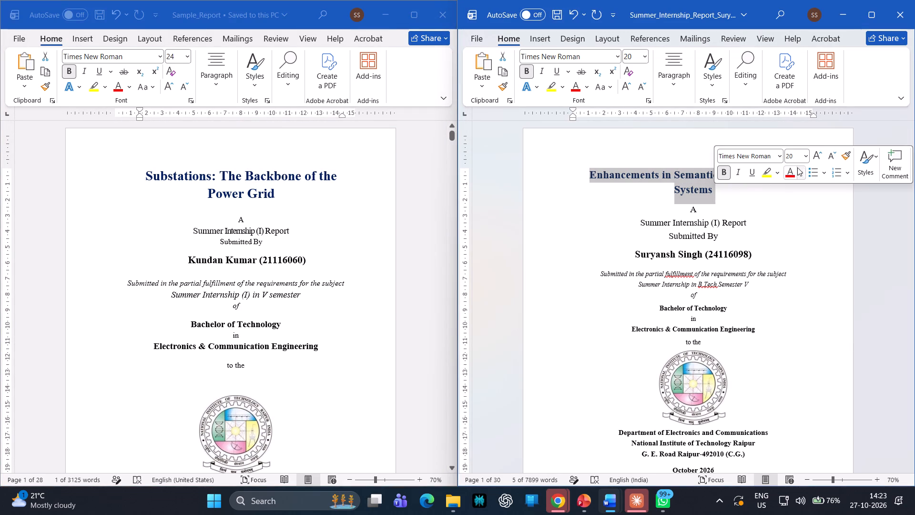
{"action": "left_click", "coordinate": [803, 159]}
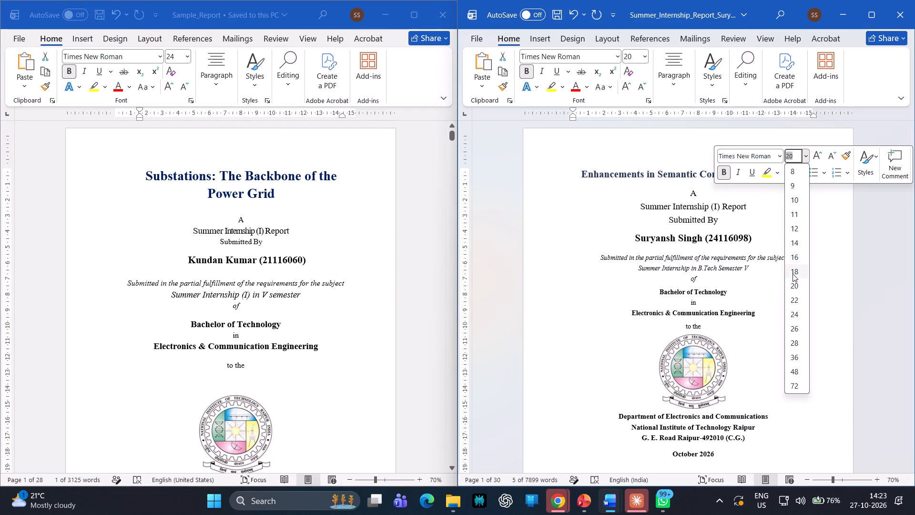
{"action": "left_click", "coordinate": [791, 312]}
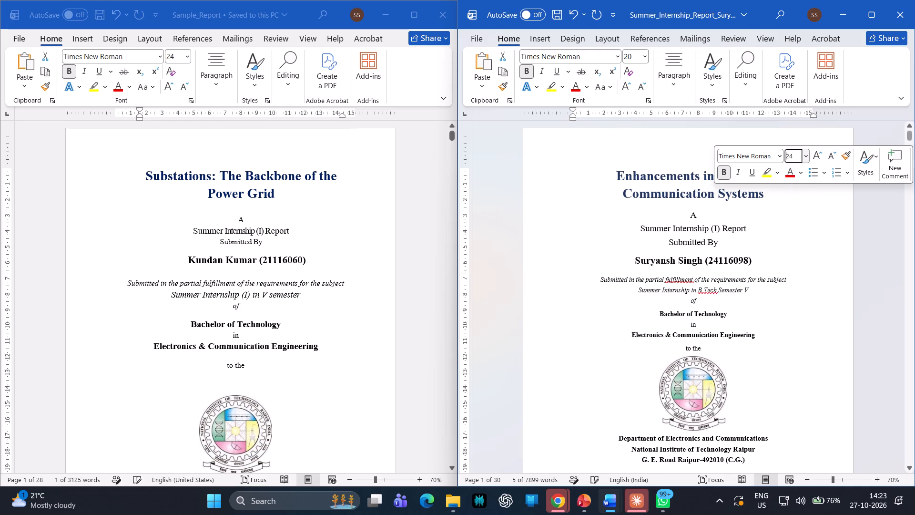
{"action": "left_click", "coordinate": [878, 261]}
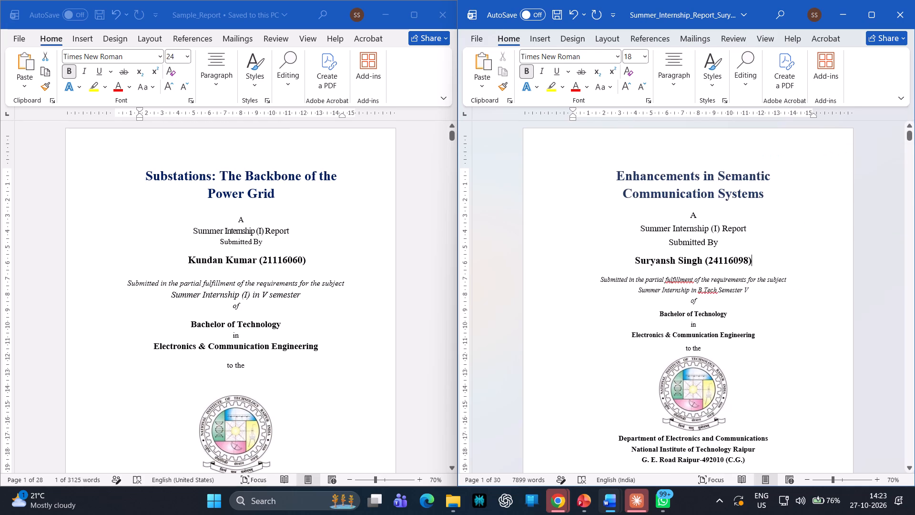
Compare the font size of the italic "Submitted in the partial fulfillment" and "Summer Internship" semester lines on both cover pages.
{"action": "scroll", "coordinate": [642, 240], "scroll_direction": "down", "scroll_amount": 1}
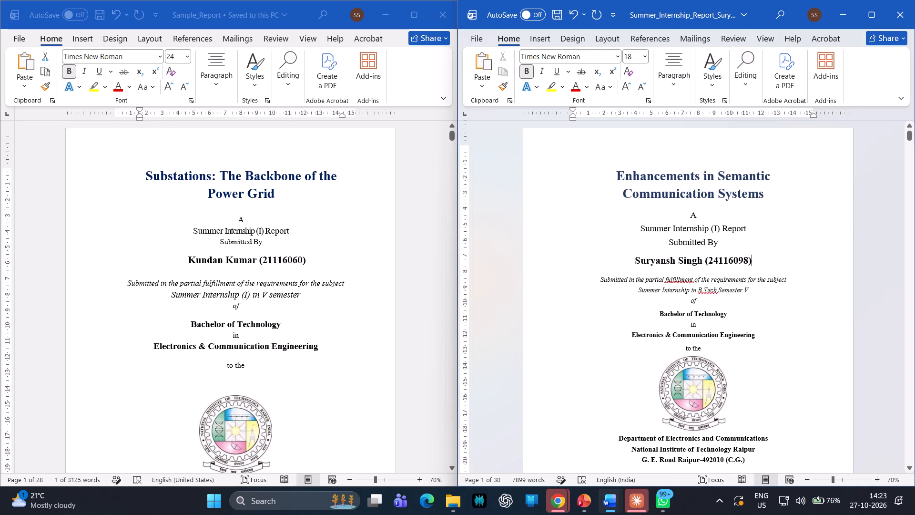
{"action": "scroll", "coordinate": [642, 240], "scroll_direction": "down", "scroll_amount": 1}
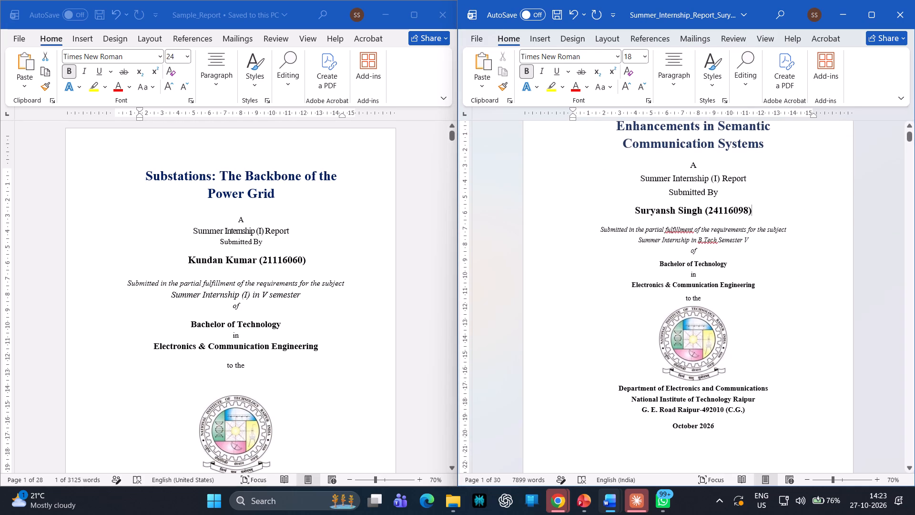
{"action": "left_click", "coordinate": [300, 298]}
{"action": "left_click", "coordinate": [300, 298]}
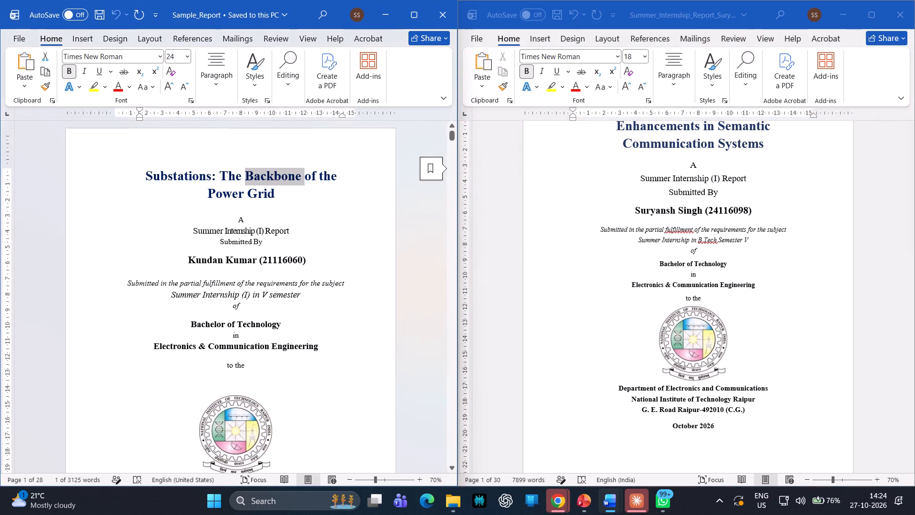
{"action": "left_click", "coordinate": [303, 298]}
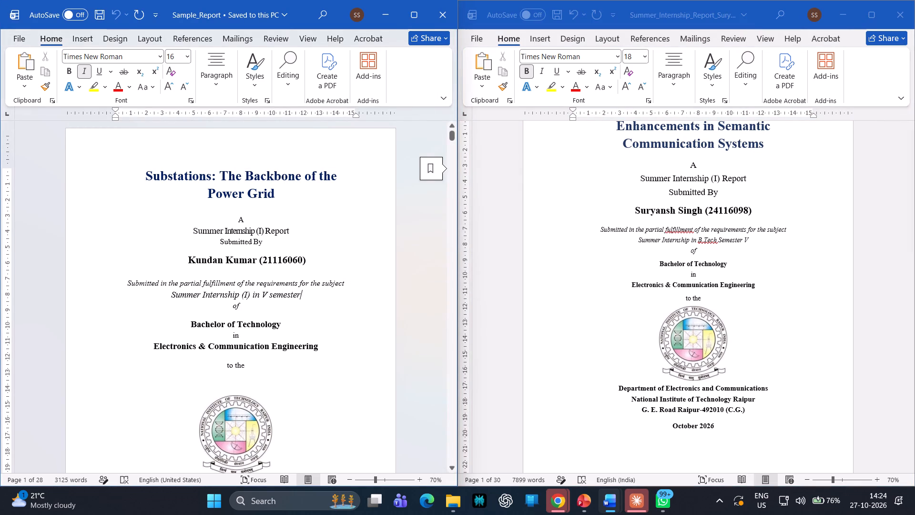
{"action": "left_click", "coordinate": [649, 228]}
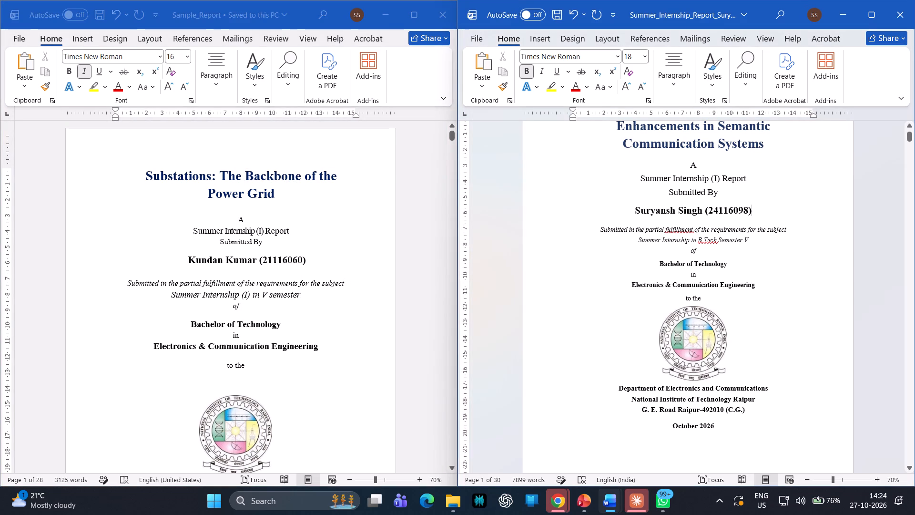
{"action": "left_click", "coordinate": [649, 228]}
{"action": "left_click_drag", "start_coordinate": [601, 230], "coordinate": [754, 245]}
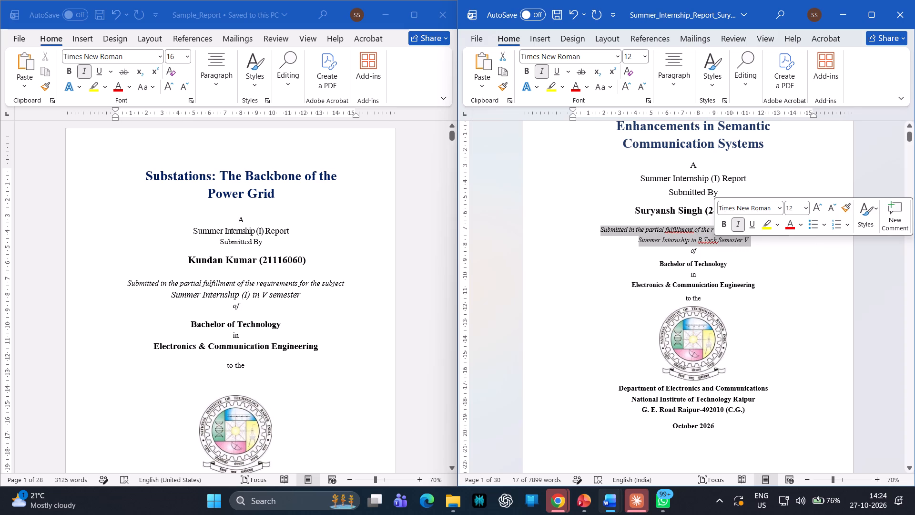
Check the sample cover's font sizes from the italic submission lines through "to the", and view its lower part down to the date.
{"action": "left_click", "coordinate": [247, 347]}
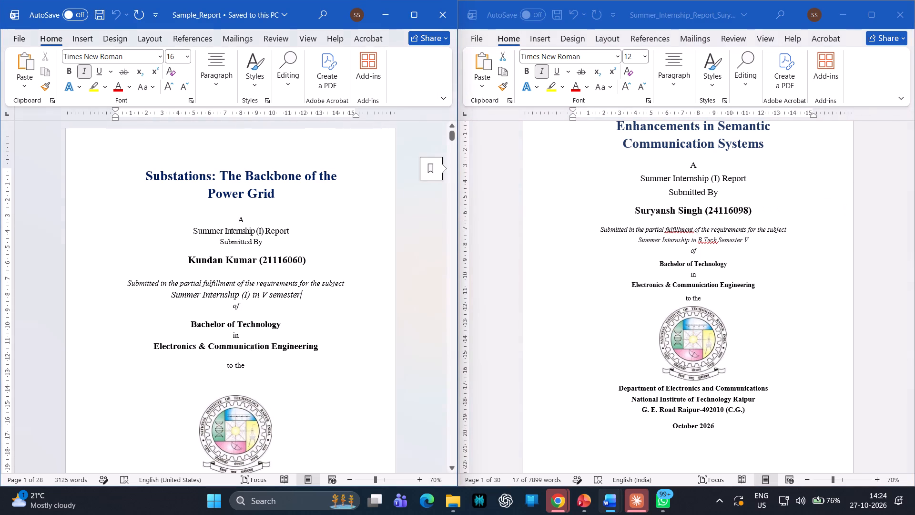
{"action": "left_click", "coordinate": [247, 347]}
{"action": "left_click", "coordinate": [237, 327]}
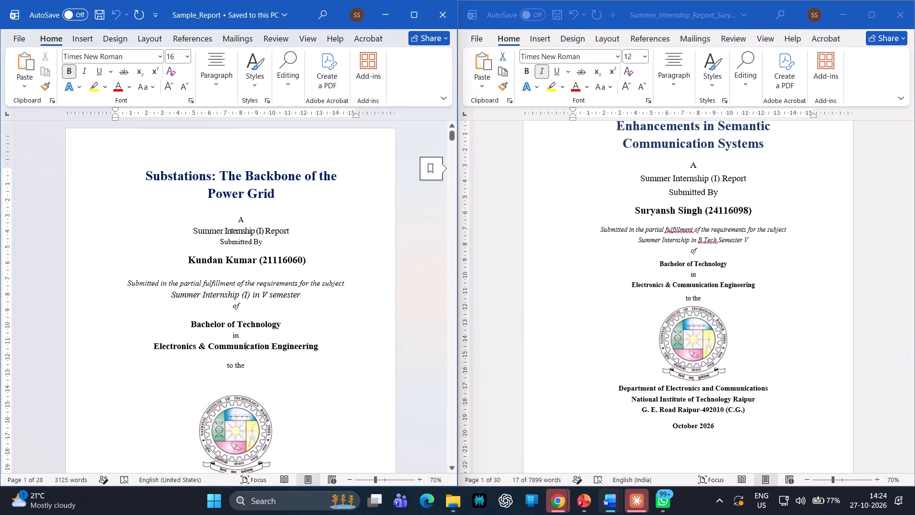
{"action": "left_click", "coordinate": [241, 366]}
{"action": "left_click", "coordinate": [236, 334]}
{"action": "left_click", "coordinate": [237, 307]}
{"action": "left_click", "coordinate": [244, 293]}
{"action": "left_click", "coordinate": [271, 284]}
{"action": "scroll", "coordinate": [271, 284], "scroll_direction": "down", "scroll_amount": 1}
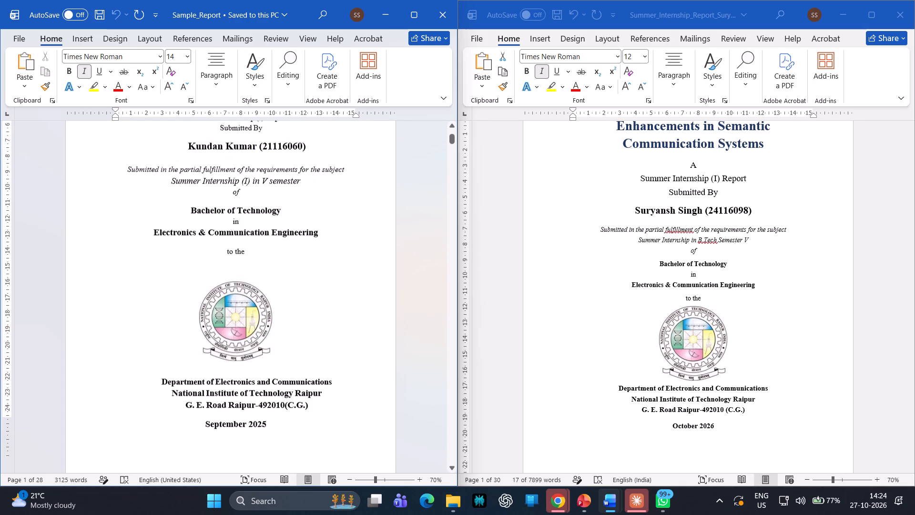
{"action": "scroll", "coordinate": [271, 284], "scroll_direction": "down", "scroll_amount": 1}
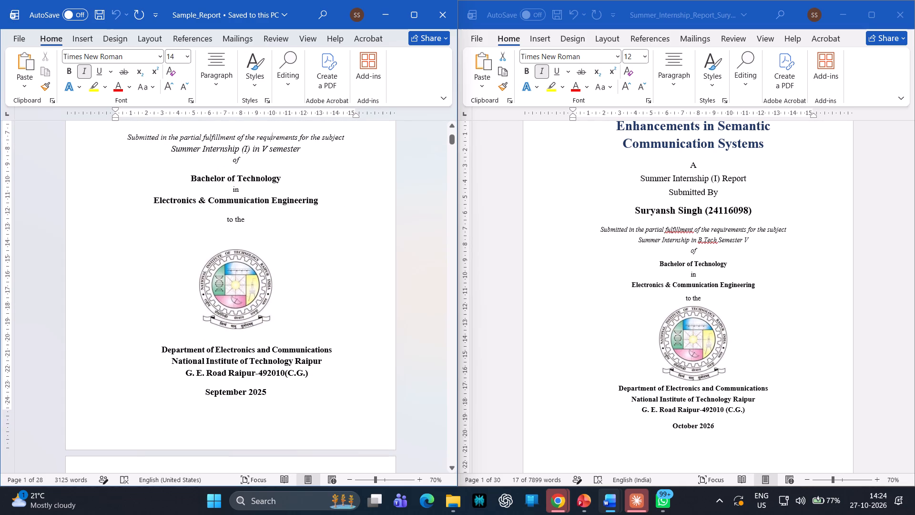
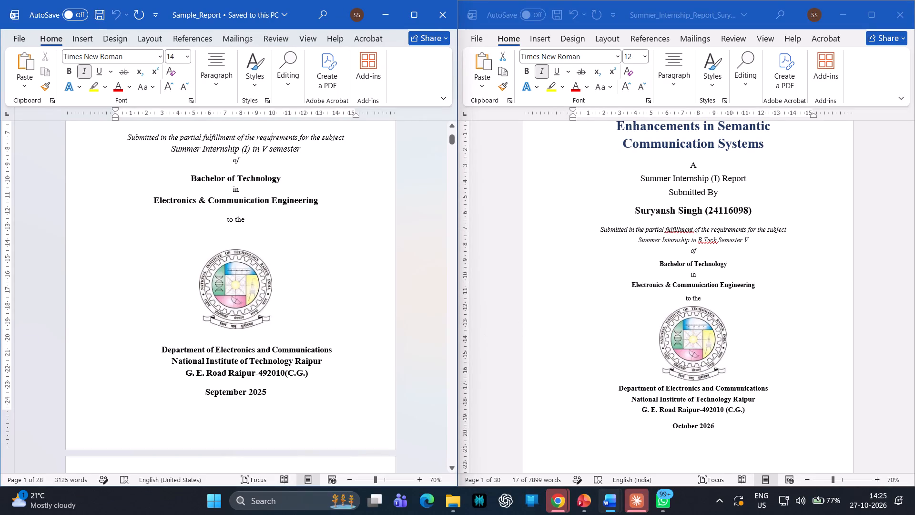
Check the font sizes of the sample report's cover title and its "Abstract" heading.
{"action": "scroll", "coordinate": [255, 268], "scroll_direction": "up", "scroll_amount": 2}
{"action": "left_click", "coordinate": [257, 175]}
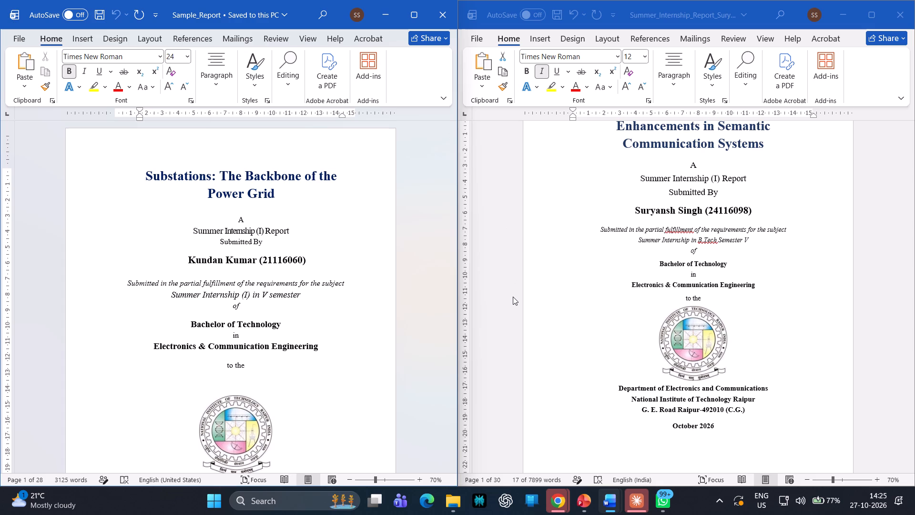
{"action": "scroll", "coordinate": [513, 297], "scroll_direction": "down", "scroll_amount": 6}
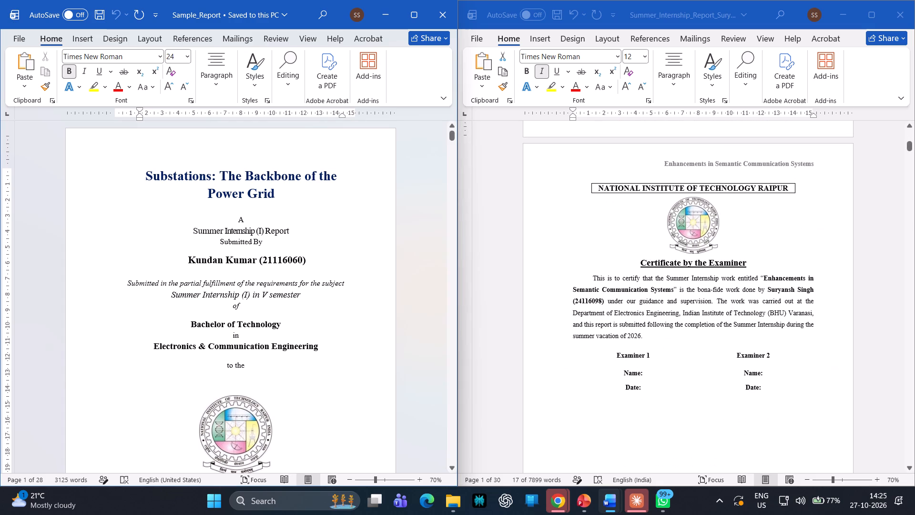
{"action": "scroll", "coordinate": [337, 289], "scroll_direction": "down", "scroll_amount": 12}
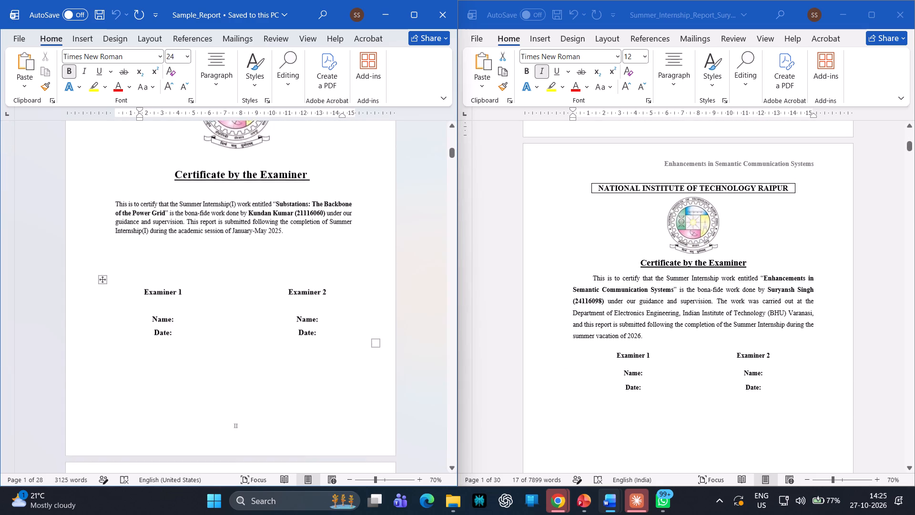
{"action": "scroll", "coordinate": [337, 289], "scroll_direction": "down", "scroll_amount": 8}
{"action": "scroll", "coordinate": [337, 289], "scroll_direction": "up", "scroll_amount": 1}
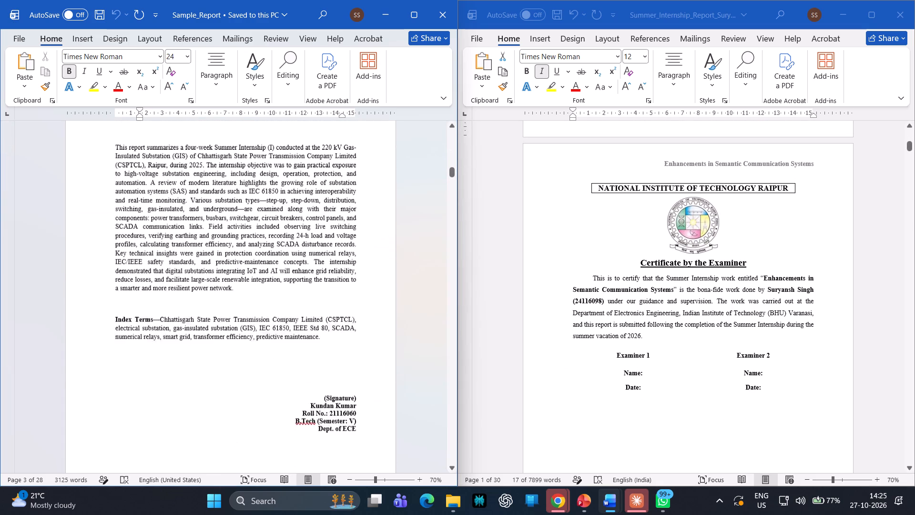
{"action": "left_click", "coordinate": [248, 139]}
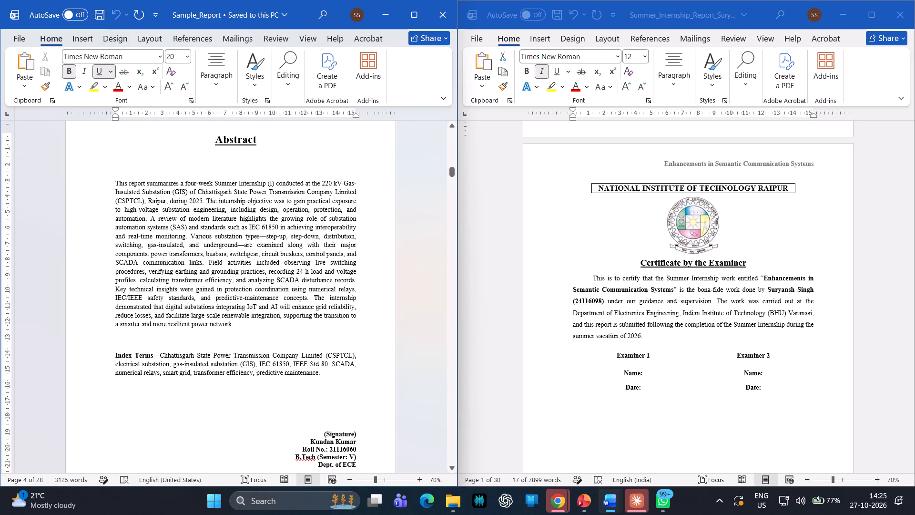
Review the internship report's front matter from the declaration through the table of contents and lists of figures and tables to the Introduction.
{"action": "scroll", "coordinate": [517, 261], "scroll_direction": "down", "scroll_amount": 5}
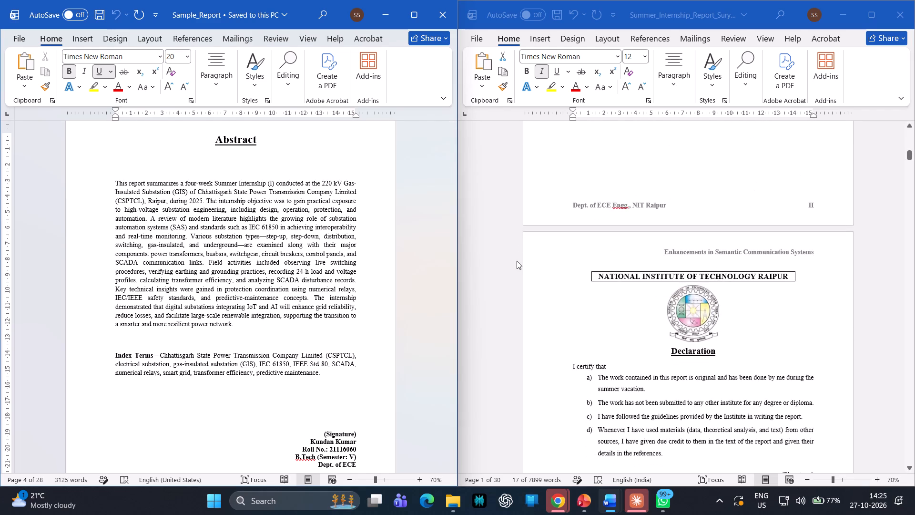
{"action": "scroll", "coordinate": [517, 261], "scroll_direction": "down", "scroll_amount": 11}
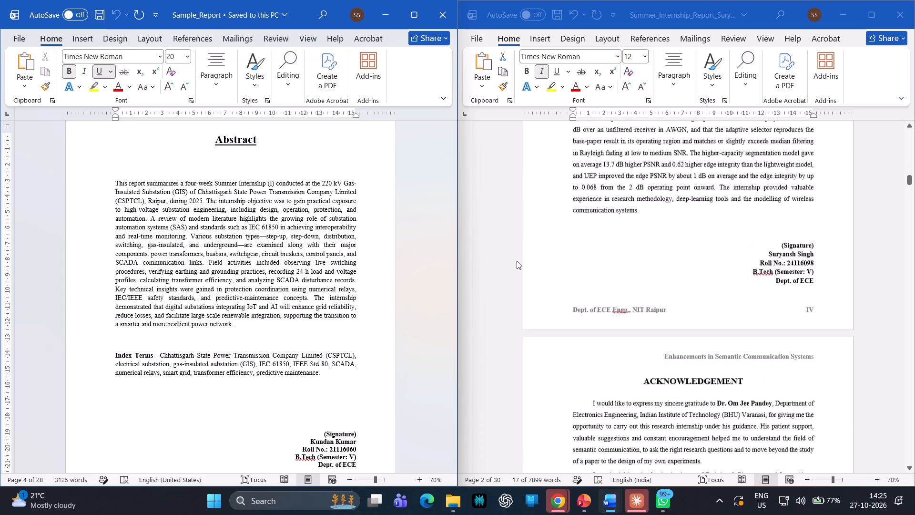
{"action": "scroll", "coordinate": [517, 261], "scroll_direction": "down", "scroll_amount": 7}
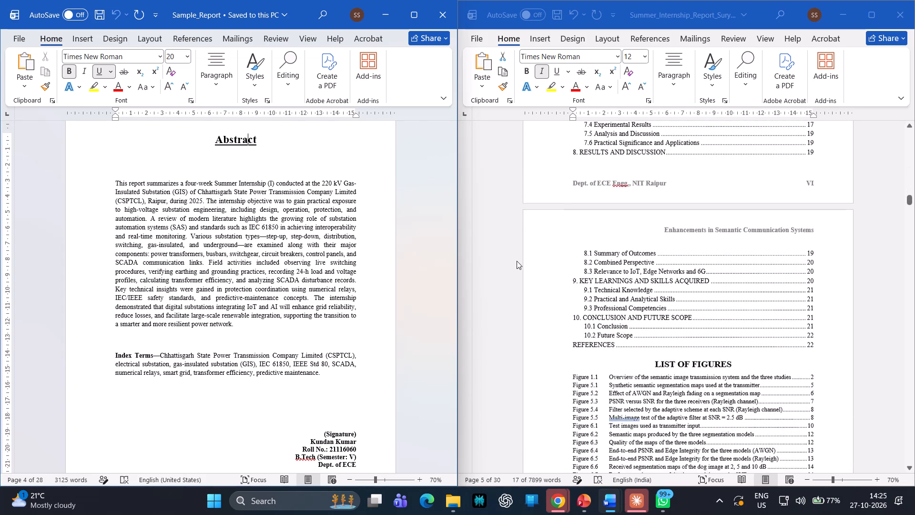
{"action": "scroll", "coordinate": [517, 261], "scroll_direction": "down", "scroll_amount": 3}
{"action": "scroll", "coordinate": [517, 261], "scroll_direction": "up", "scroll_amount": 4}
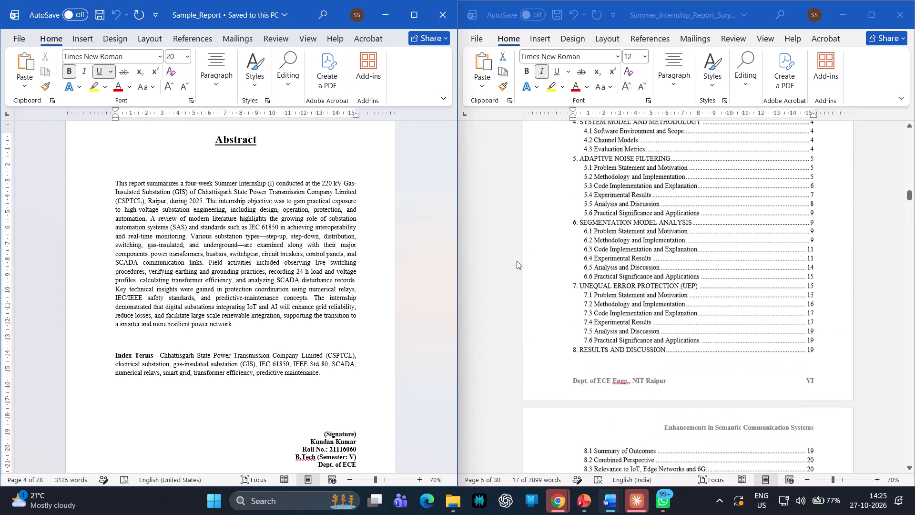
{"action": "scroll", "coordinate": [517, 261], "scroll_direction": "down", "scroll_amount": 7}
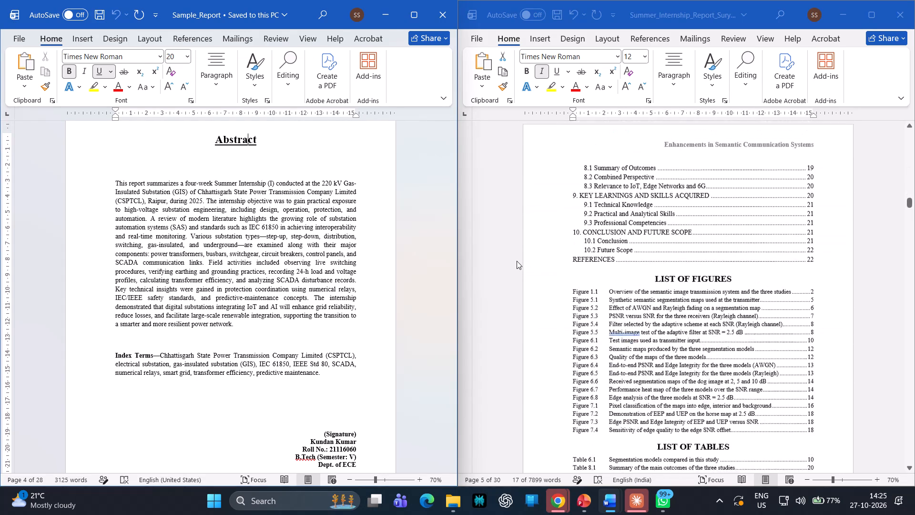
{"action": "scroll", "coordinate": [517, 261], "scroll_direction": "down", "scroll_amount": 3}
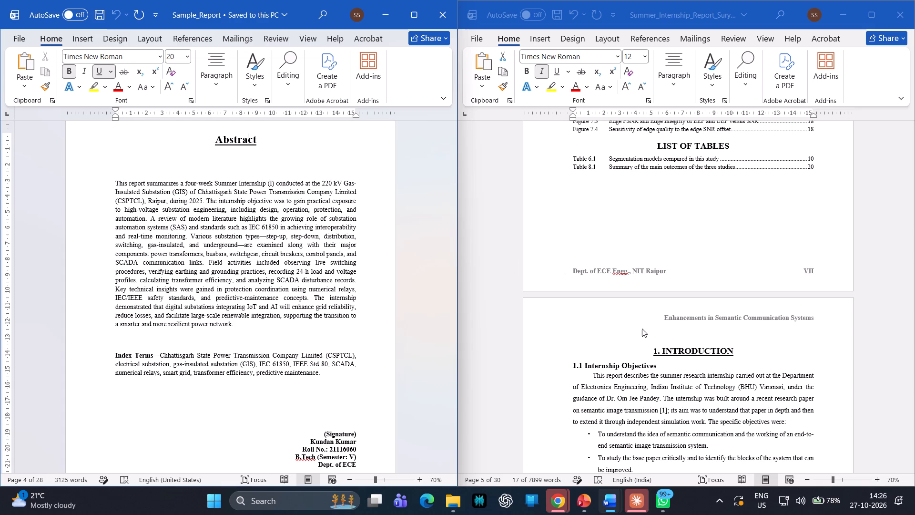
Examine the internship report's Introduction and Organization Profile chapters, including the layout around Figure 1.1.
{"action": "left_click", "coordinate": [666, 335]}
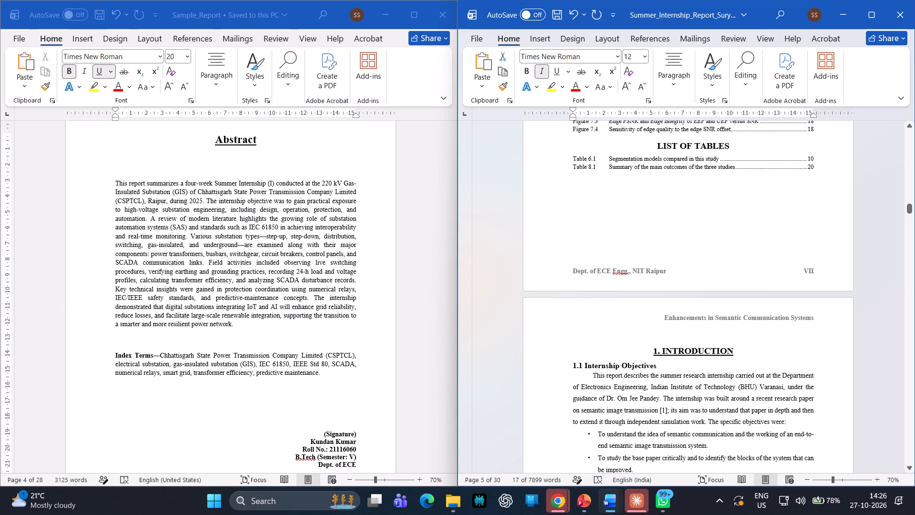
{"action": "scroll", "coordinate": [666, 335], "scroll_direction": "down", "scroll_amount": 6}
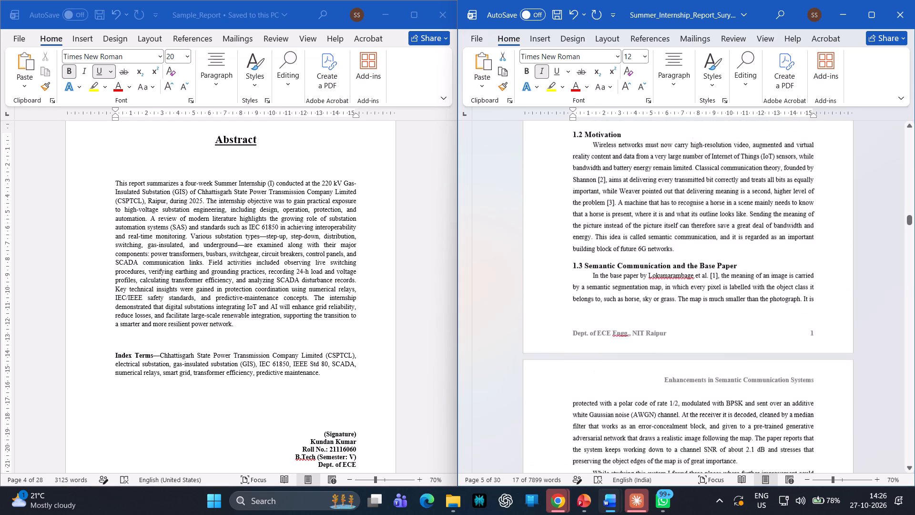
{"action": "scroll", "coordinate": [666, 335], "scroll_direction": "down", "scroll_amount": 4}
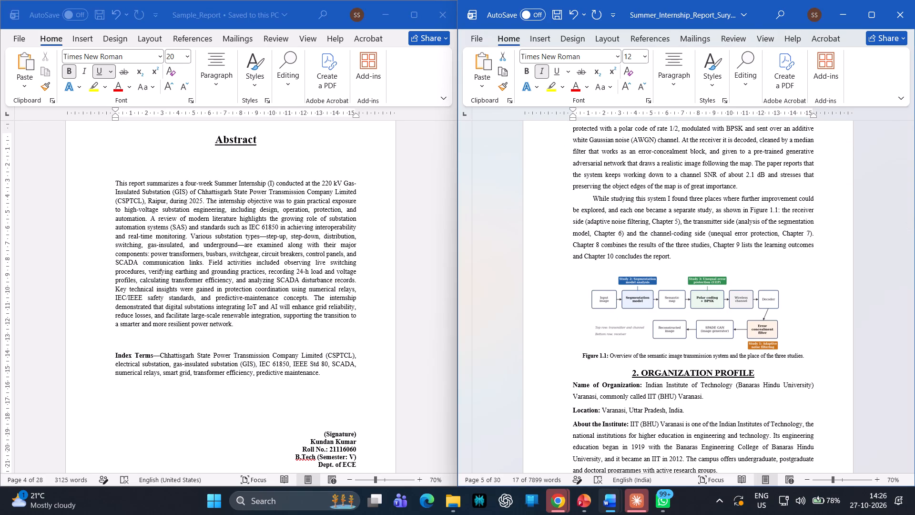
{"action": "scroll", "coordinate": [666, 335], "scroll_direction": "down", "scroll_amount": 2, "text": "ctrl"}
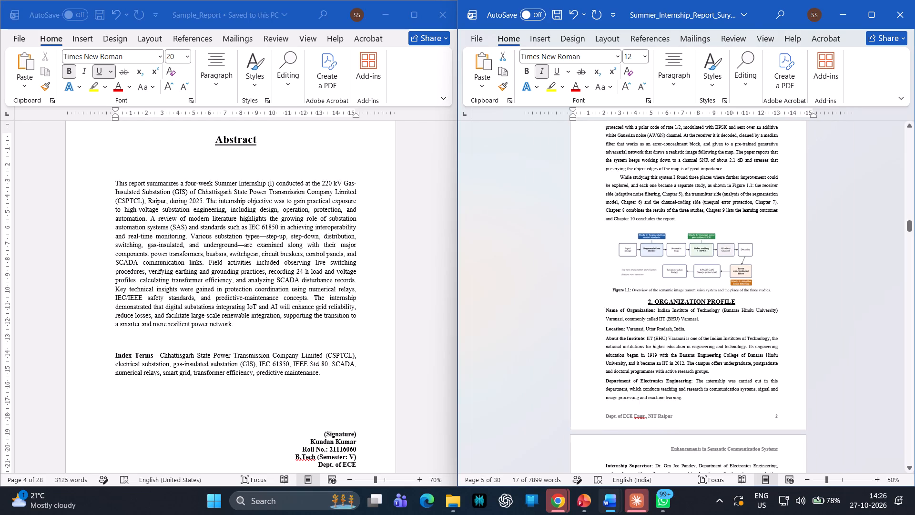
Check the font sizes of the "LIST OF FIGURES" and "TABLE OF CONTENTS" headings in the internship report.
{"action": "scroll", "coordinate": [666, 335], "scroll_direction": "up", "scroll_amount": 1}
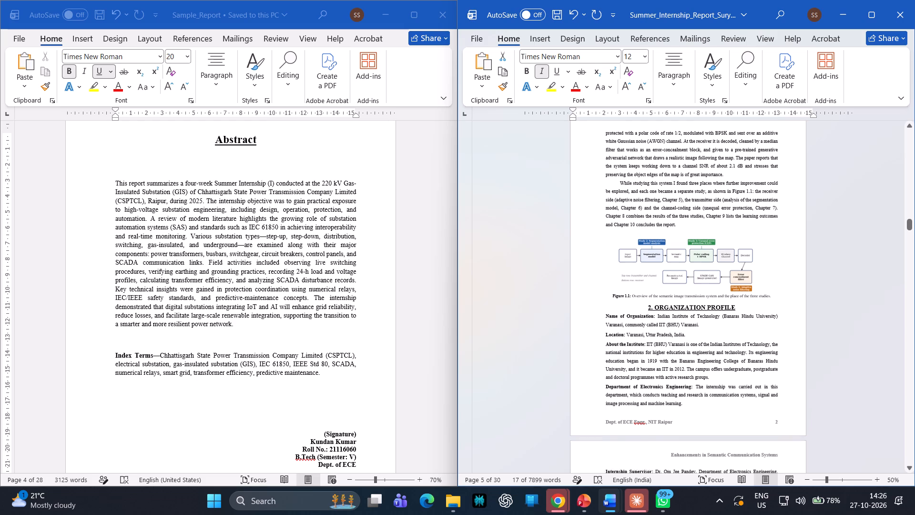
{"action": "scroll", "coordinate": [666, 335], "scroll_direction": "up", "scroll_amount": 3}
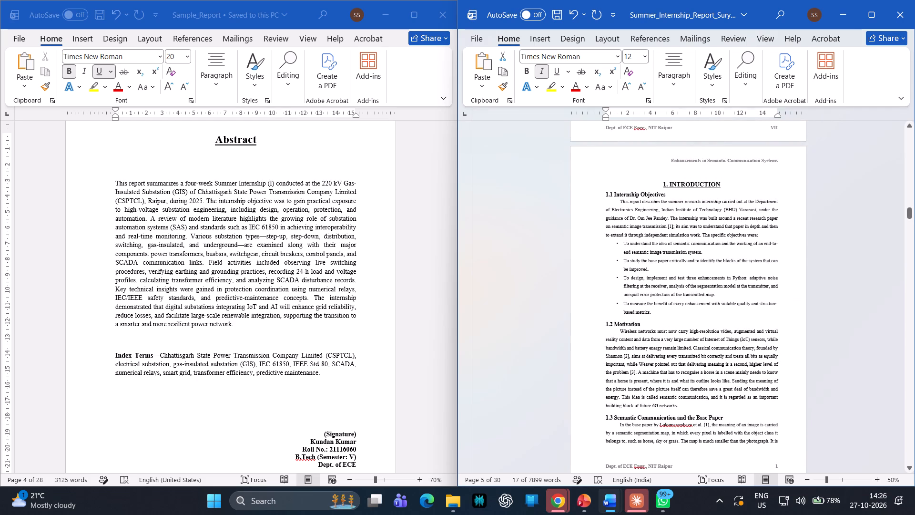
{"action": "scroll", "coordinate": [666, 335], "scroll_direction": "up", "scroll_amount": 2}
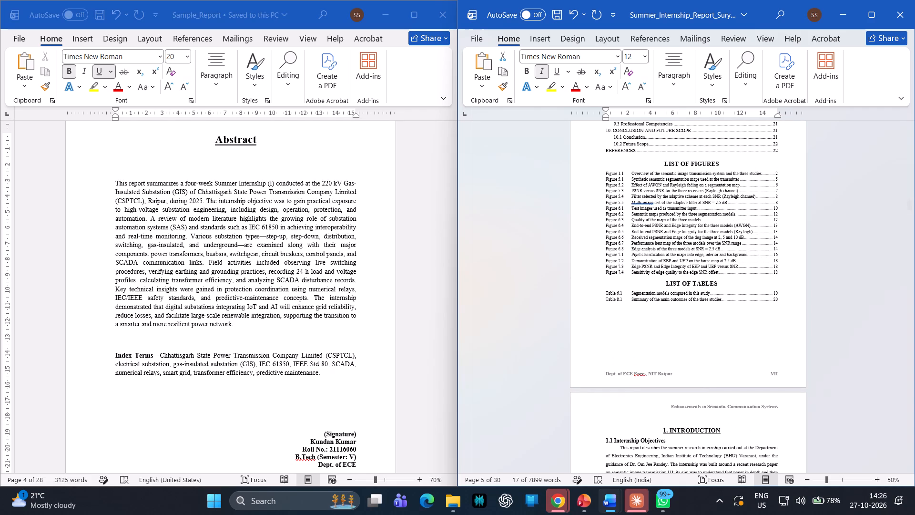
{"action": "scroll", "coordinate": [666, 335], "scroll_direction": "up", "scroll_amount": 2}
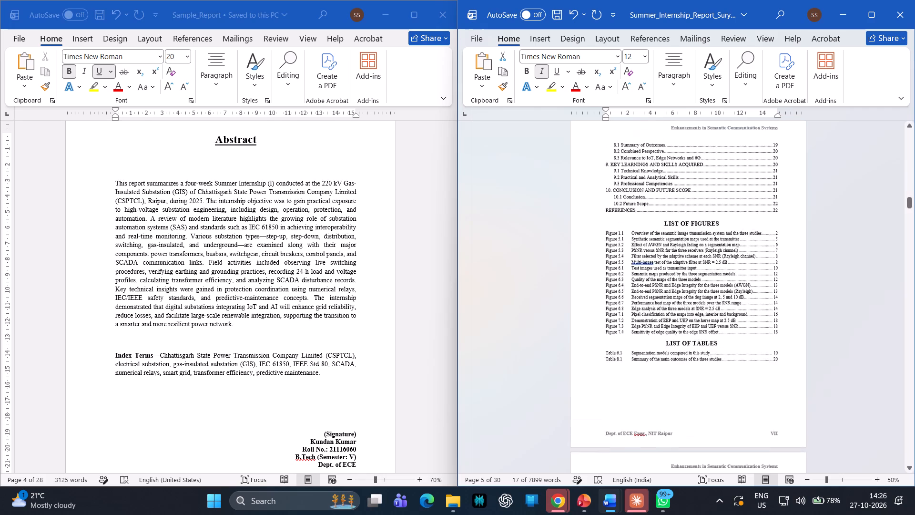
{"action": "scroll", "coordinate": [666, 335], "scroll_direction": "up", "scroll_amount": 1}
{"action": "left_click", "coordinate": [683, 335]}
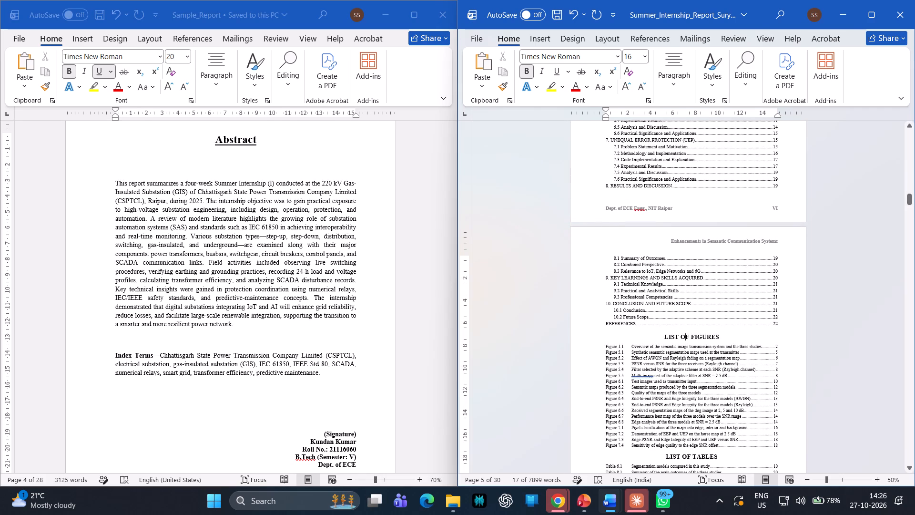
{"action": "scroll", "coordinate": [683, 335], "scroll_direction": "up", "scroll_amount": 3}
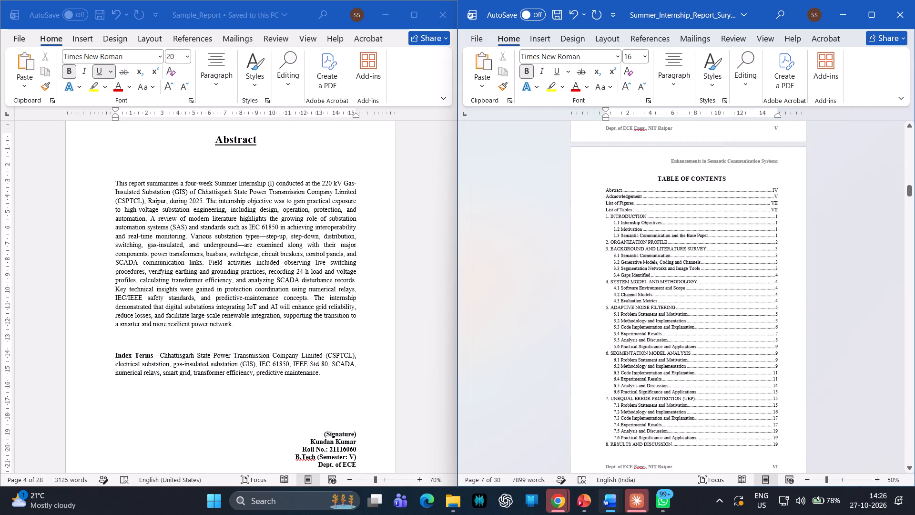
{"action": "left_click", "coordinate": [687, 190]}
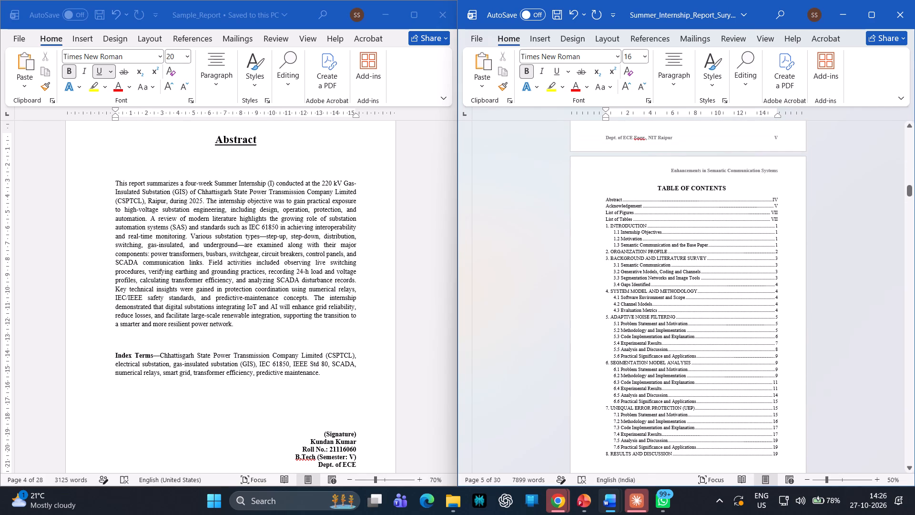
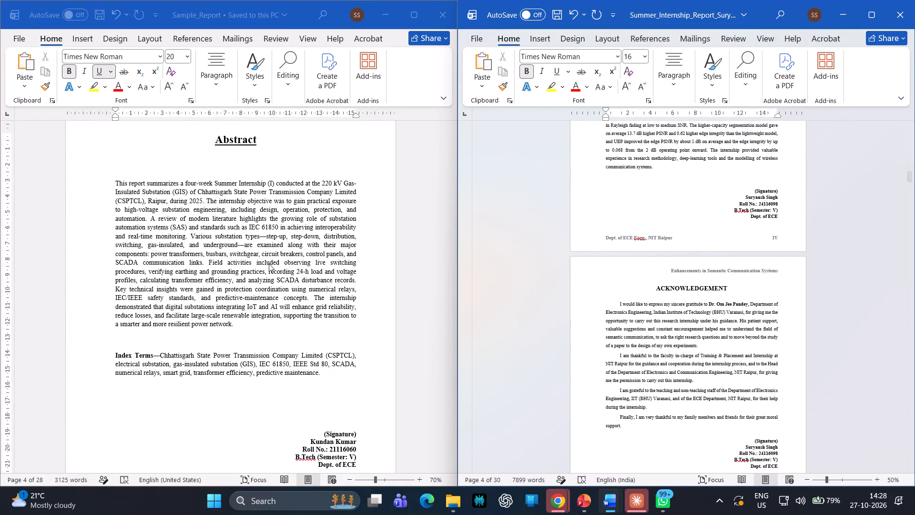
Set the font size of the student name and roll number line on the internship report's cover page to 18.
{"action": "scroll", "coordinate": [269, 264], "scroll_direction": "up", "scroll_amount": 14}
{"action": "scroll", "coordinate": [661, 250], "scroll_direction": "up", "scroll_amount": 11}
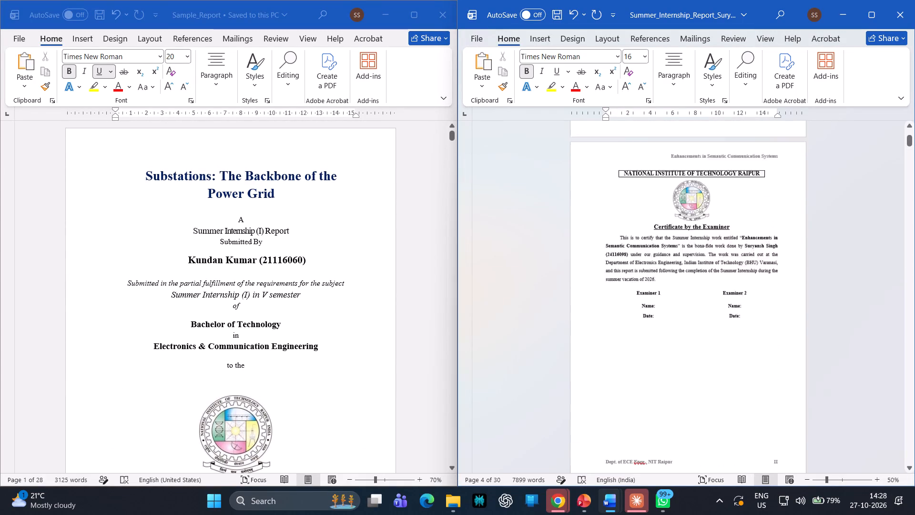
{"action": "scroll", "coordinate": [661, 250], "scroll_direction": "up", "scroll_amount": 4}
{"action": "scroll", "coordinate": [661, 250], "scroll_direction": "up", "scroll_amount": 1, "text": "ctrl"}
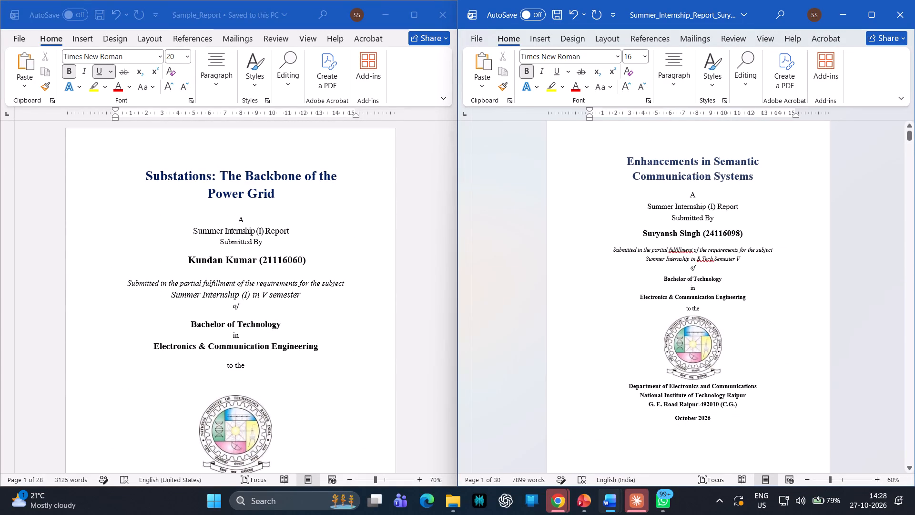
{"action": "left_click", "coordinate": [744, 234]}
{"action": "left_click_drag", "start_coordinate": [744, 234], "coordinate": [650, 229]}
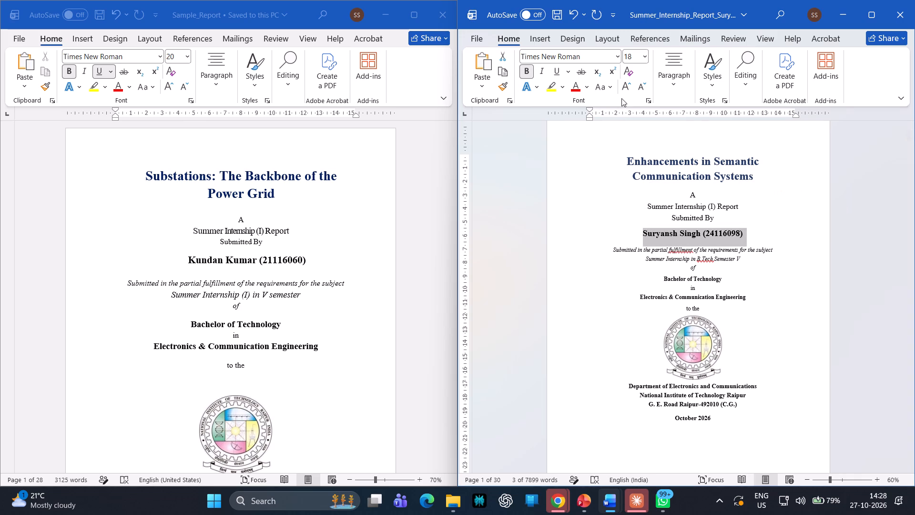
{"action": "left_click", "coordinate": [645, 58]}
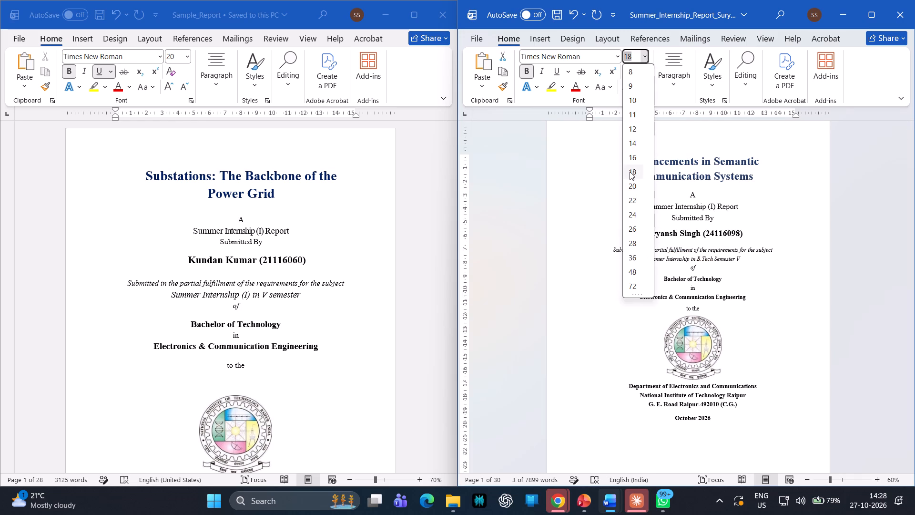
{"action": "left_click", "coordinate": [630, 172]}
{"action": "left_click", "coordinate": [849, 273]}
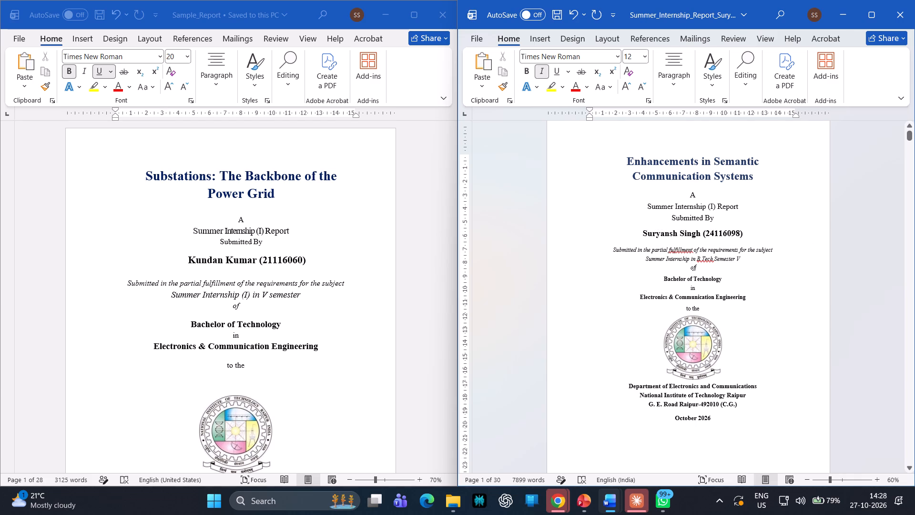
Check the font size of the student name line on the sample report's cover page.
{"action": "left_click", "coordinate": [263, 263]}
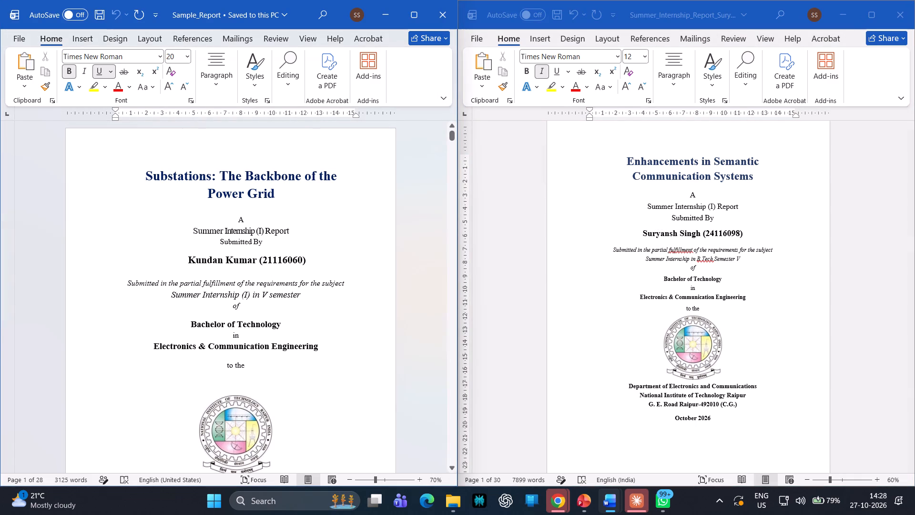
{"action": "left_click", "coordinate": [263, 263]}
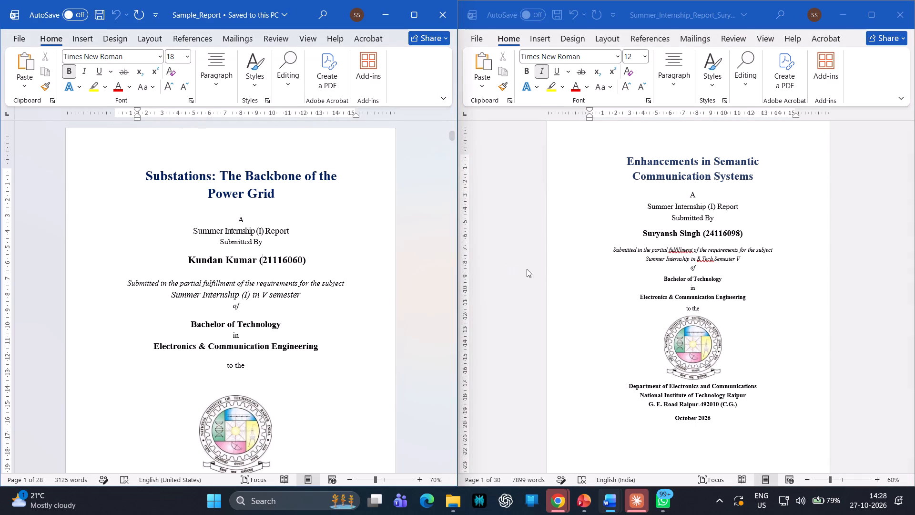
Set the italic lines from "Submitted in the partial fulfillment" through "of" on the internship report's cover to font size 14.
{"action": "scroll", "coordinate": [589, 280], "scroll_direction": "up", "scroll_amount": 1, "text": "ctrl"}
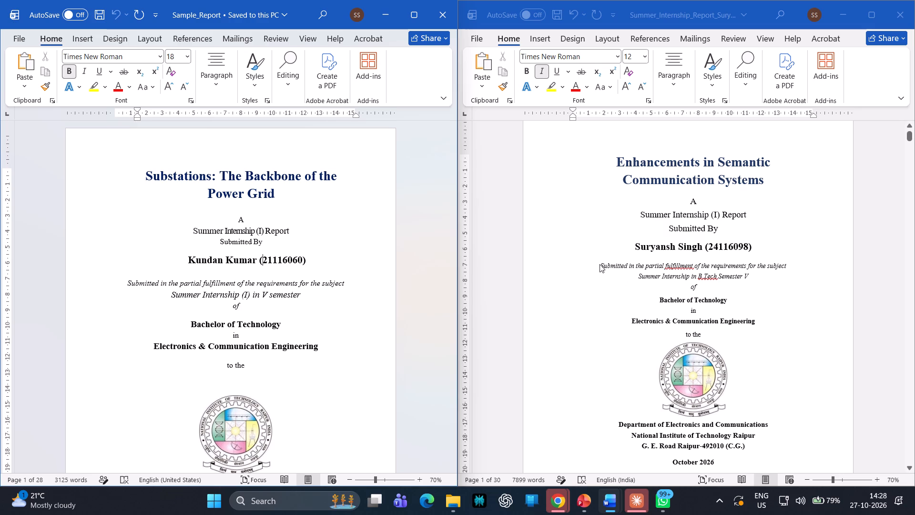
{"action": "left_click", "coordinate": [600, 264]}
{"action": "left_click", "coordinate": [602, 265]}
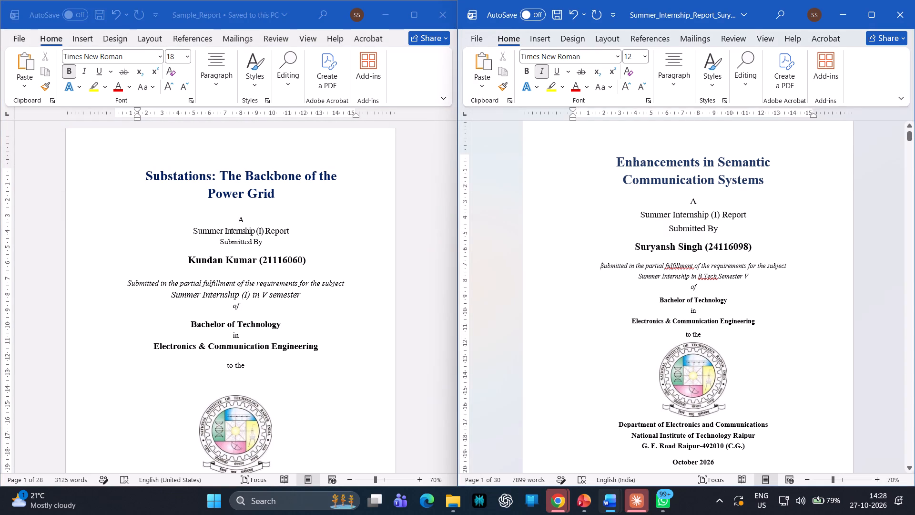
{"action": "left_click_drag", "start_coordinate": [602, 265], "coordinate": [743, 289]}
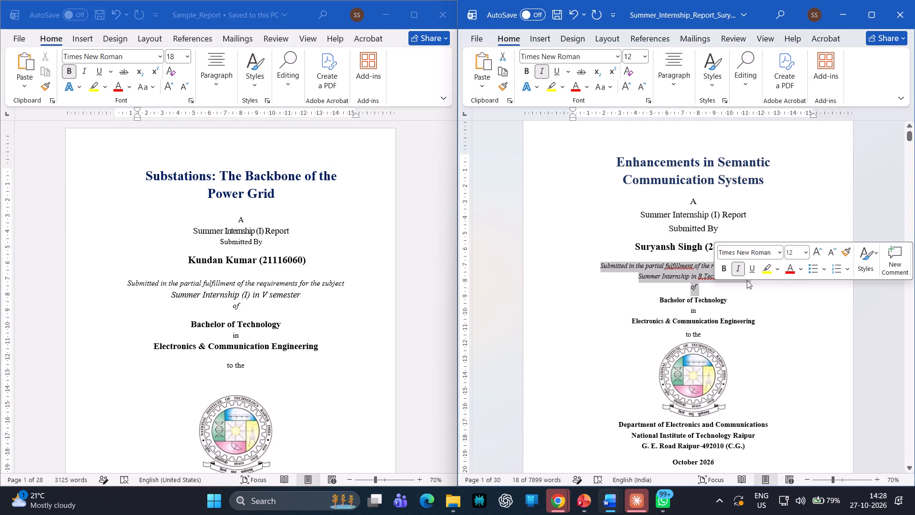
{"action": "left_click", "coordinate": [807, 254]}
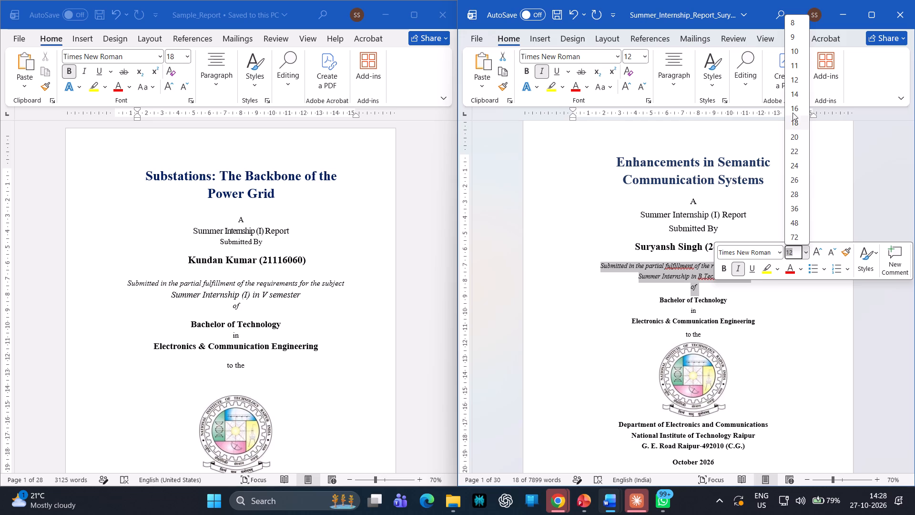
{"action": "left_click", "coordinate": [797, 93]}
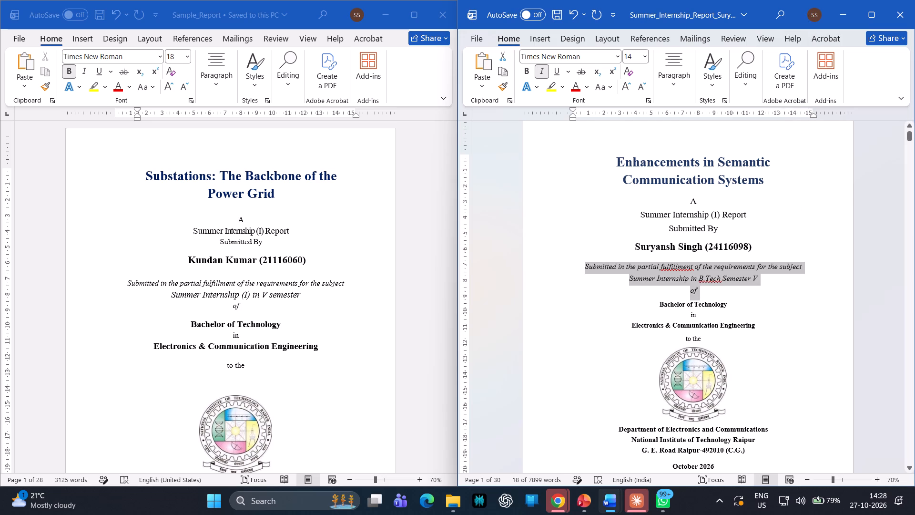
Set the internship report's cover lines from "Bachelor of Technology" through "to the" to font size 16.
{"action": "left_click_drag", "start_coordinate": [709, 336], "coordinate": [660, 299]}
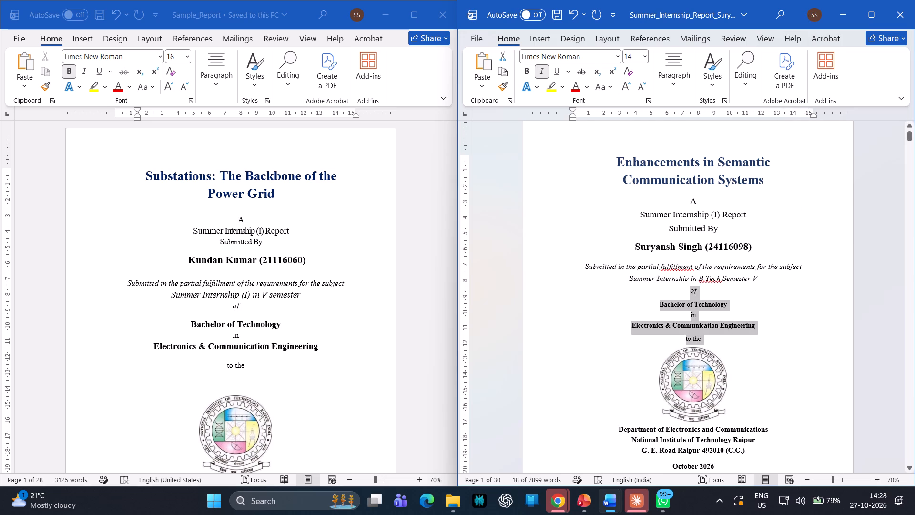
{"action": "left_click_drag", "start_coordinate": [660, 299], "coordinate": [659, 304]}
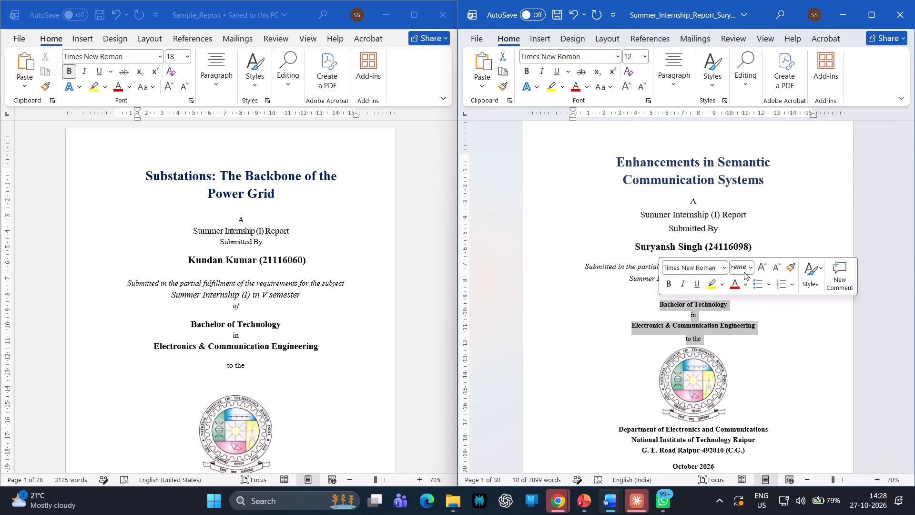
{"action": "left_click", "coordinate": [750, 270]}
{"action": "left_click", "coordinate": [743, 127]}
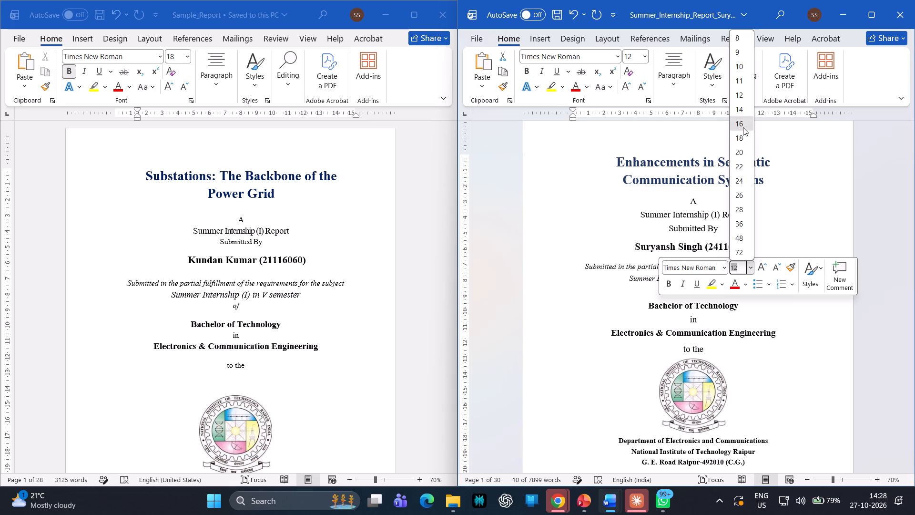
Set the connecting lines "in" and "to the" on the internship report's cover to font size 14.
{"action": "left_click", "coordinate": [698, 323]}
{"action": "left_click_drag", "start_coordinate": [700, 322], "coordinate": [690, 322]}
{"action": "left_click", "coordinate": [690, 322]}
{"action": "left_click_drag", "start_coordinate": [690, 322], "coordinate": [701, 322]}
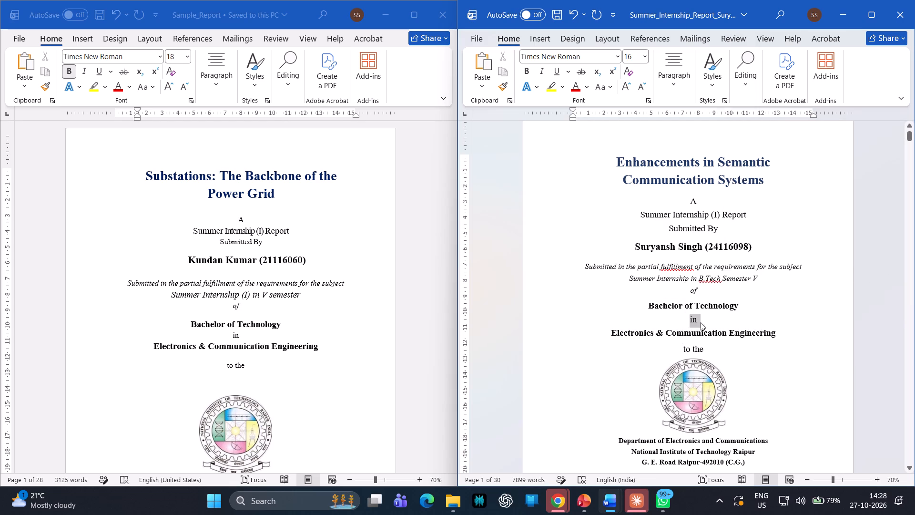
{"action": "left_click_drag", "start_coordinate": [701, 322], "coordinate": [701, 322]}
{"action": "left_click", "coordinate": [792, 286]}
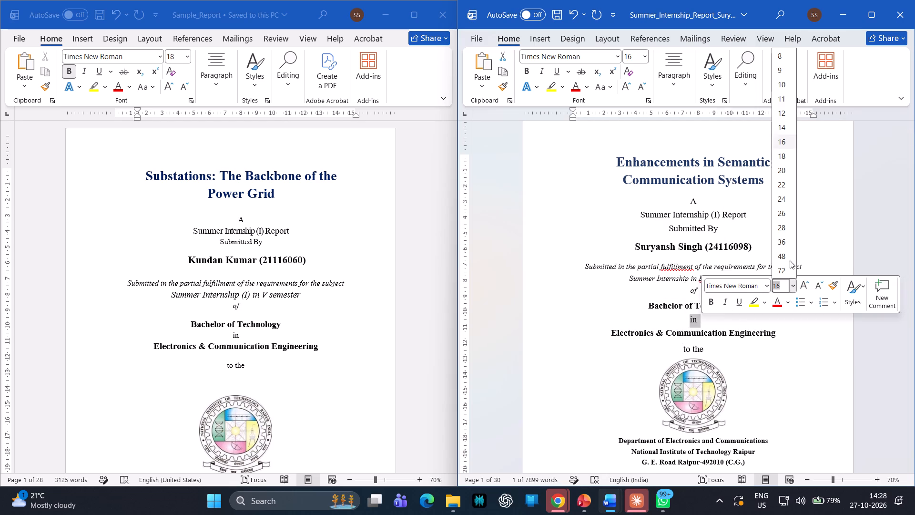
{"action": "left_click", "coordinate": [788, 129]}
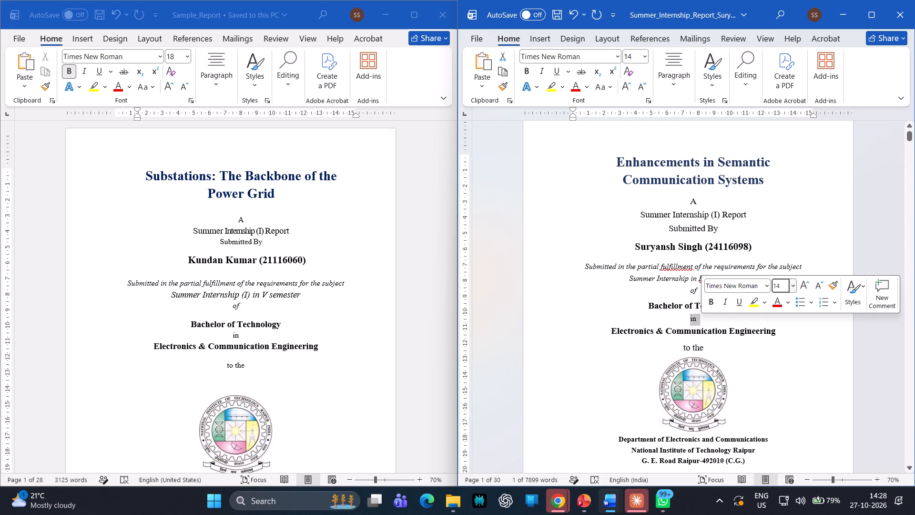
{"action": "left_click_drag", "start_coordinate": [706, 350], "coordinate": [682, 350]}
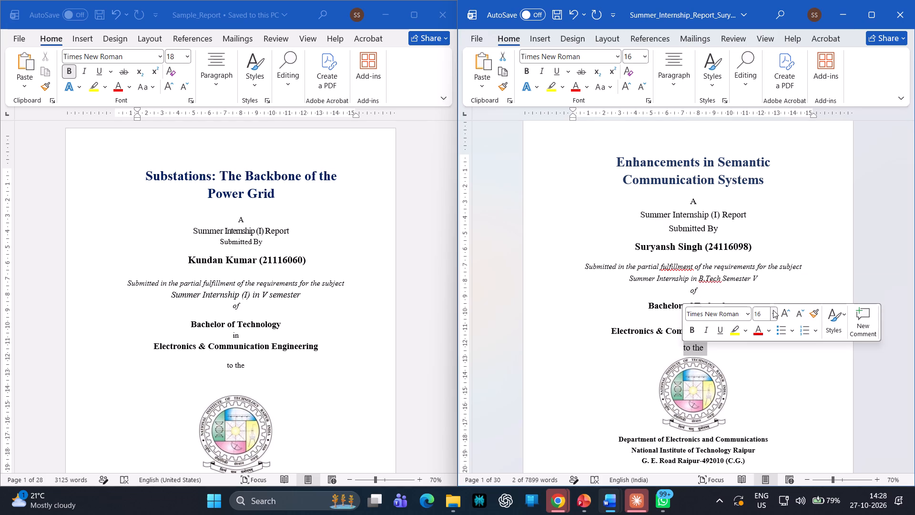
{"action": "left_click", "coordinate": [773, 310]}
{"action": "left_click", "coordinate": [762, 156]}
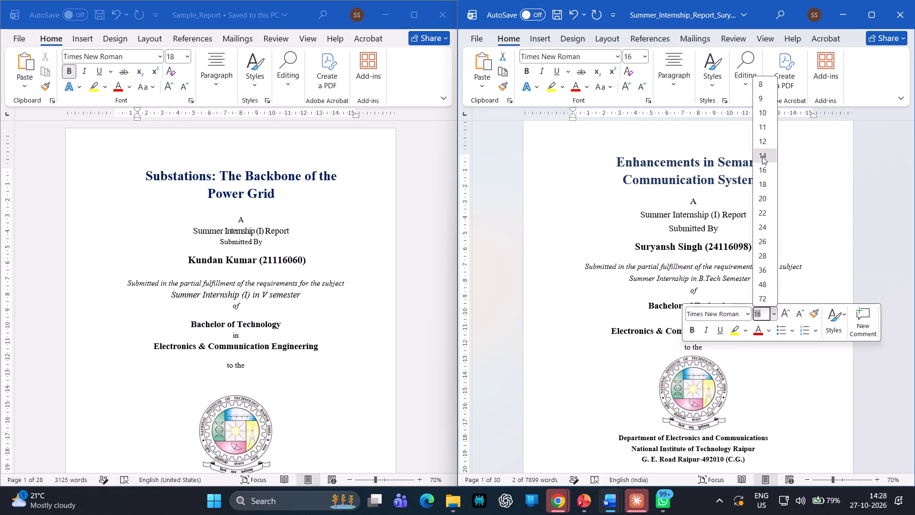
{"action": "left_click", "coordinate": [875, 248]}
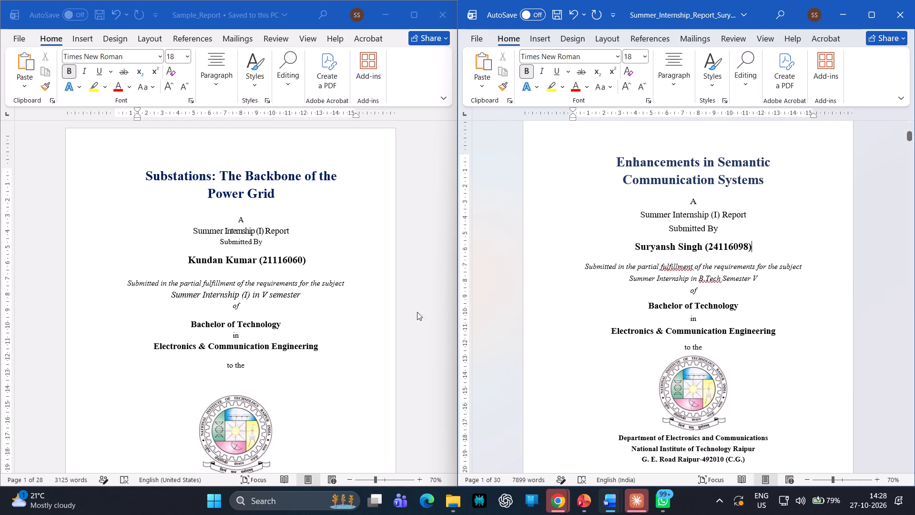
Check the font size of the "Electronics & Communication Engineering" line on the sample report's cover.
{"action": "left_click", "coordinate": [275, 347]}
{"action": "left_click", "coordinate": [275, 347]}
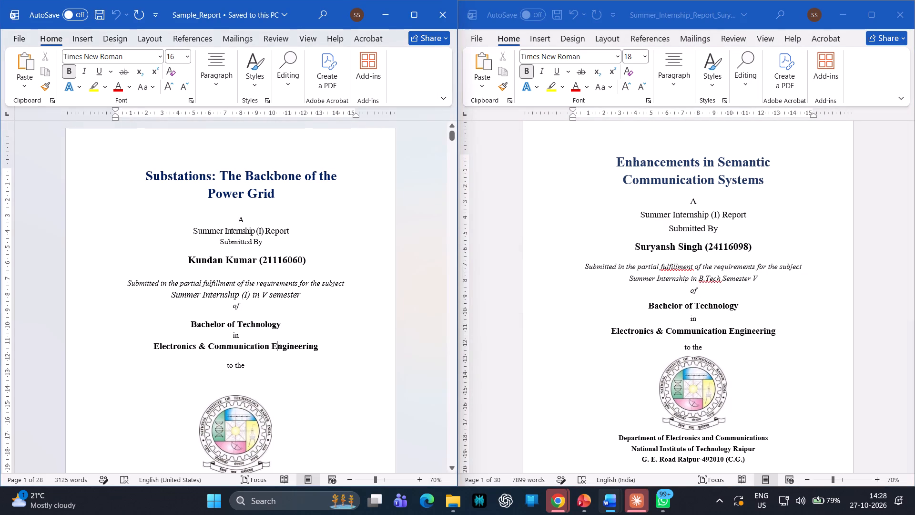
Check the font sizes of the "to the", "Submitted in the partial fulfillment", "Summer Internship (I) Report" and "Submitted By" lines on the sample report's cover.
{"action": "left_click", "coordinate": [239, 363]}
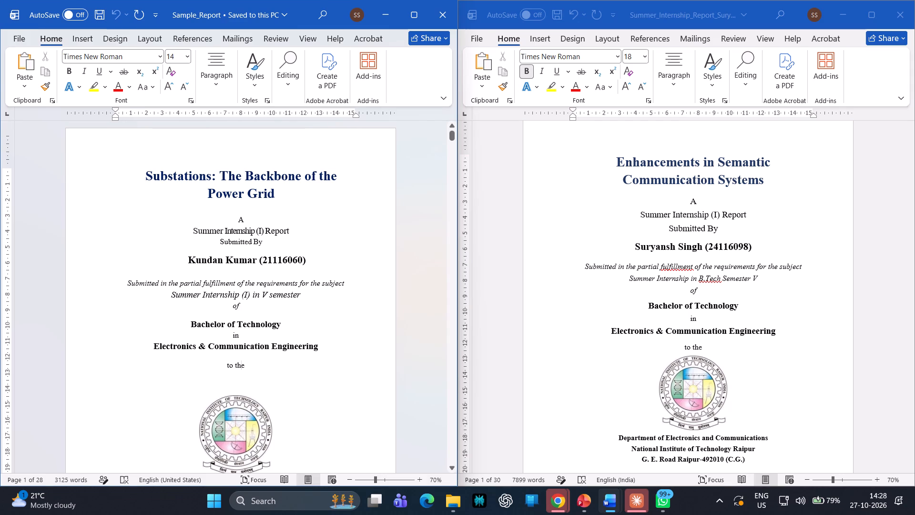
{"action": "left_click", "coordinate": [252, 284]}
{"action": "left_click", "coordinate": [258, 227]}
{"action": "left_click", "coordinate": [251, 230]}
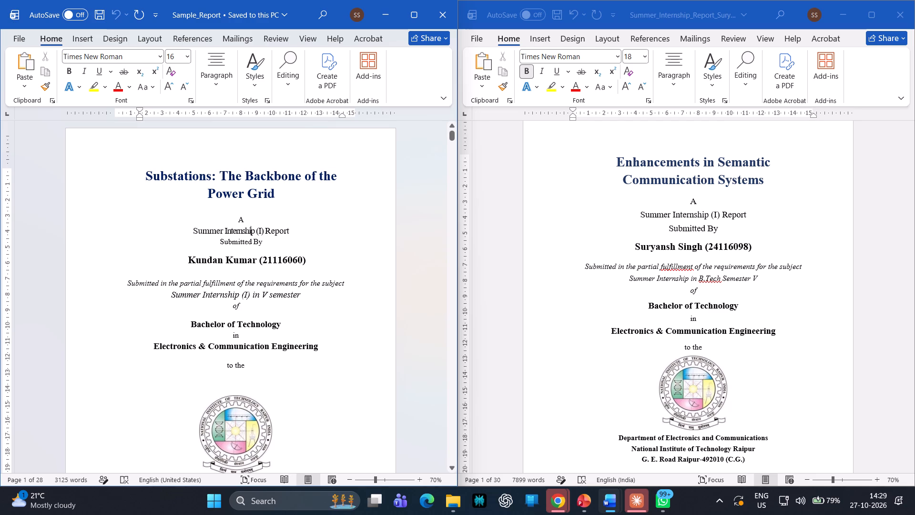
{"action": "left_click", "coordinate": [251, 240]}
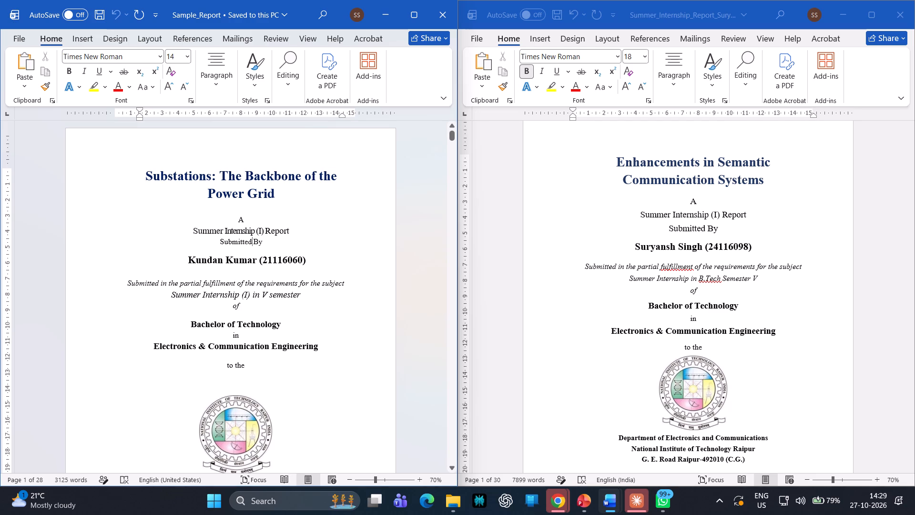
{"action": "left_click", "coordinate": [242, 223]}
{"action": "left_click", "coordinate": [244, 229]}
Set the internship report's cover lines from "A" through "Submitted By" to font size 14.
{"action": "left_click", "coordinate": [722, 230]}
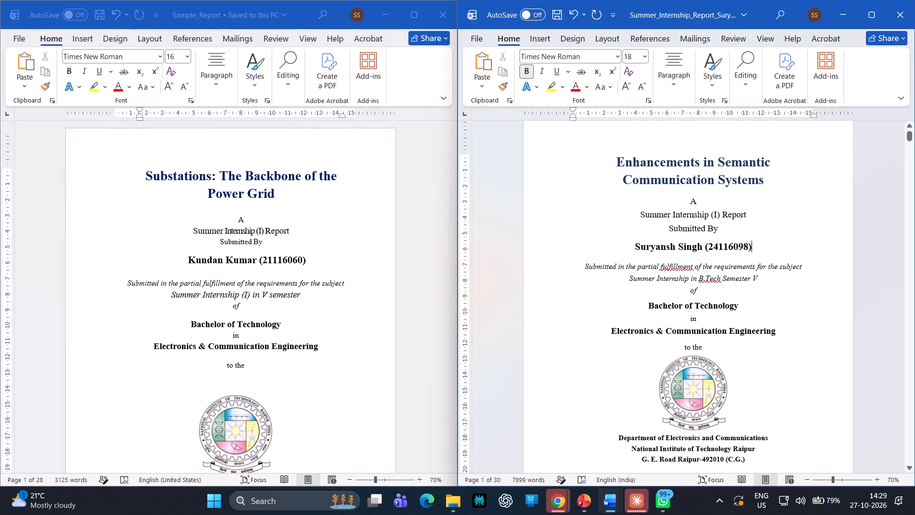
{"action": "left_click_drag", "start_coordinate": [720, 228], "coordinate": [676, 197]}
{"action": "left_click", "coordinate": [767, 165]}
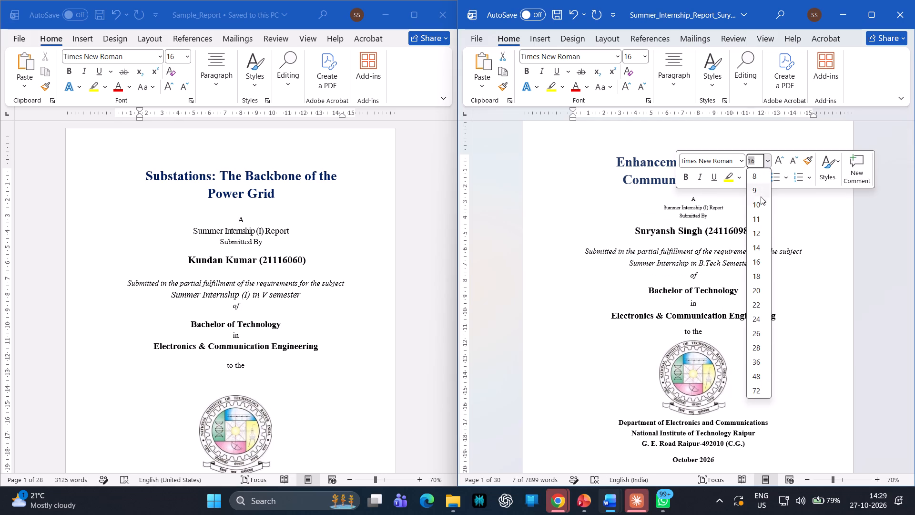
{"action": "left_click", "coordinate": [757, 247]}
{"action": "left_click", "coordinate": [869, 238]}
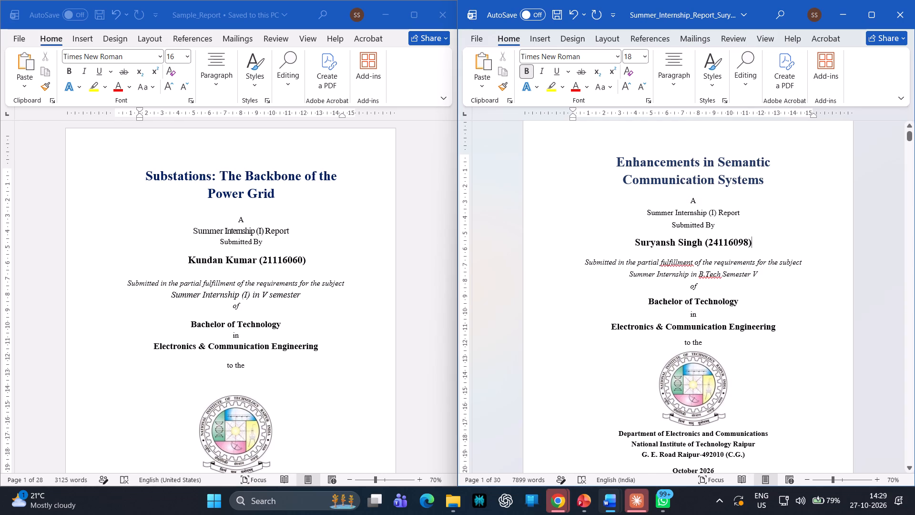
Insert a blank line between "to the" and the institute logo on the internship report's cover.
{"action": "scroll", "coordinate": [791, 257], "scroll_direction": "down", "scroll_amount": 1}
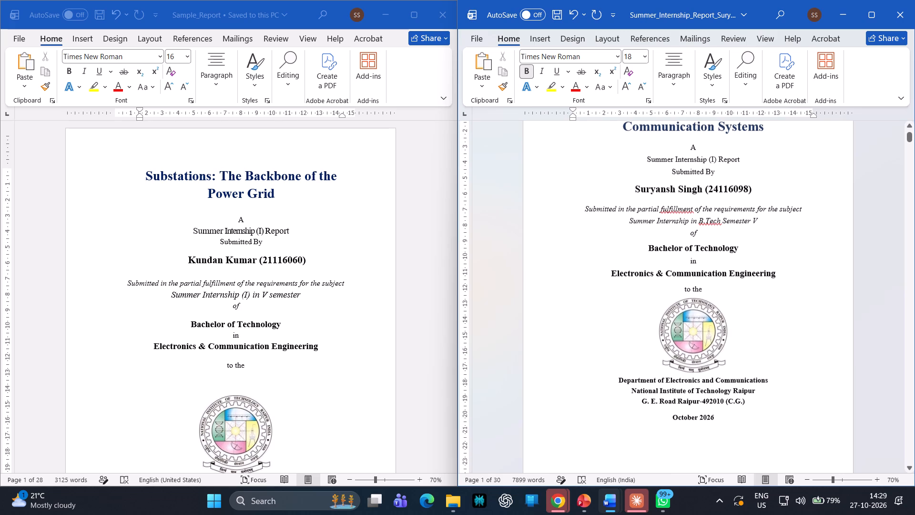
{"action": "scroll", "coordinate": [791, 257], "scroll_direction": "down", "scroll_amount": 2}
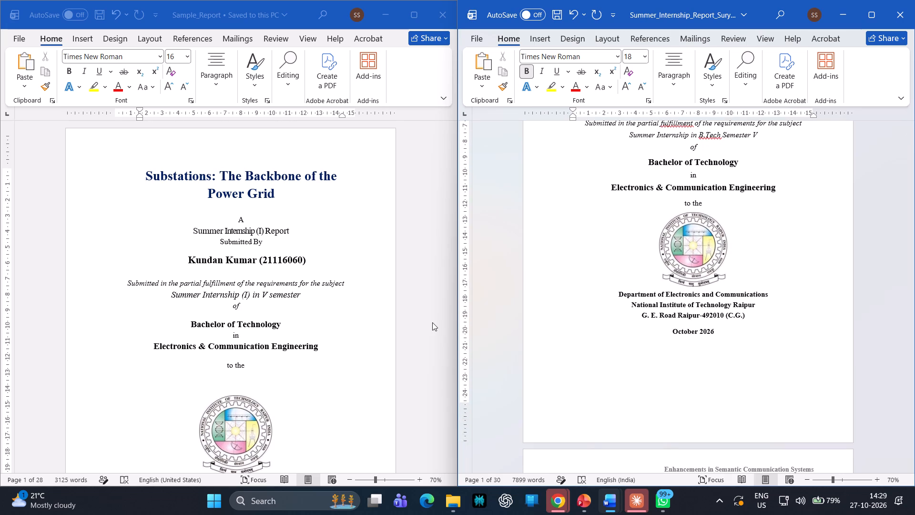
{"action": "scroll", "coordinate": [432, 322], "scroll_direction": "down", "scroll_amount": 1}
{"action": "left_click", "coordinate": [716, 203]}
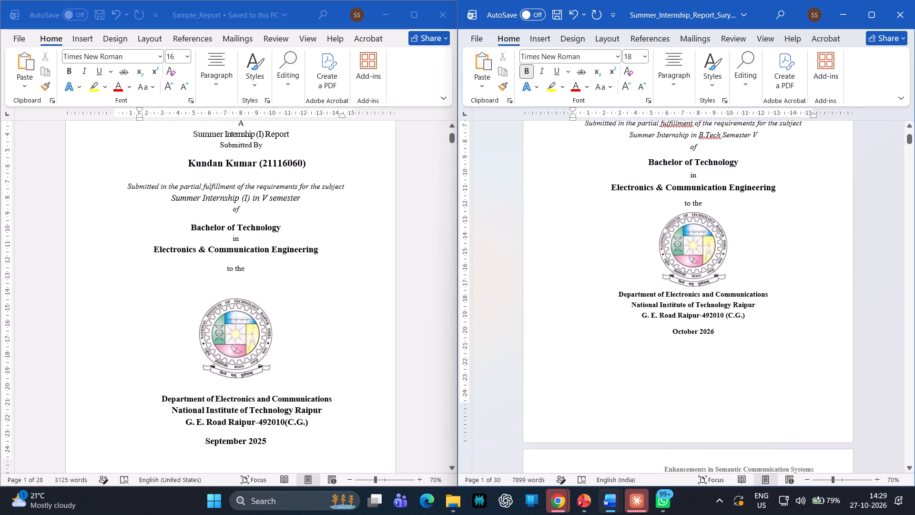
{"action": "key", "text": "Return"}
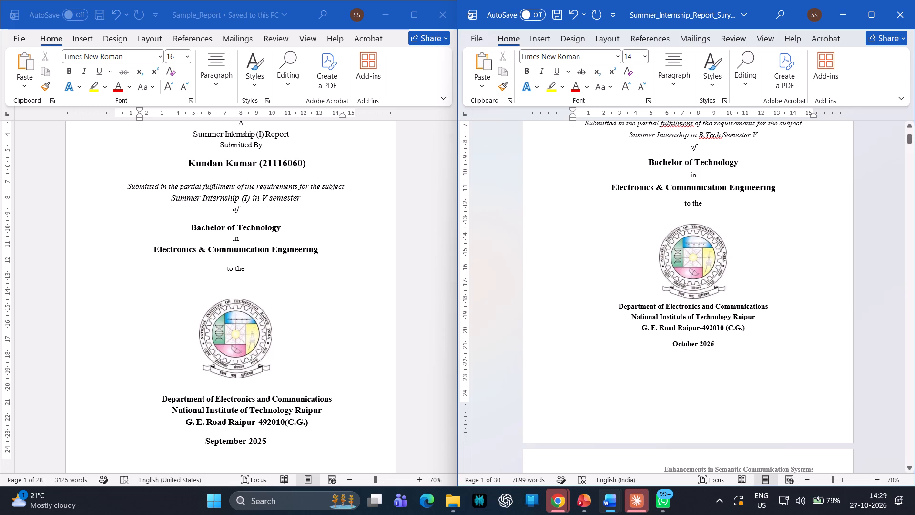
Check the font size of the "National Institute of Technology Raipur" line on the sample report's cover.
{"action": "left_click", "coordinate": [261, 416]}
{"action": "left_click", "coordinate": [261, 416]}
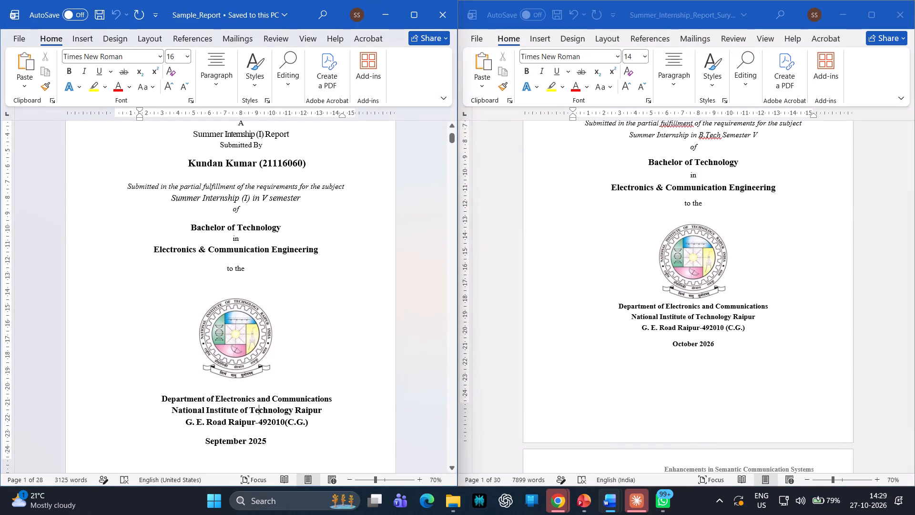
Set the department, institute, address and "October 2026" lines below the logo on the internship report's cover to font size 16.
{"action": "left_click", "coordinate": [674, 325]}
{"action": "left_click", "coordinate": [674, 325]}
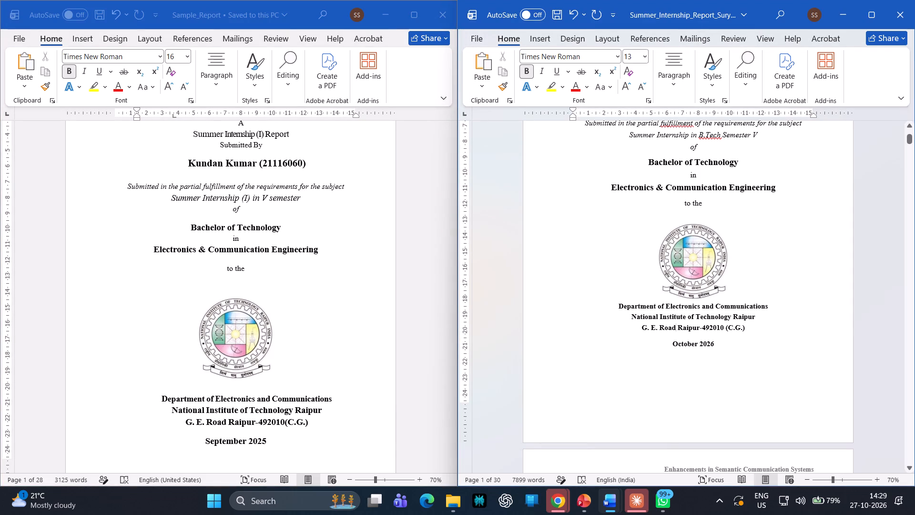
{"action": "left_click_drag", "start_coordinate": [716, 344], "coordinate": [628, 305]}
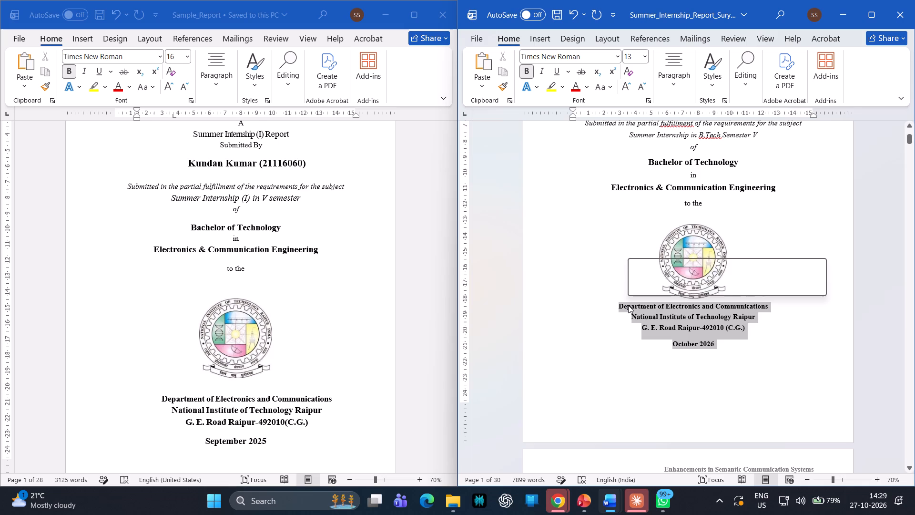
{"action": "left_click", "coordinate": [721, 268]}
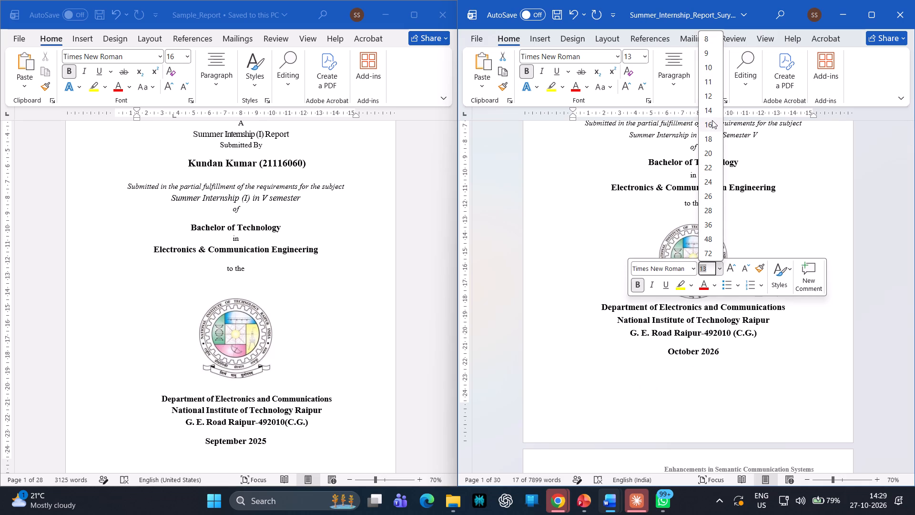
{"action": "left_click", "coordinate": [712, 120]}
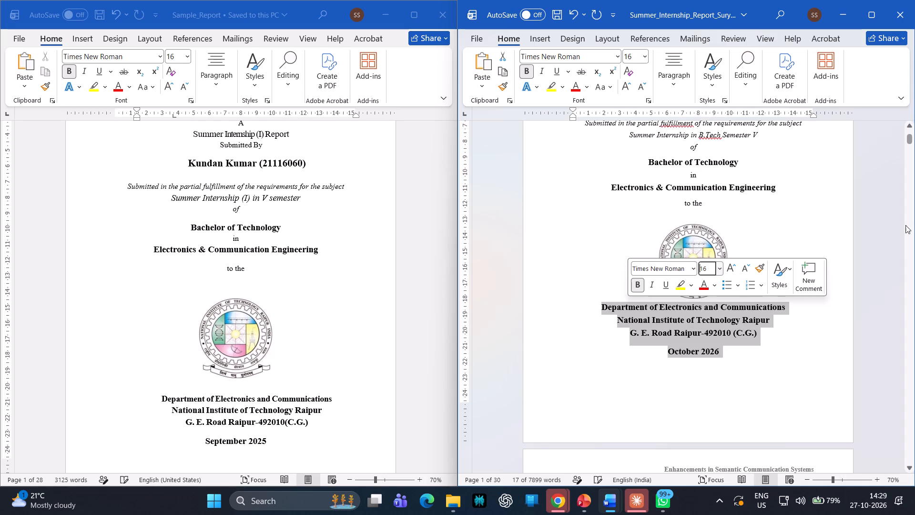
{"action": "left_click", "coordinate": [892, 247]}
{"action": "scroll", "coordinate": [424, 259], "scroll_direction": "down", "scroll_amount": 1, "text": "ctrl"}
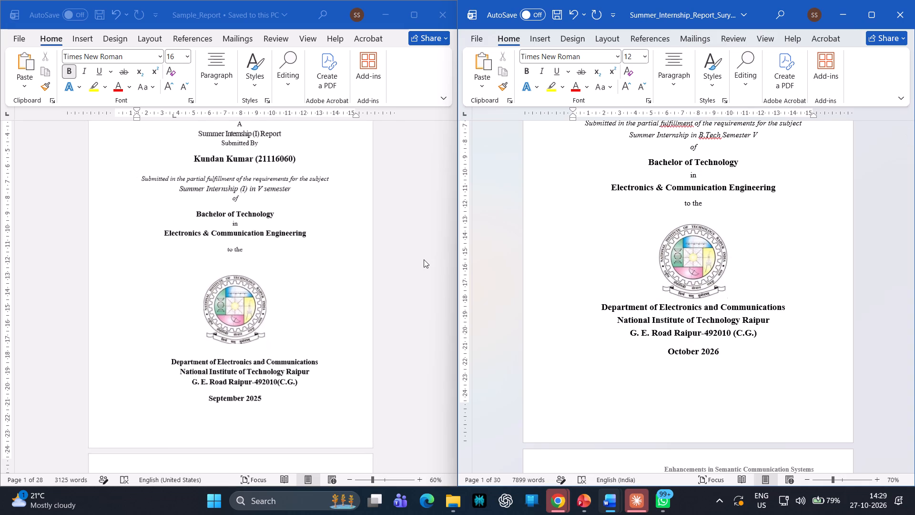
{"action": "scroll", "coordinate": [540, 246], "scroll_direction": "down", "scroll_amount": 1, "text": "ctrl"}
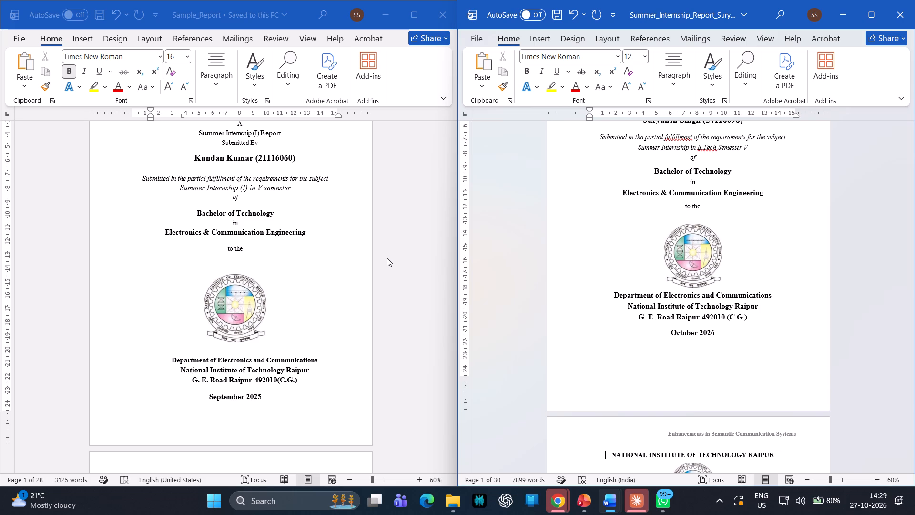
Open Kuro from the desktop.
{"action": "double_click", "coordinate": [212, 360]}
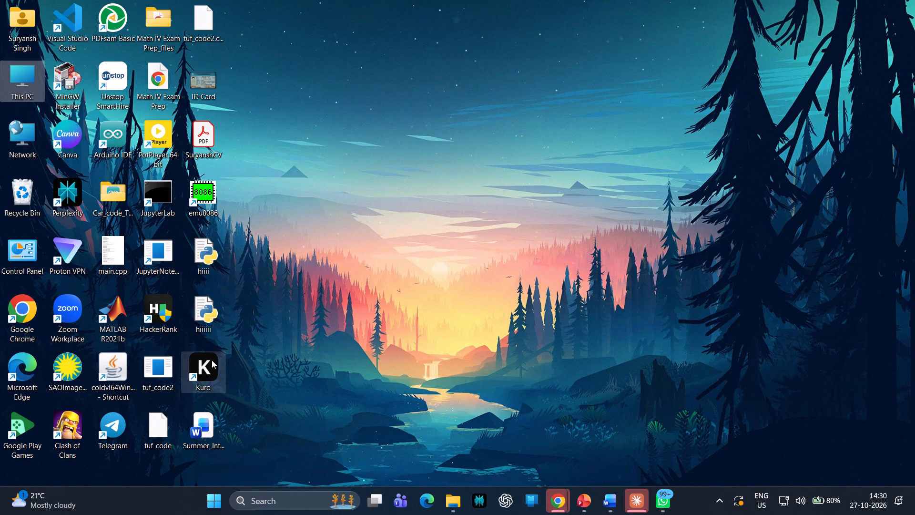
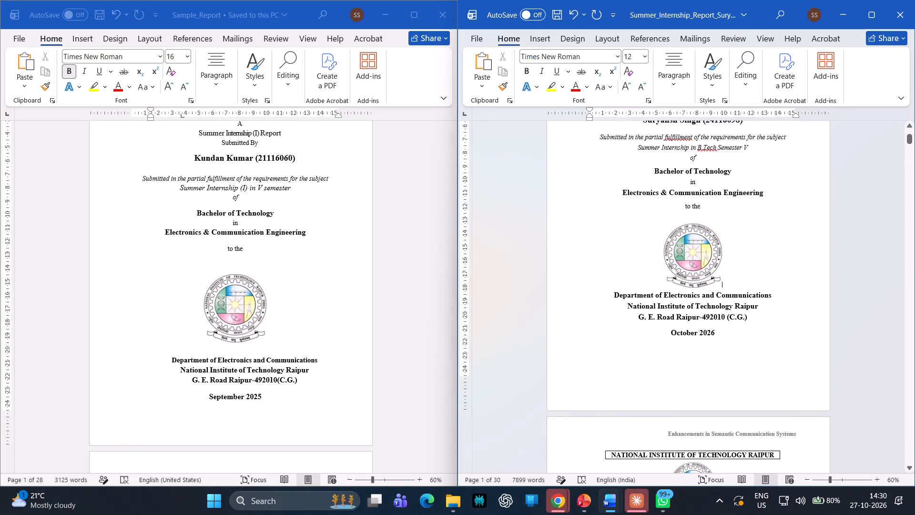
Add a blank line between the certificate paragraph and the examiner signature block on the internship report's Certificate by the Examiner page.
{"action": "scroll", "coordinate": [600, 326], "scroll_direction": "down", "scroll_amount": 1}
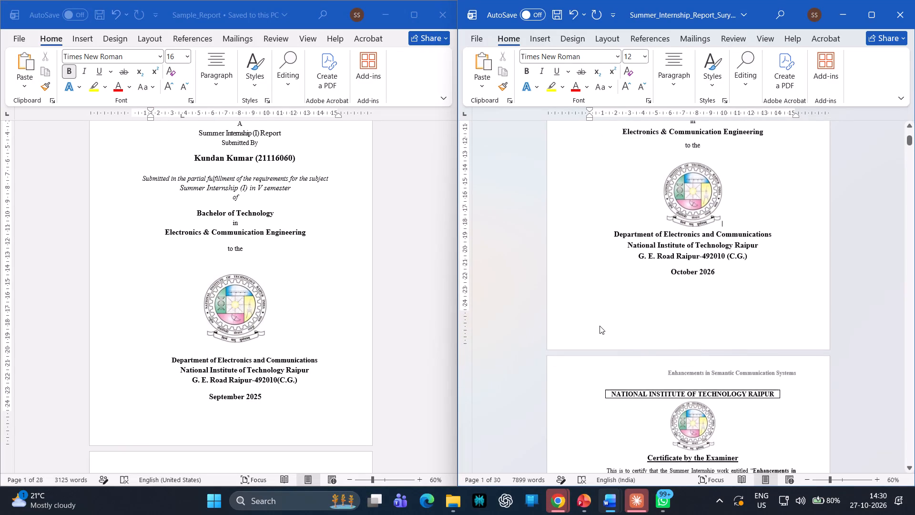
{"action": "scroll", "coordinate": [600, 326], "scroll_direction": "down", "scroll_amount": 2}
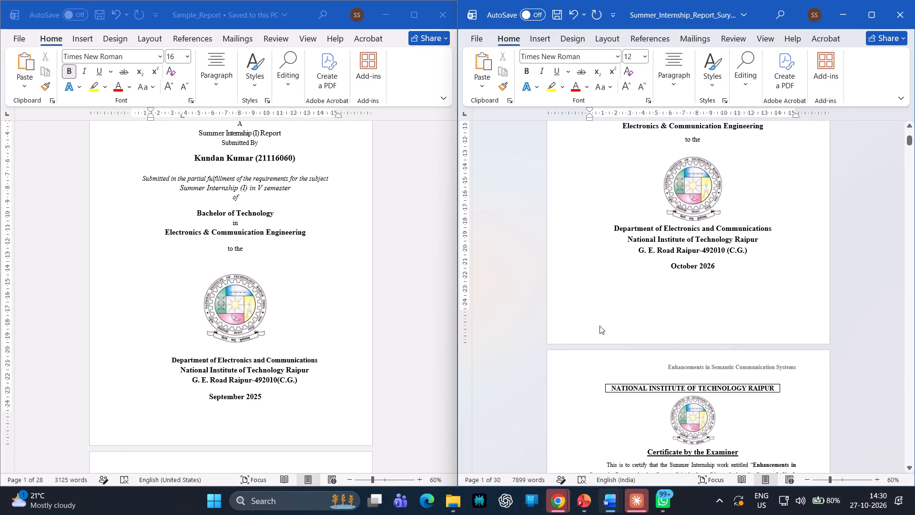
{"action": "scroll", "coordinate": [600, 326], "scroll_direction": "down", "scroll_amount": 6}
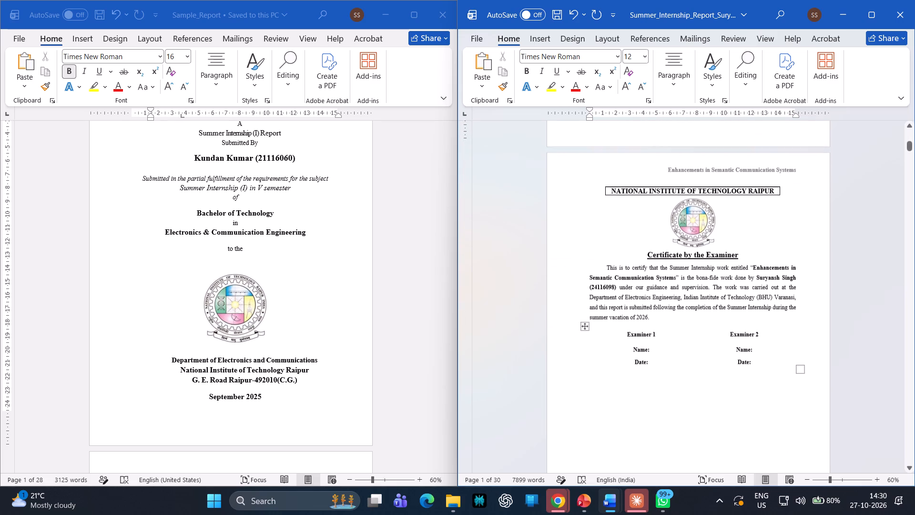
{"action": "scroll", "coordinate": [278, 290], "scroll_direction": "down", "scroll_amount": 5}
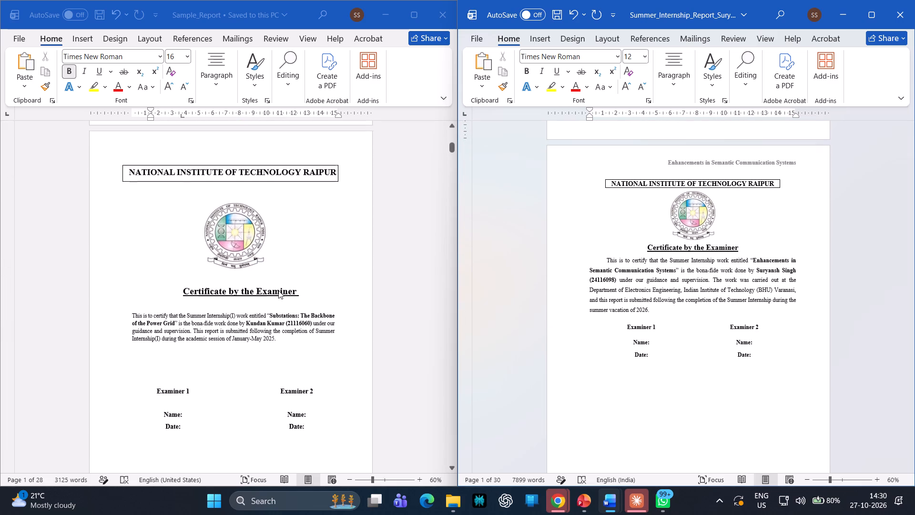
{"action": "scroll", "coordinate": [278, 290], "scroll_direction": "down", "scroll_amount": 1}
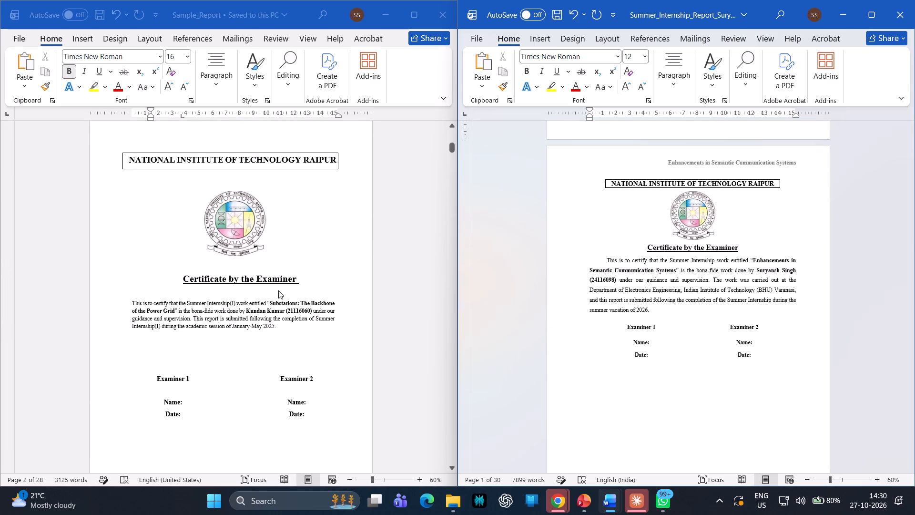
{"action": "scroll", "coordinate": [516, 255], "scroll_direction": "down", "scroll_amount": 1}
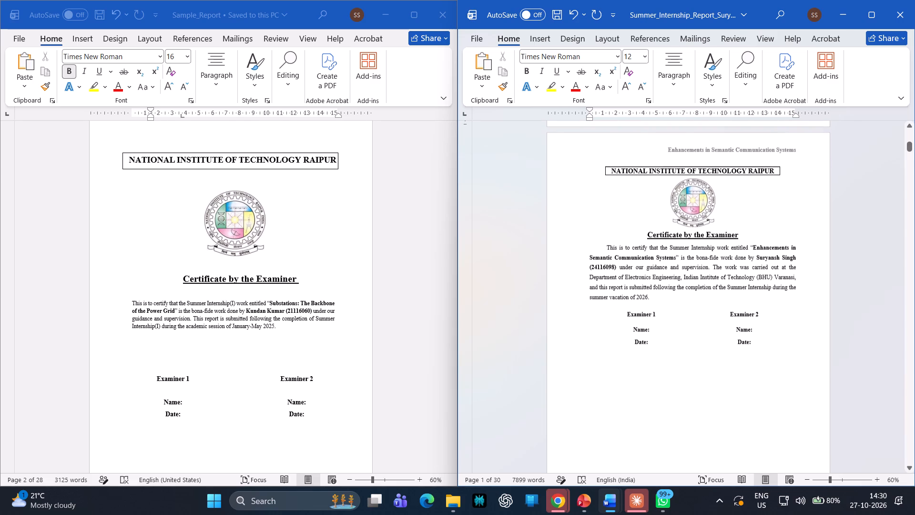
{"action": "scroll", "coordinate": [516, 255], "scroll_direction": "down", "scroll_amount": 1}
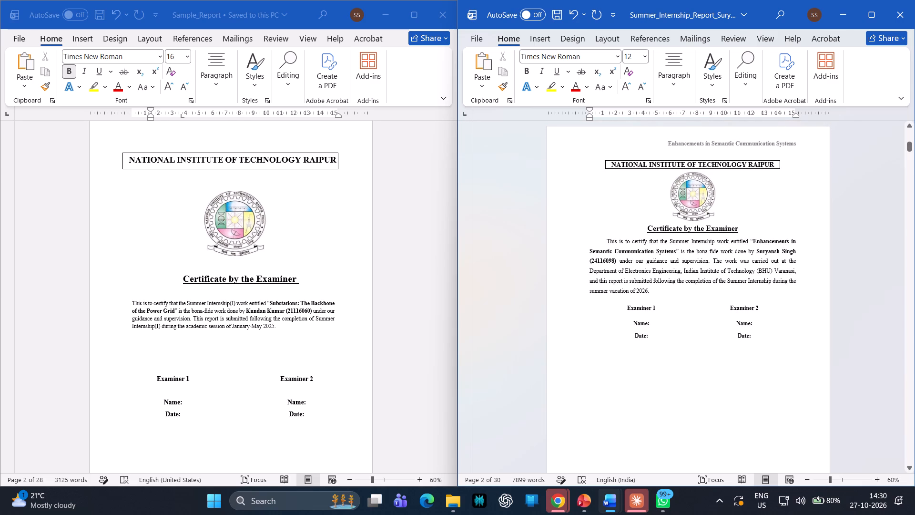
{"action": "left_click", "coordinate": [676, 230]}
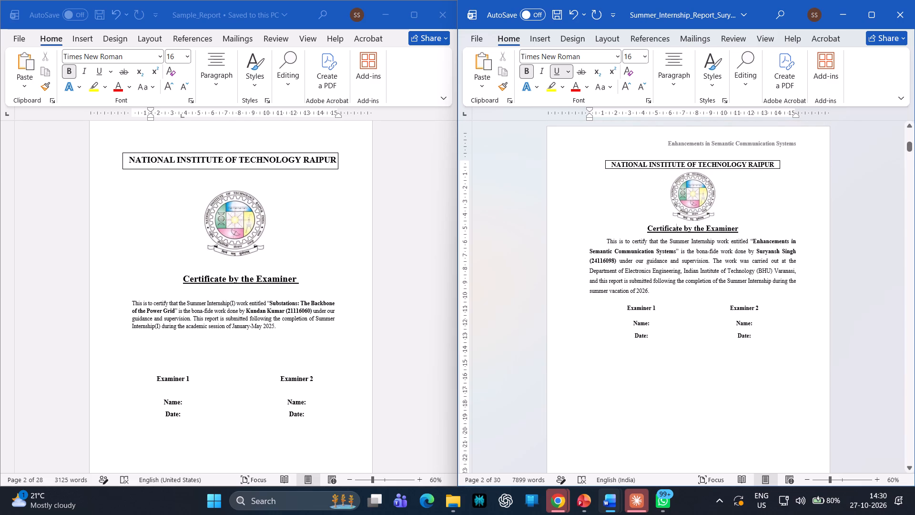
{"action": "left_click", "coordinate": [681, 255]}
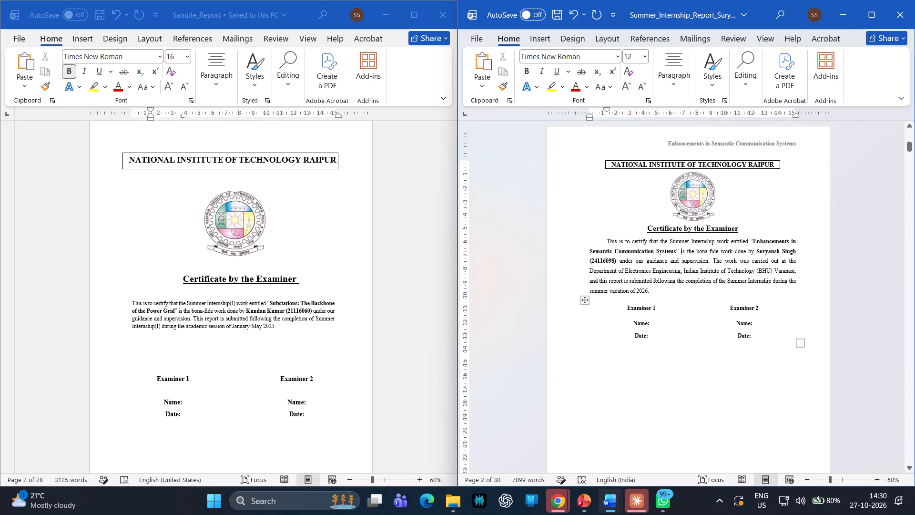
{"action": "left_click", "coordinate": [660, 290]}
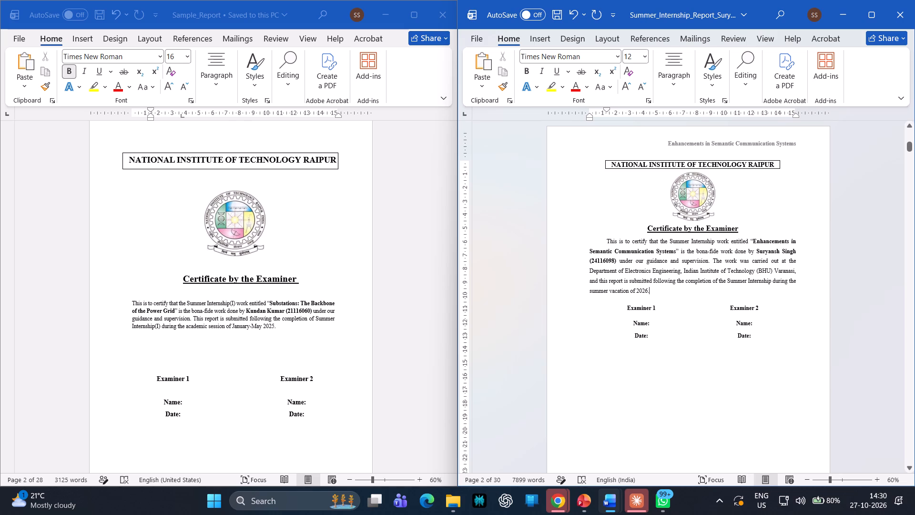
{"action": "key", "text": "Return"}
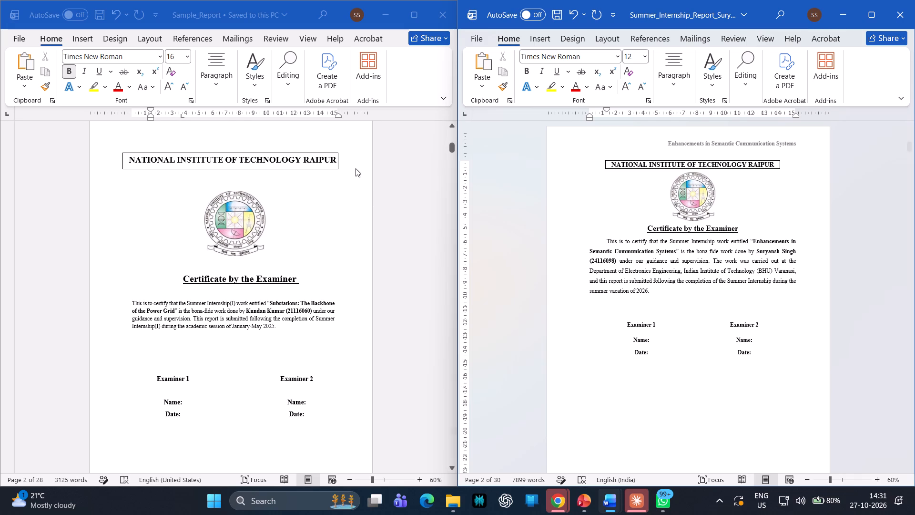
Compare the font size of the boxed "NATIONAL INSTITUTE OF TECHNOLOGY RAIPUR" heading on both reports' certificate pages.
{"action": "left_click", "coordinate": [317, 157]}
{"action": "left_click", "coordinate": [317, 157]}
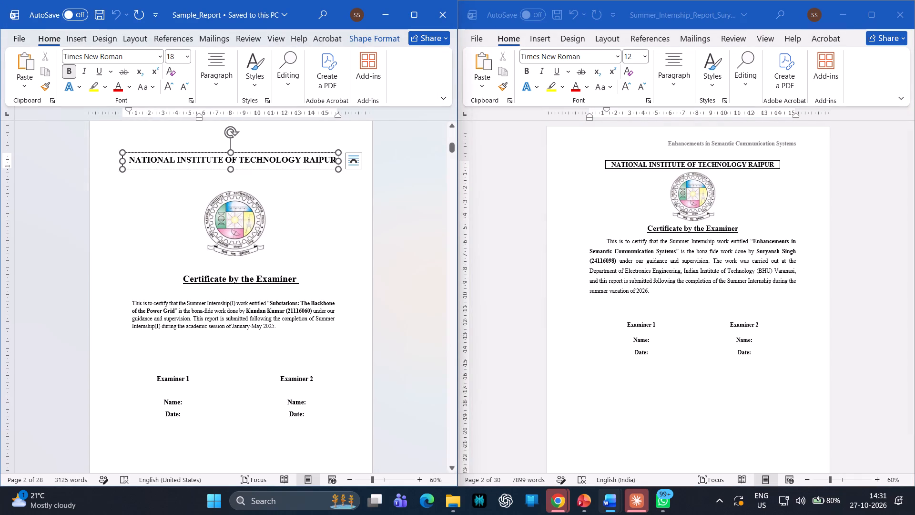
{"action": "left_click", "coordinate": [632, 161]}
{"action": "left_click", "coordinate": [632, 161]}
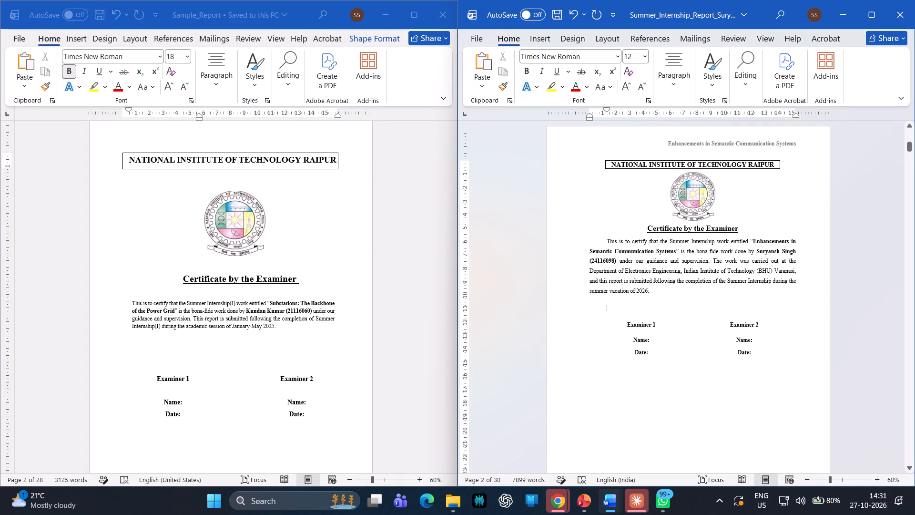
{"action": "left_click", "coordinate": [844, 200]}
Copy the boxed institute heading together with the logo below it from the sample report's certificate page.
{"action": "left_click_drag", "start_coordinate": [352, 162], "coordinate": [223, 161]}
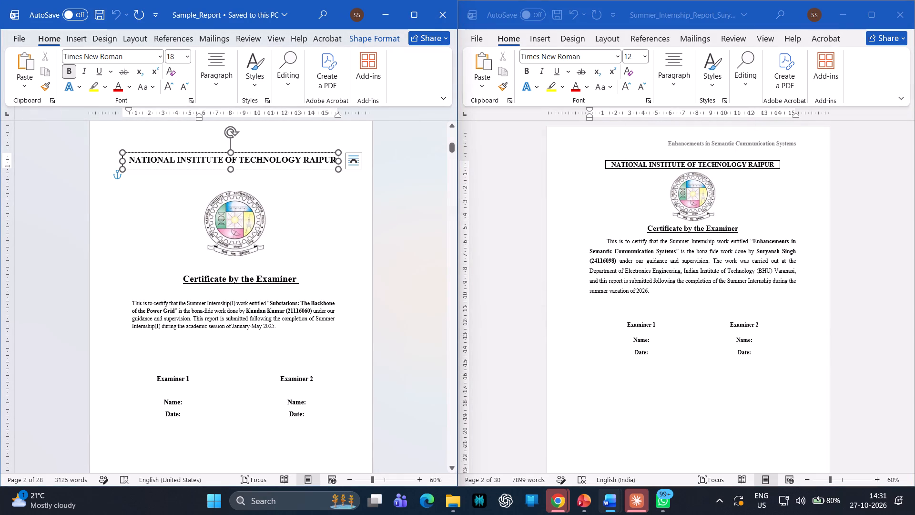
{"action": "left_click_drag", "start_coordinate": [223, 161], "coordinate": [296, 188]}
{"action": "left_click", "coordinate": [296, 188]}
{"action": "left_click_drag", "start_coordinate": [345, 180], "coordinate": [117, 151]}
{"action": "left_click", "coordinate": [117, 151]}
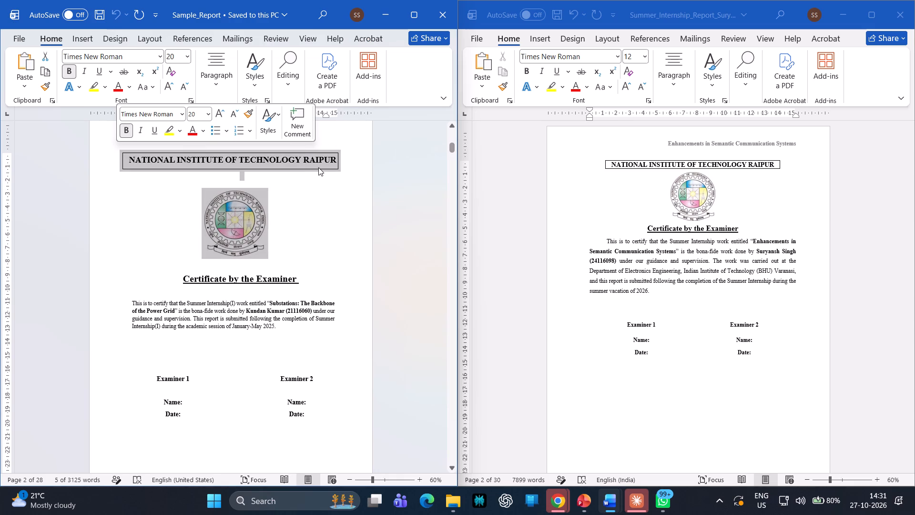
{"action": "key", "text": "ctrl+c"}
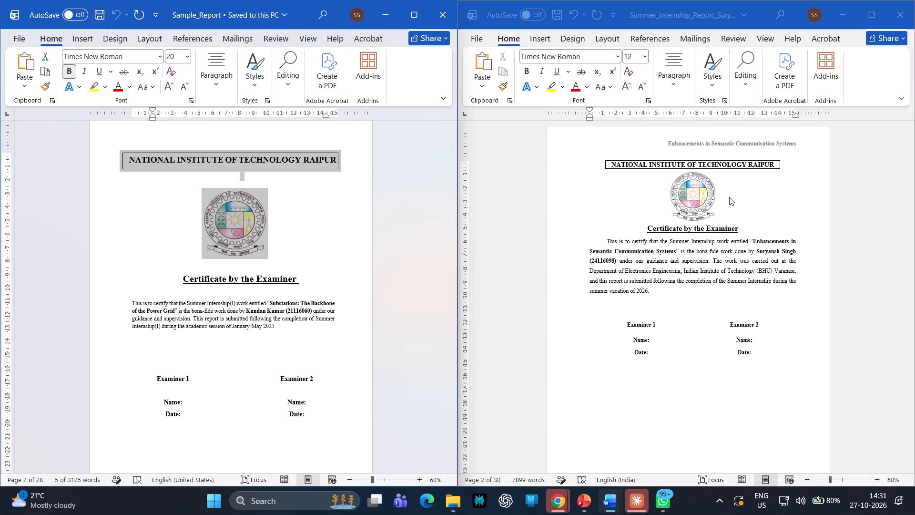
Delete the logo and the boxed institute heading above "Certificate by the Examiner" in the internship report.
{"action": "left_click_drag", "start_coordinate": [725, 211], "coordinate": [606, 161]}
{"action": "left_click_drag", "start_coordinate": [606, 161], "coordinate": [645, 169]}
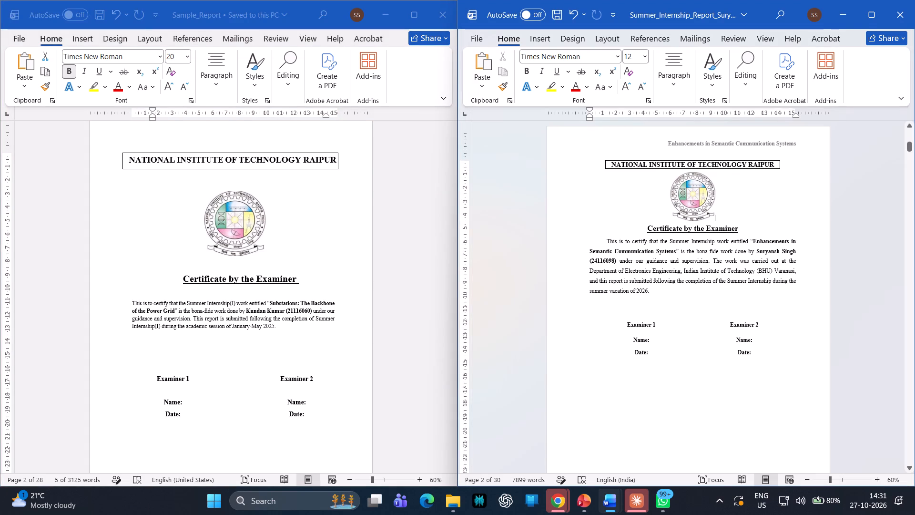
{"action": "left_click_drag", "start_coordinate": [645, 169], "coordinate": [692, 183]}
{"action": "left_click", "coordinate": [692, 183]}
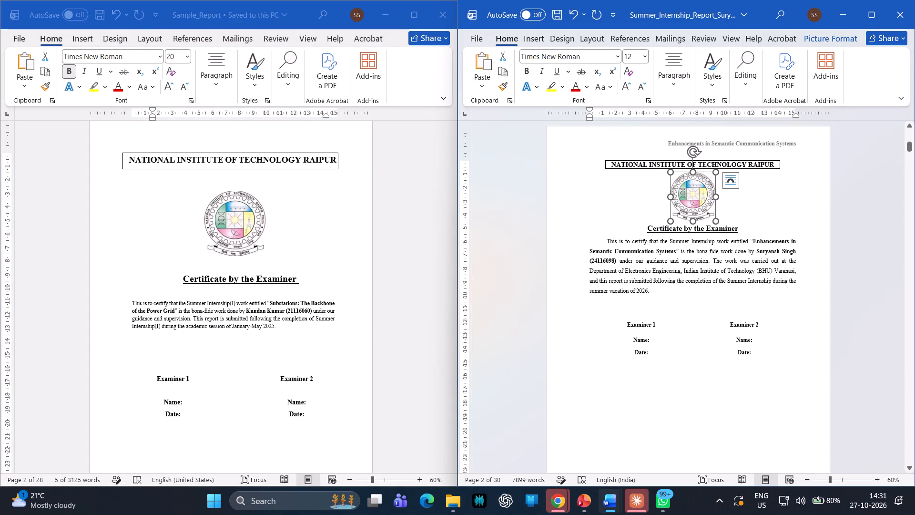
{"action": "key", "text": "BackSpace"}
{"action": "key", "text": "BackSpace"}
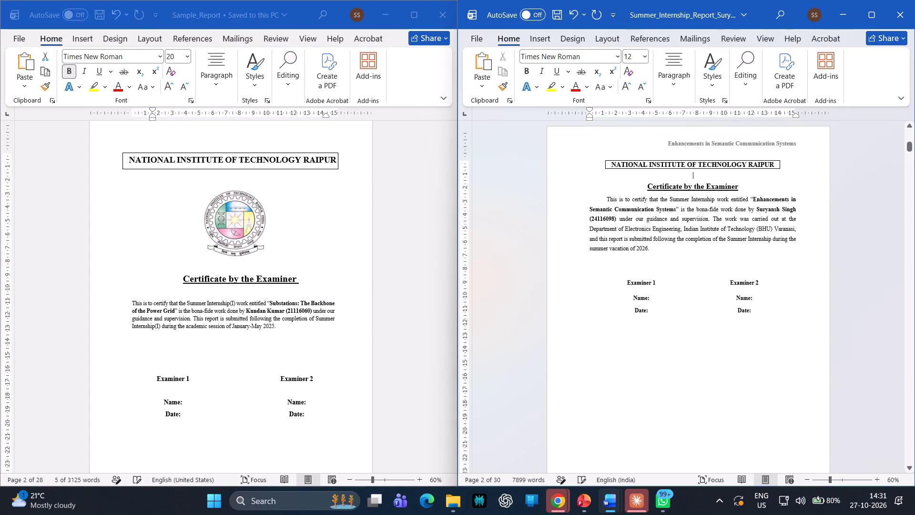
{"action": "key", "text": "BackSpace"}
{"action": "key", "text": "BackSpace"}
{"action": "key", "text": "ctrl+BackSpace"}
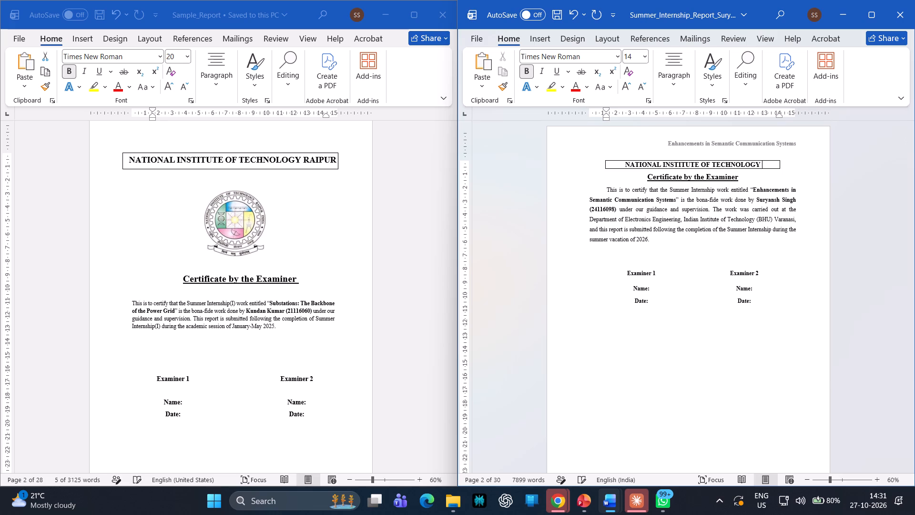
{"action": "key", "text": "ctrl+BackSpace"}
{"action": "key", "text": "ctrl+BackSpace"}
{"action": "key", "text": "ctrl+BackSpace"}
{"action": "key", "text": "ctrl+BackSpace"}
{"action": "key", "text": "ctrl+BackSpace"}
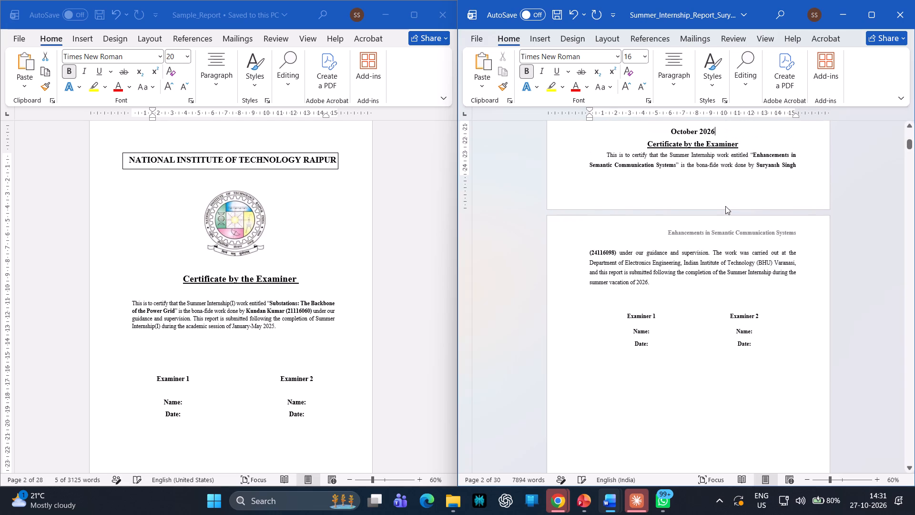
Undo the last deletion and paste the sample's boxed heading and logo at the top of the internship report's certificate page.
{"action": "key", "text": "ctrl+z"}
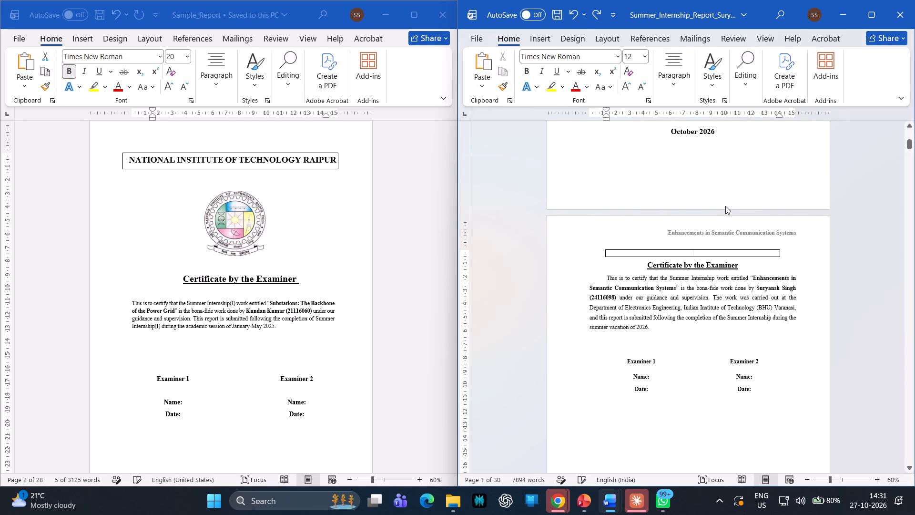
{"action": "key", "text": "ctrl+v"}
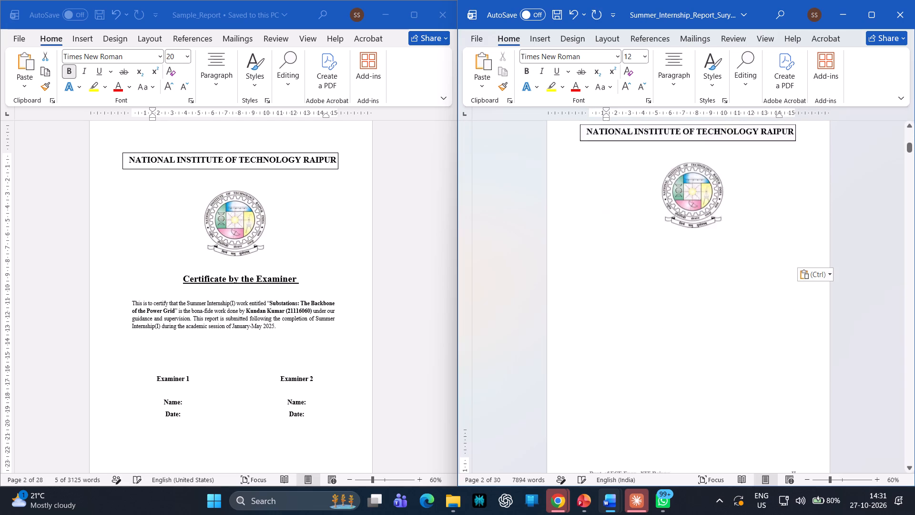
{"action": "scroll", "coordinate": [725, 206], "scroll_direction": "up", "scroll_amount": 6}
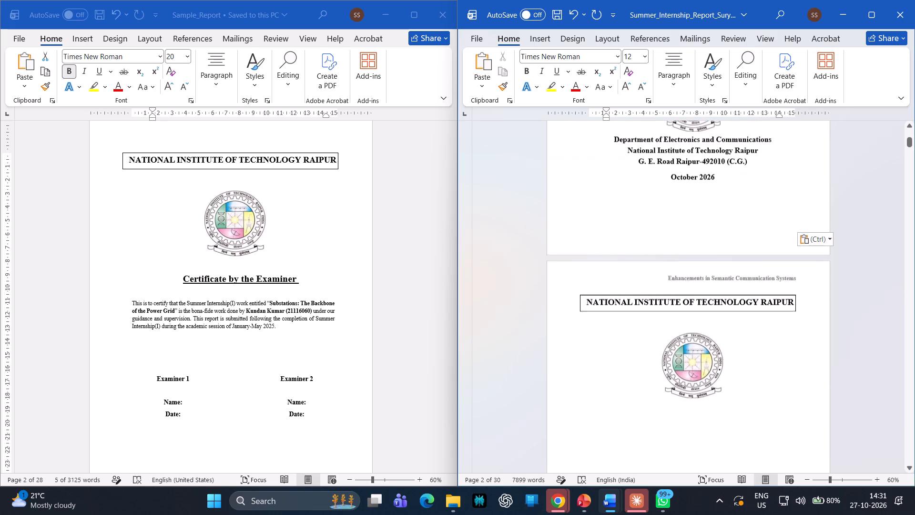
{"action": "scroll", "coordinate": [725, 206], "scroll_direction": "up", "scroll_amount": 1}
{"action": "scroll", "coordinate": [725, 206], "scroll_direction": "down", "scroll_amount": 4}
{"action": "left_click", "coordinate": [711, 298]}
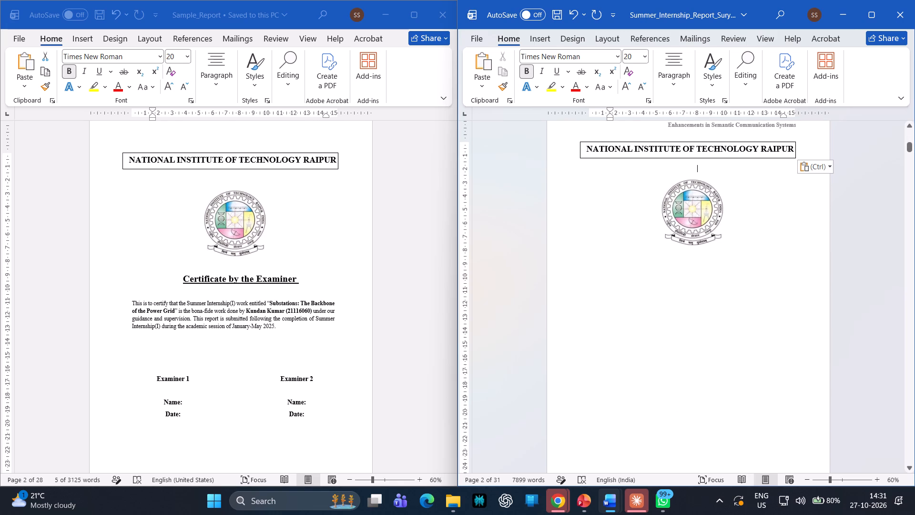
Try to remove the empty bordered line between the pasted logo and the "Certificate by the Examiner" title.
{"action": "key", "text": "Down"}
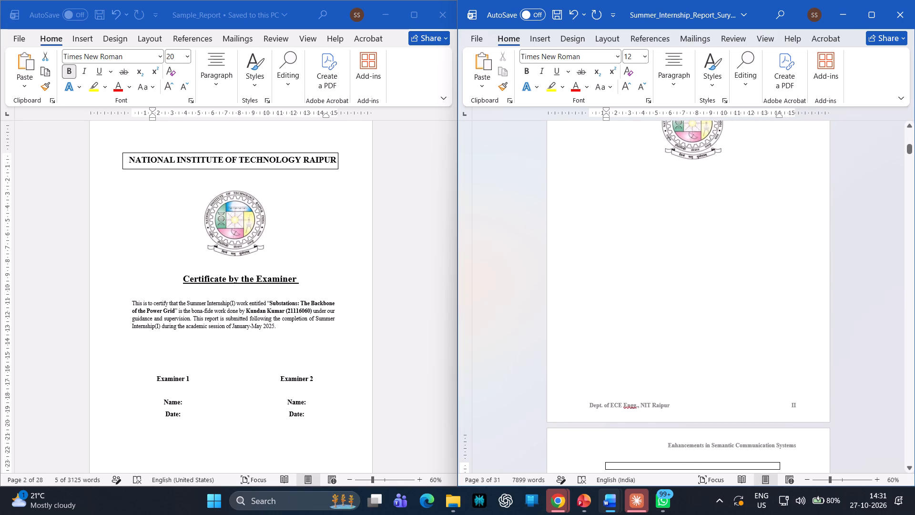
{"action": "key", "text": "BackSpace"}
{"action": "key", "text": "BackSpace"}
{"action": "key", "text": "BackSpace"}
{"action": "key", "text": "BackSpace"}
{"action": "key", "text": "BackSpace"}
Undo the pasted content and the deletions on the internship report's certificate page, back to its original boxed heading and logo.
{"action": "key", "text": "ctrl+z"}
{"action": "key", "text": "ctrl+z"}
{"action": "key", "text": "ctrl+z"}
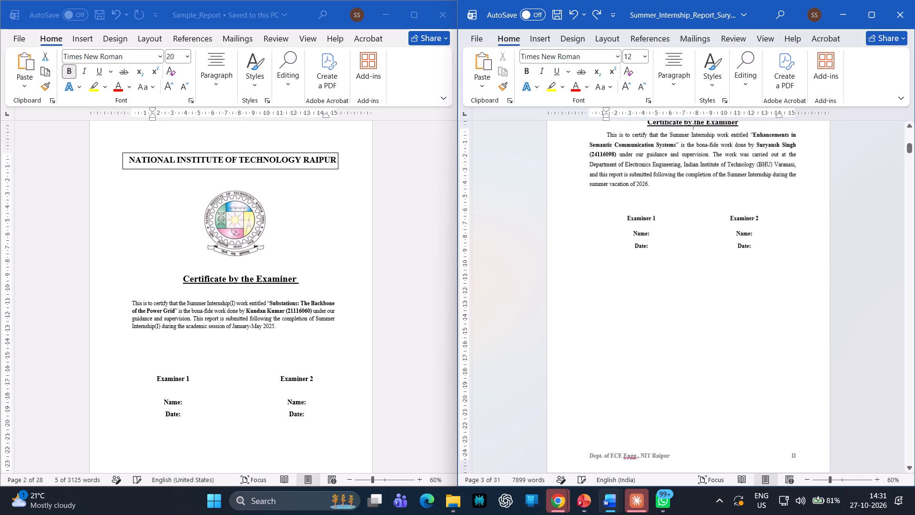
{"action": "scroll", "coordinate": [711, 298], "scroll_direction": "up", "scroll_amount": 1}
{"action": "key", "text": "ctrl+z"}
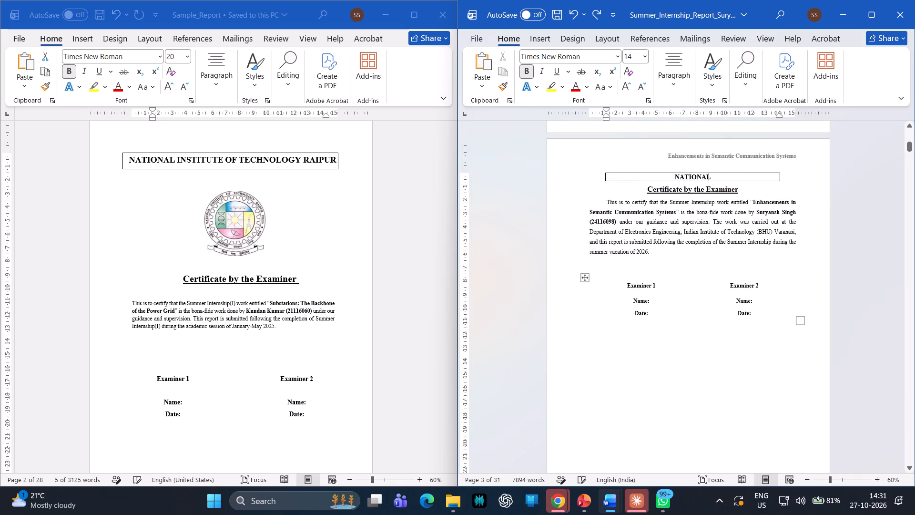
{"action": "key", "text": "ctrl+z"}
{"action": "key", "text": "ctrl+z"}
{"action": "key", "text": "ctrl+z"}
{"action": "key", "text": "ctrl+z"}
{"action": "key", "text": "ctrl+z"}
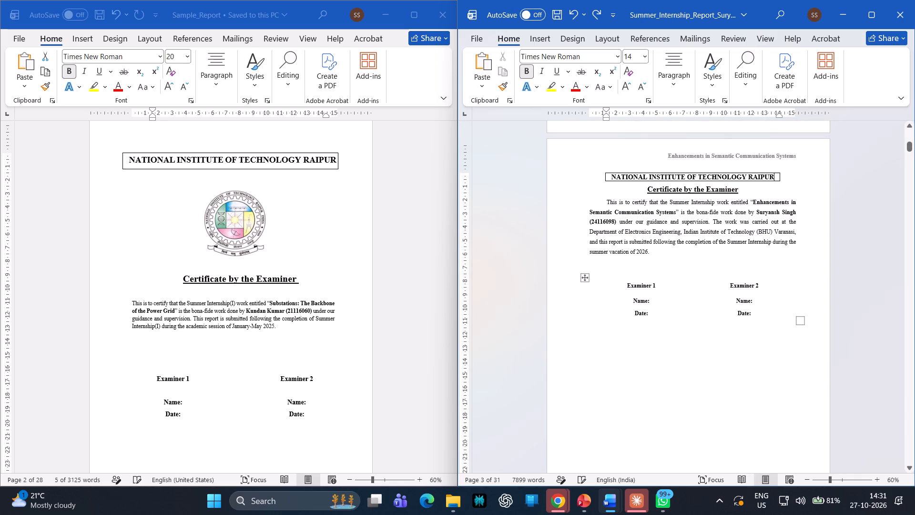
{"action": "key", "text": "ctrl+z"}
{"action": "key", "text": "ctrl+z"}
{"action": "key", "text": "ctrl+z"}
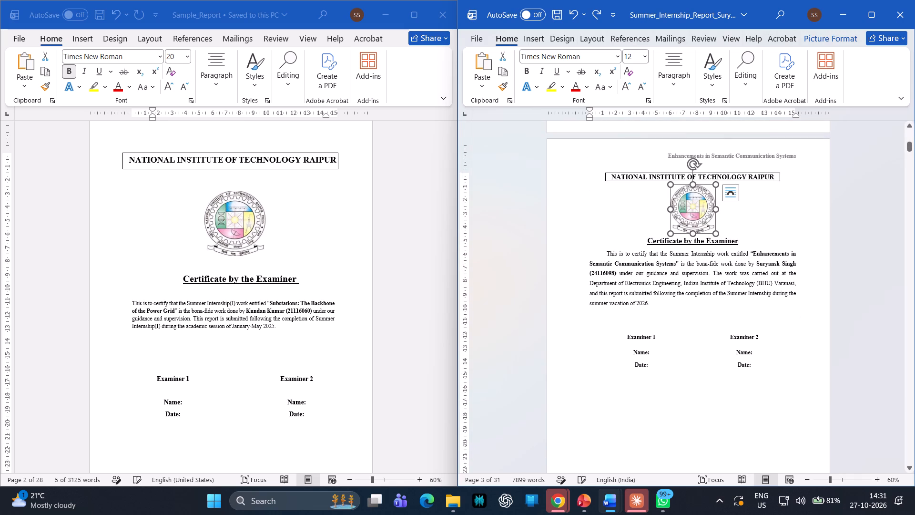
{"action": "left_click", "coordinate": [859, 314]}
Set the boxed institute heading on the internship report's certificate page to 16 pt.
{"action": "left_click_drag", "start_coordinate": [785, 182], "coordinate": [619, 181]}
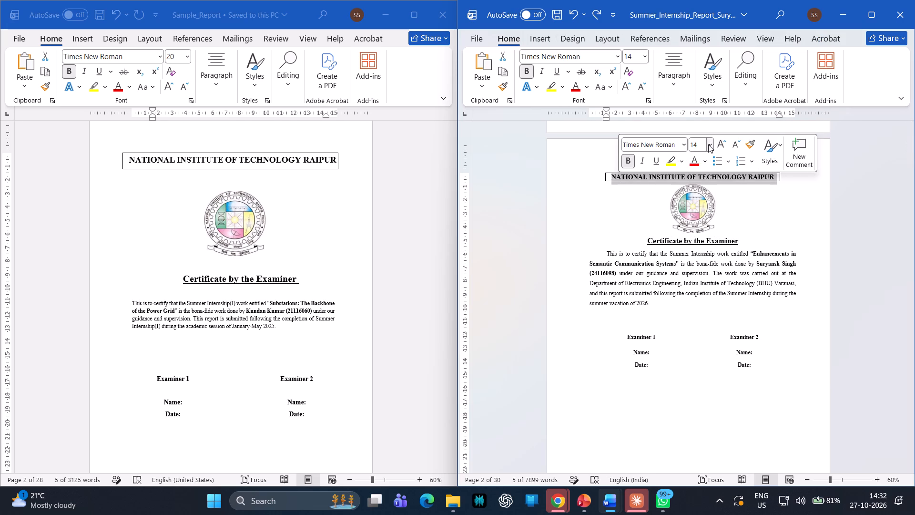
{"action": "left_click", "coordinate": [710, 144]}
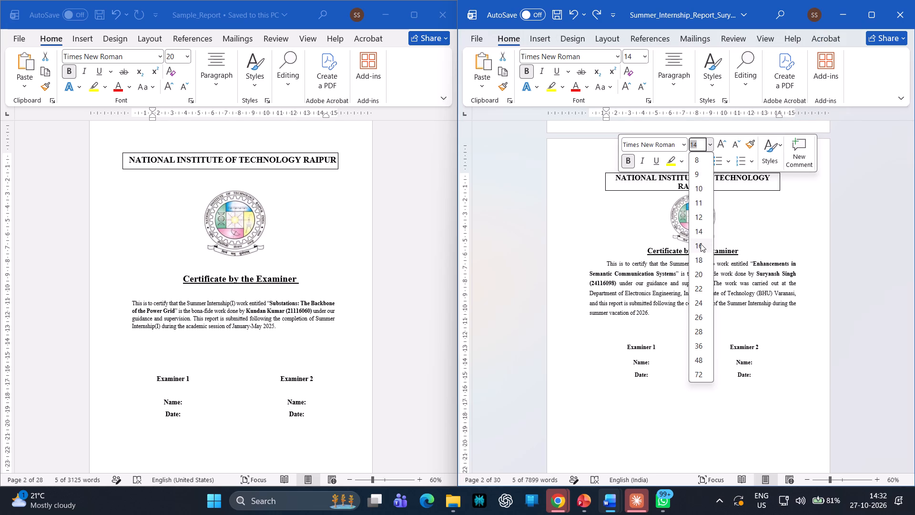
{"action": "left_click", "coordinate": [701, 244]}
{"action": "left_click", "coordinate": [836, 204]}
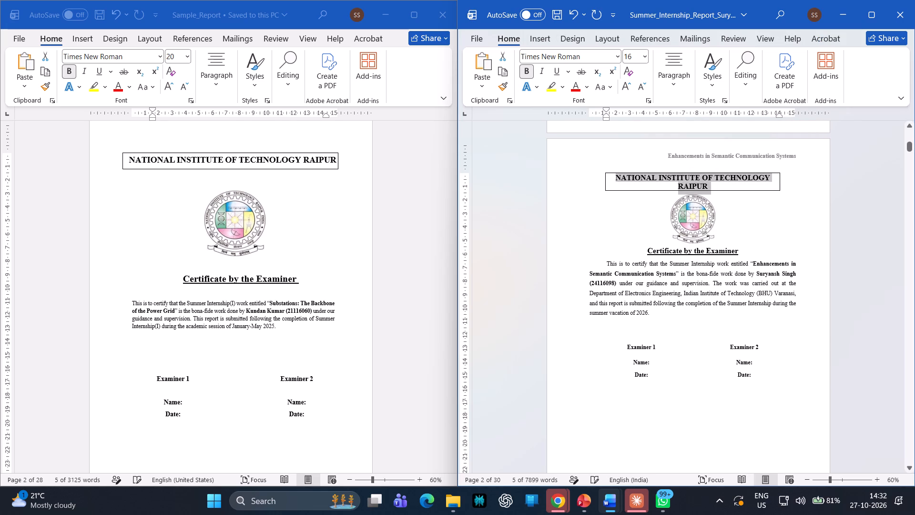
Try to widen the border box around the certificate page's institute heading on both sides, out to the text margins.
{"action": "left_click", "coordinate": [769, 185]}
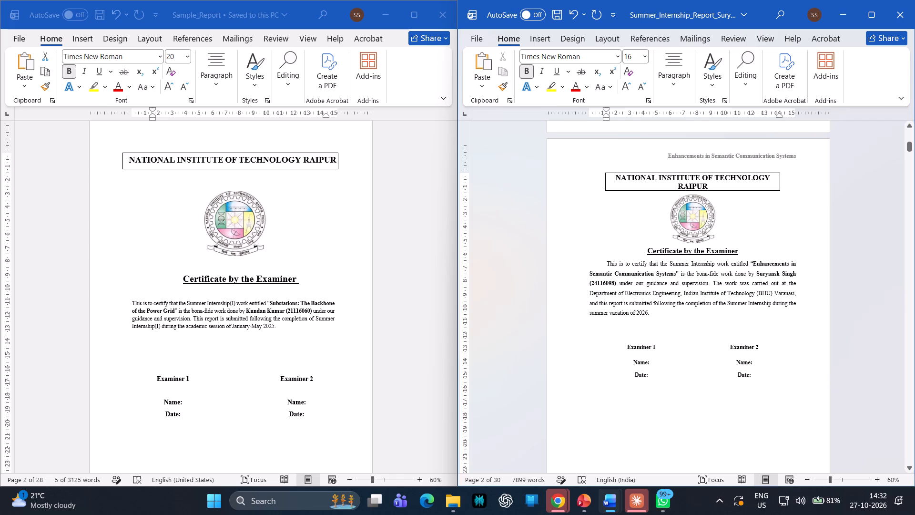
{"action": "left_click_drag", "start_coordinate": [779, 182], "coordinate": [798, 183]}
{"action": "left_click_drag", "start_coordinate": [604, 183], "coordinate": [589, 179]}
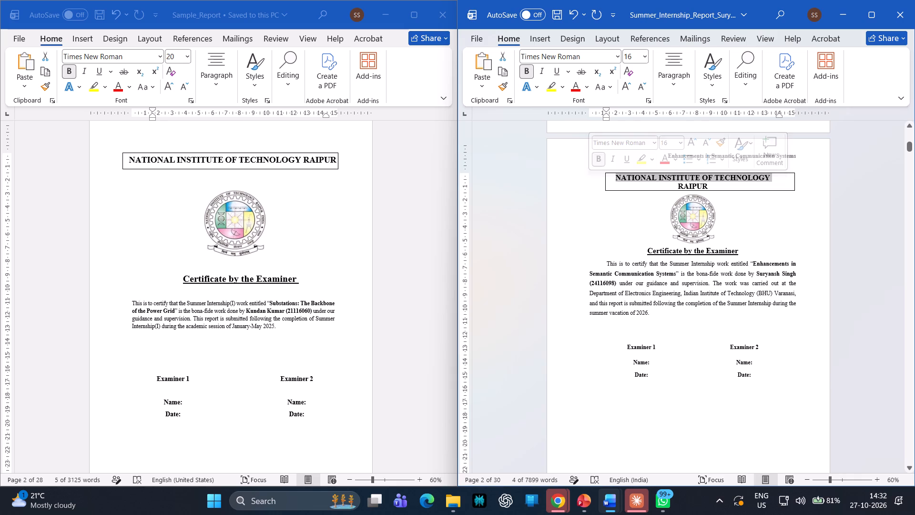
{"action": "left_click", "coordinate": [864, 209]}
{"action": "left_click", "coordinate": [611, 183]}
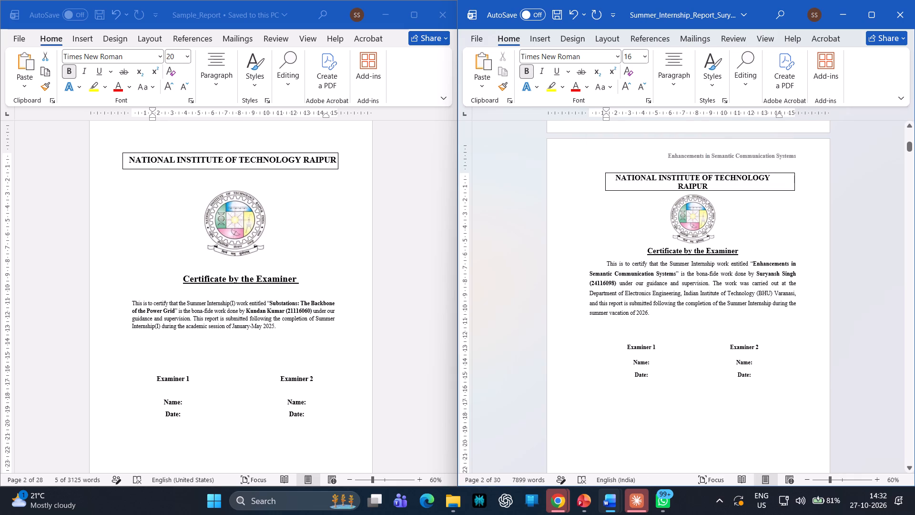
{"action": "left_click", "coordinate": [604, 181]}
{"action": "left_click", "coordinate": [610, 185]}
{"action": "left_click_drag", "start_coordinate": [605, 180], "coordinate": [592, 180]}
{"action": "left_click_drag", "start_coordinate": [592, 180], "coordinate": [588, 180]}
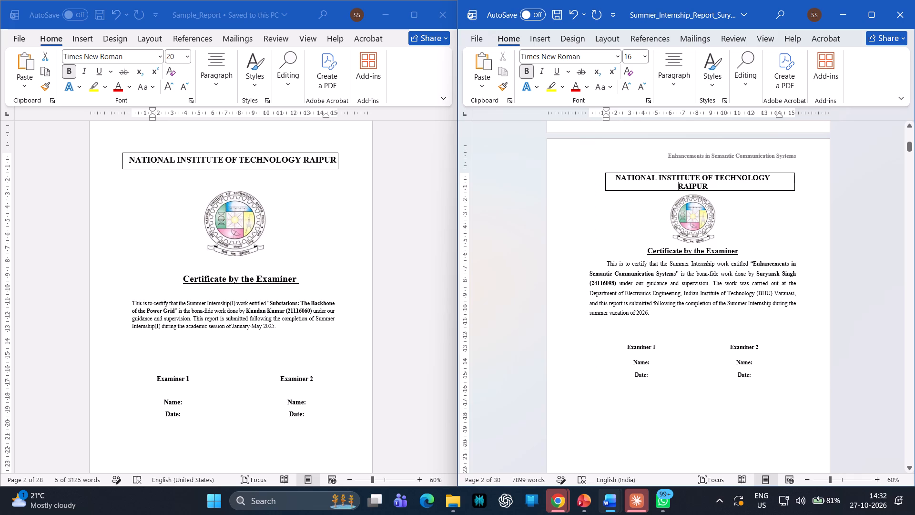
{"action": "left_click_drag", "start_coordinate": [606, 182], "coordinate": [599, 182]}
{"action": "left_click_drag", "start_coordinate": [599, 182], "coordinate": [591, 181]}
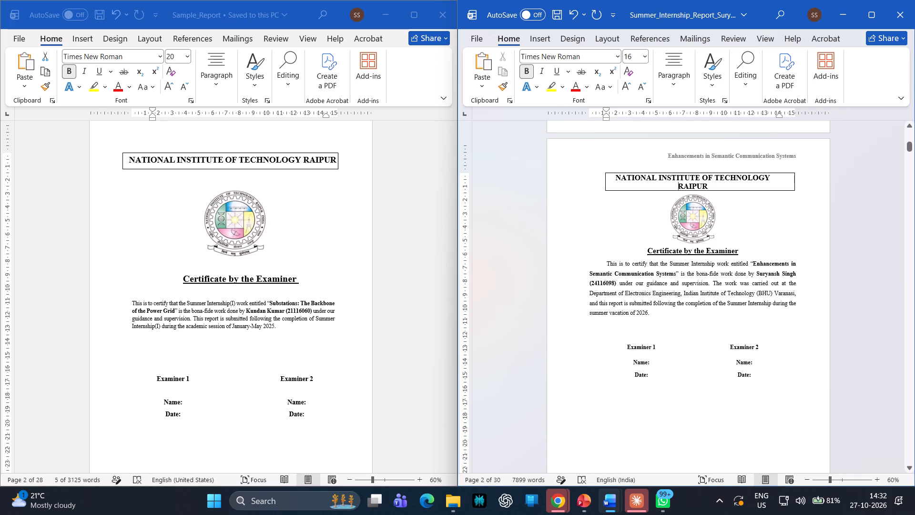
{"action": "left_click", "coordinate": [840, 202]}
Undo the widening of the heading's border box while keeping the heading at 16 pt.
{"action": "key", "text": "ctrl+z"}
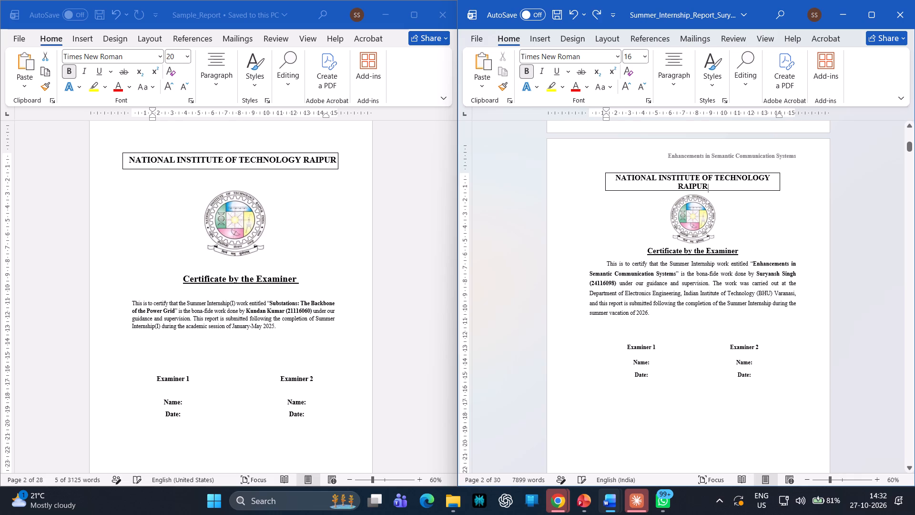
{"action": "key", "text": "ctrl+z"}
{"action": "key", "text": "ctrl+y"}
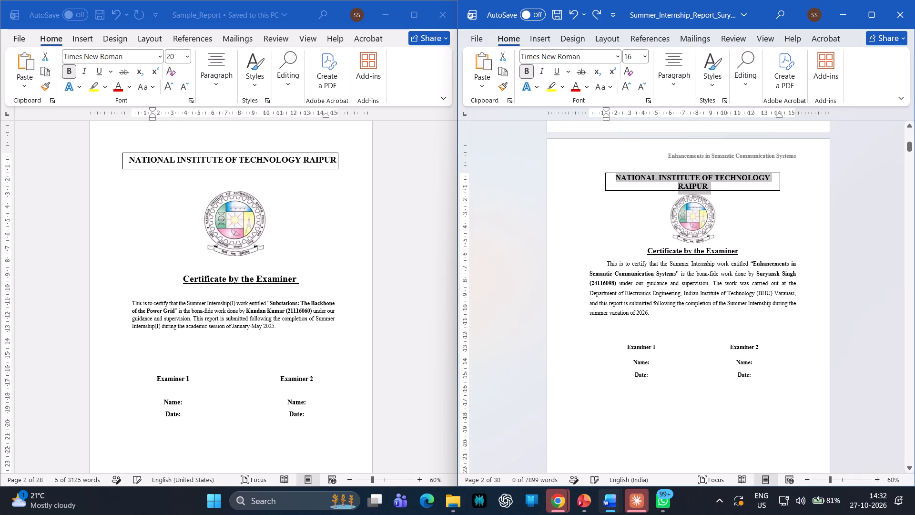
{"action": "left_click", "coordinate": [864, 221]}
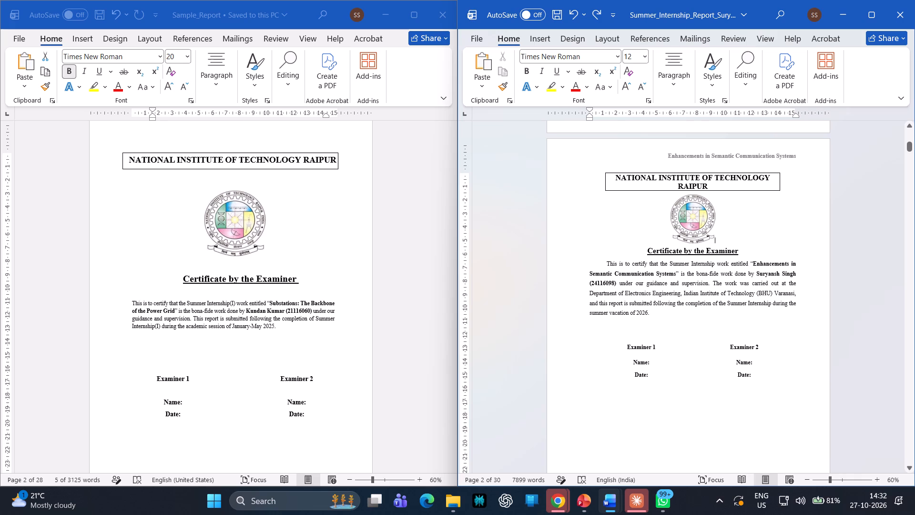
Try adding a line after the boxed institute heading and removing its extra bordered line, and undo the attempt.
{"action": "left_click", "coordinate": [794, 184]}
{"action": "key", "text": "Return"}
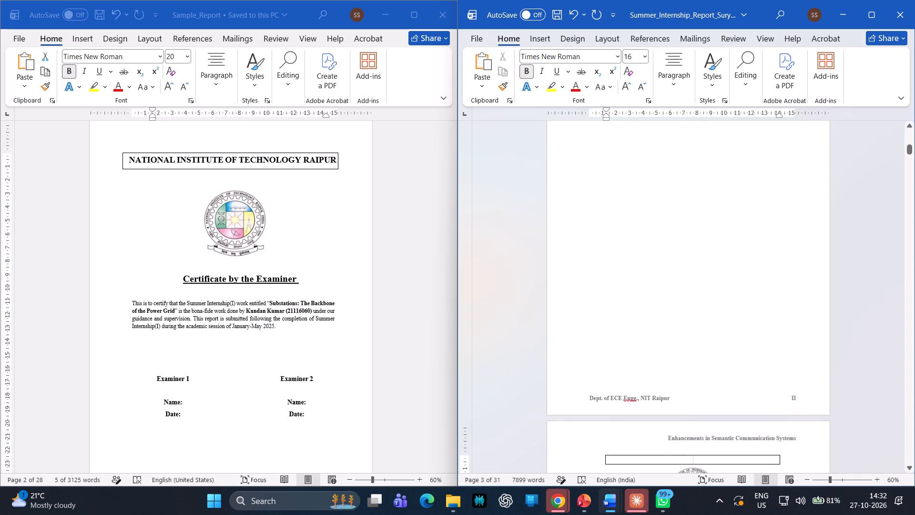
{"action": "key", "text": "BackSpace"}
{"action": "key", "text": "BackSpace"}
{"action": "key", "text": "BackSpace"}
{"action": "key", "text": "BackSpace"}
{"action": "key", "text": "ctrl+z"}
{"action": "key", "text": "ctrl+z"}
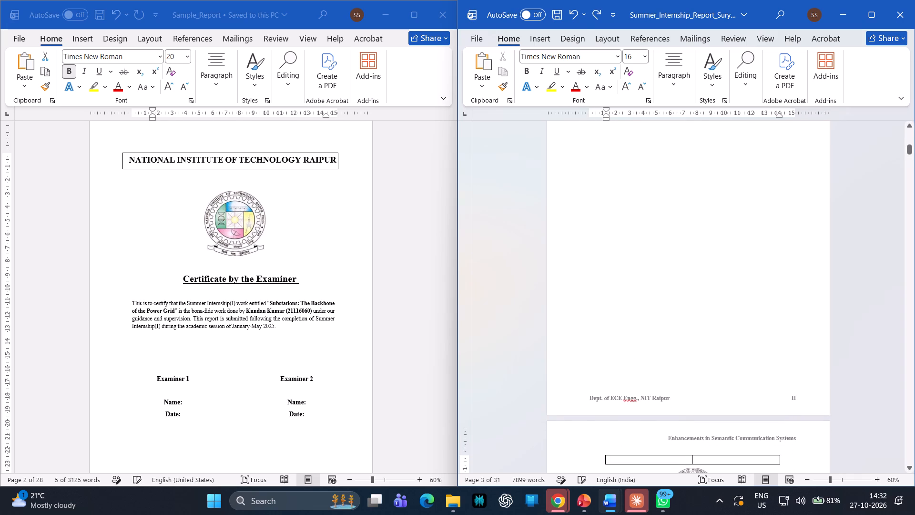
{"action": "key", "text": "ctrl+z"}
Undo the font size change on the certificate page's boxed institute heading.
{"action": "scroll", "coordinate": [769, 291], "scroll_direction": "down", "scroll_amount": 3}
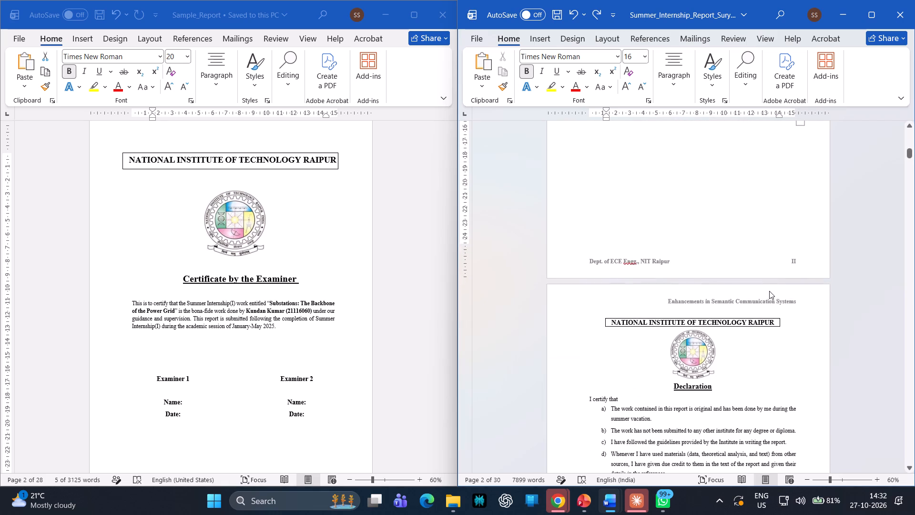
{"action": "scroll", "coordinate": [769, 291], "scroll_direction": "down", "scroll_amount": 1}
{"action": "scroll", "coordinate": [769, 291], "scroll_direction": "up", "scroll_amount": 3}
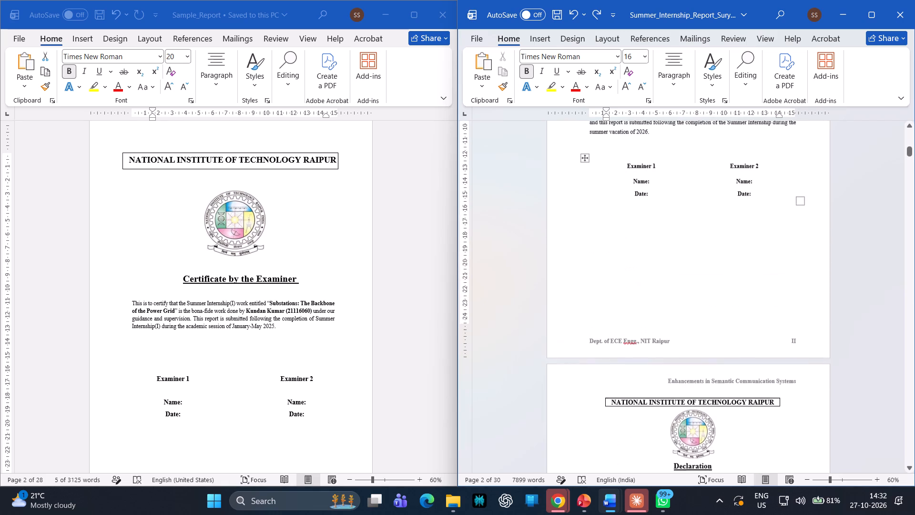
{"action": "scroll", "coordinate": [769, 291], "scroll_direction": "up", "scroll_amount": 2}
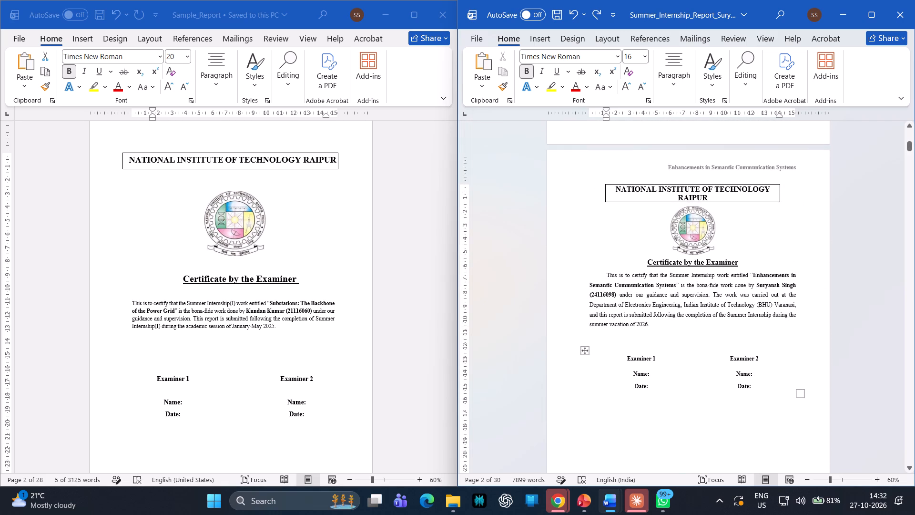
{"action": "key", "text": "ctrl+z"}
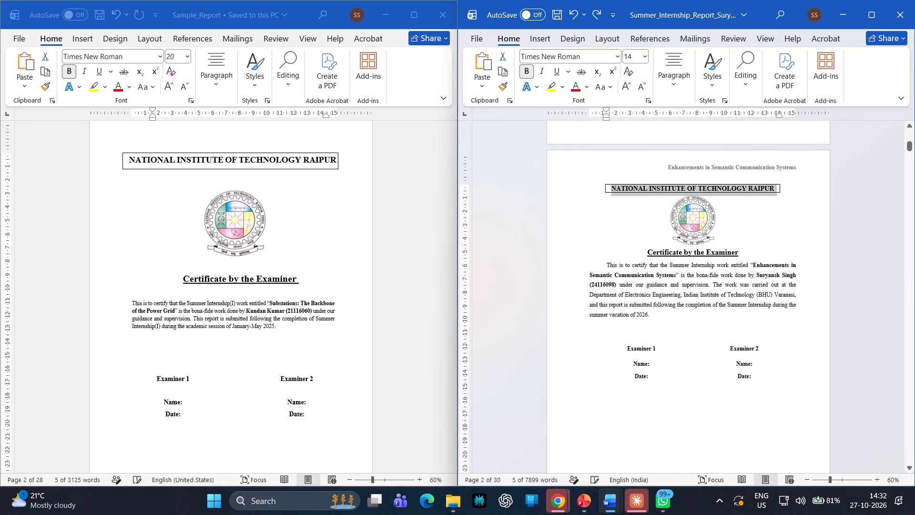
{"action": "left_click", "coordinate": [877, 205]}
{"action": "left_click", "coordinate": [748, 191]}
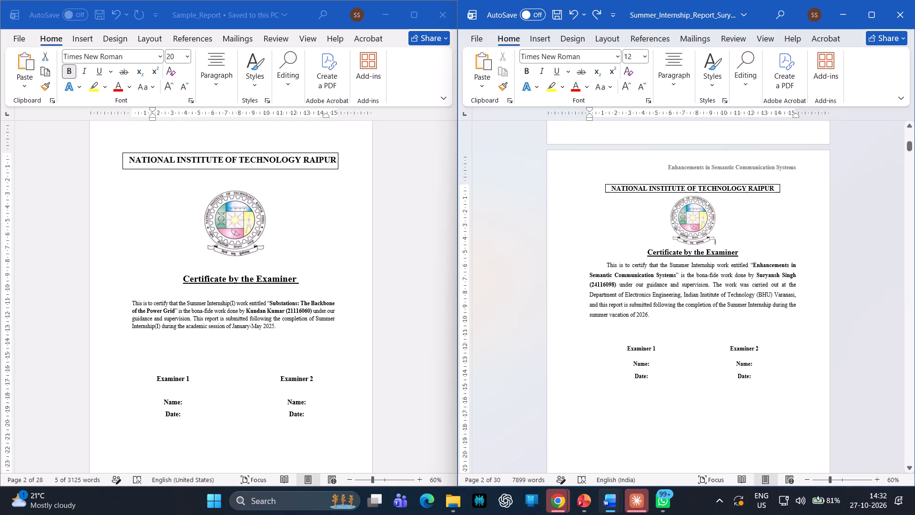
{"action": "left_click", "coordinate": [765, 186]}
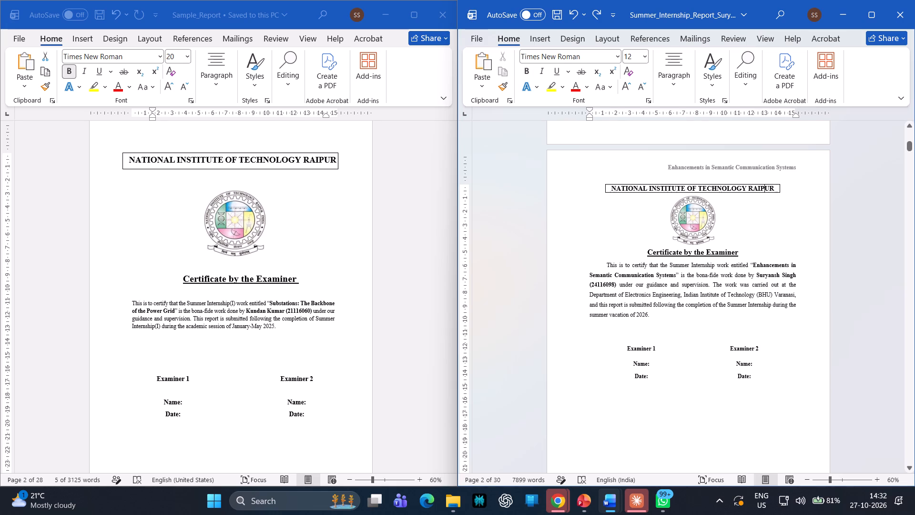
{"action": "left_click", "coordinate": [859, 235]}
Set the boxed institute heading above the logo on the certificate page to 16 pt.
{"action": "left_click_drag", "start_coordinate": [778, 190], "coordinate": [624, 194]}
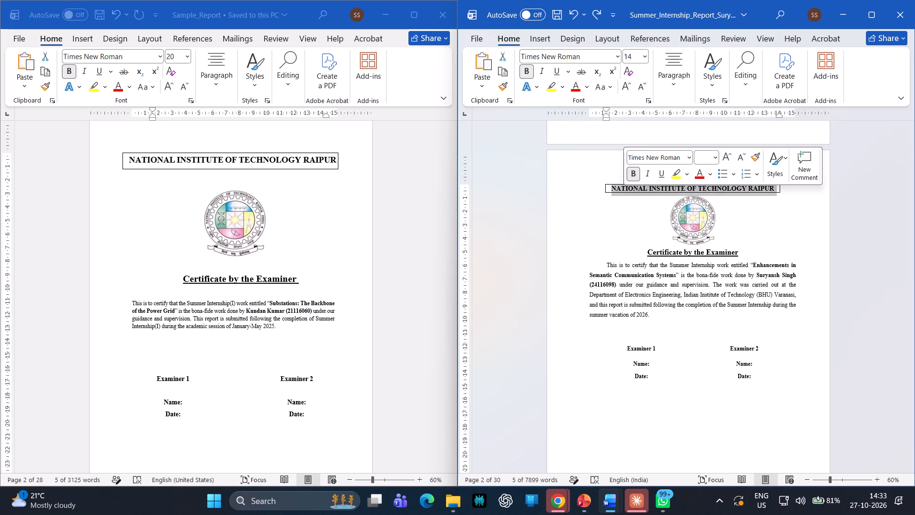
{"action": "left_click", "coordinate": [716, 157]}
{"action": "left_click", "coordinate": [706, 259]}
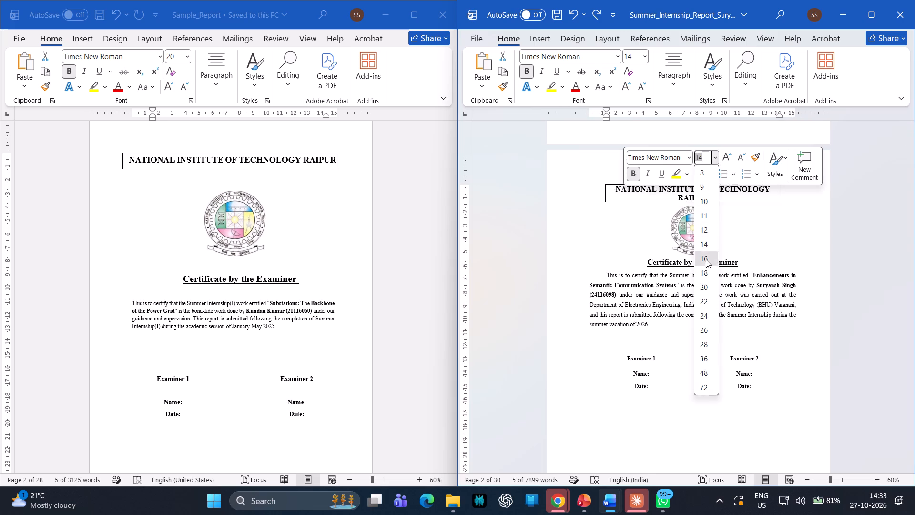
{"action": "left_click", "coordinate": [849, 234]}
Add a blank line above the Examiner 1 and Examiner 2 table on the internship report's certificate page.
{"action": "scroll", "coordinate": [815, 302], "scroll_direction": "down", "scroll_amount": 1}
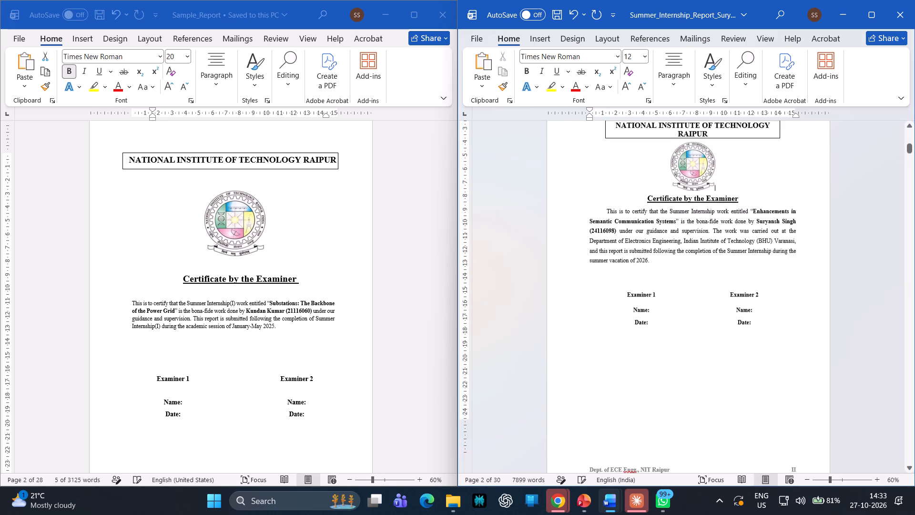
{"action": "scroll", "coordinate": [815, 302], "scroll_direction": "down", "scroll_amount": 1}
{"action": "left_click", "coordinate": [744, 378]}
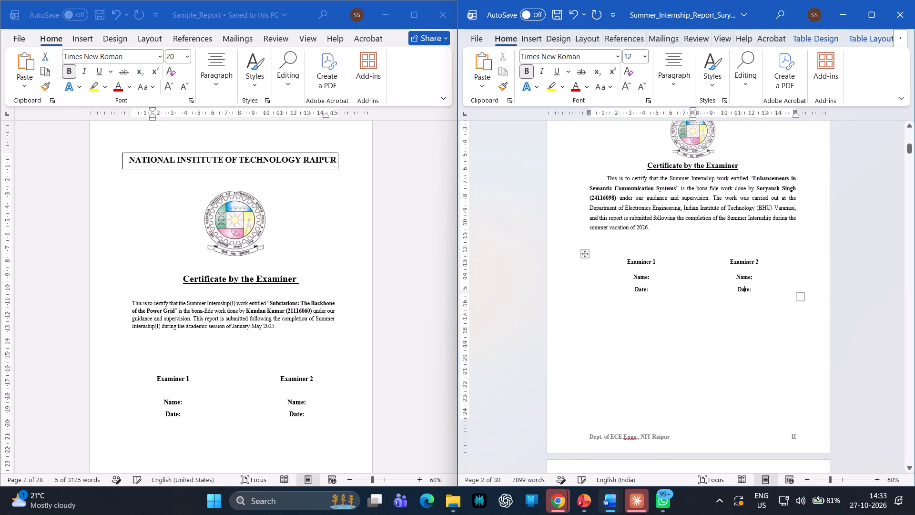
{"action": "left_click", "coordinate": [699, 401]}
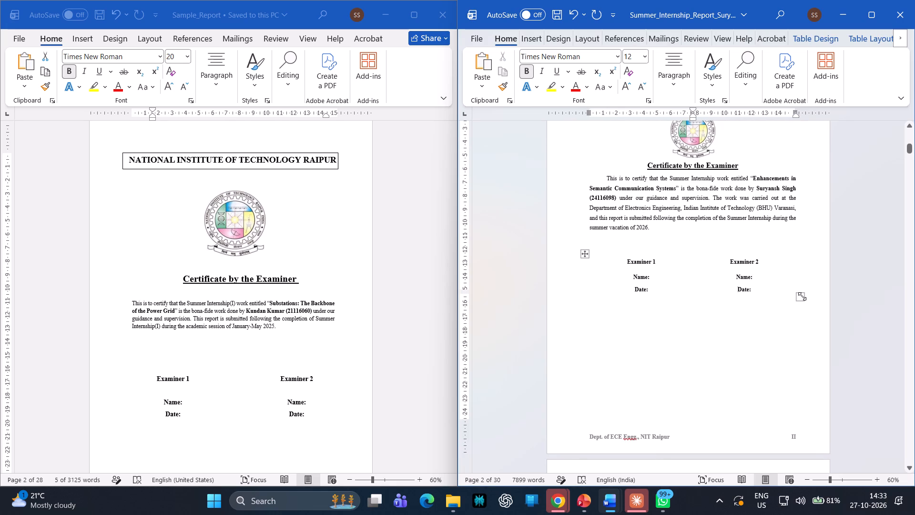
{"action": "left_click", "coordinate": [802, 296]}
{"action": "left_click", "coordinate": [846, 252]}
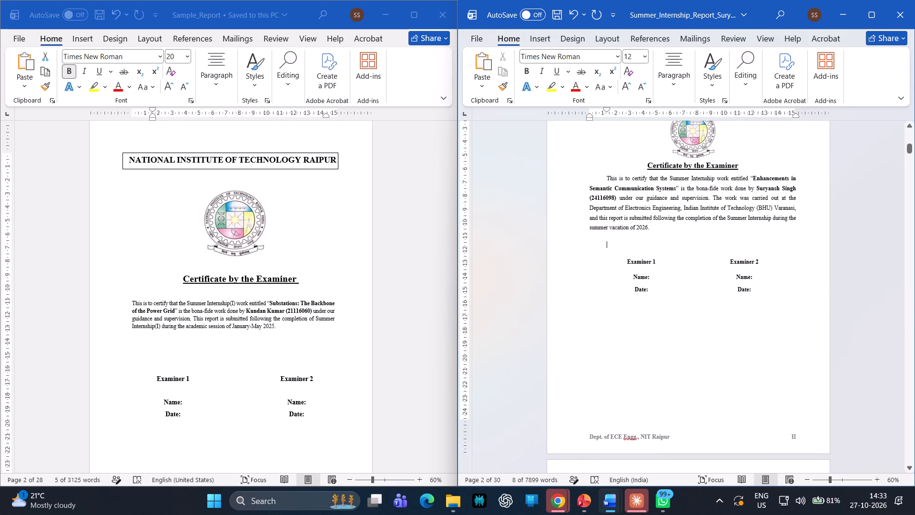
{"action": "key", "text": "Return"}
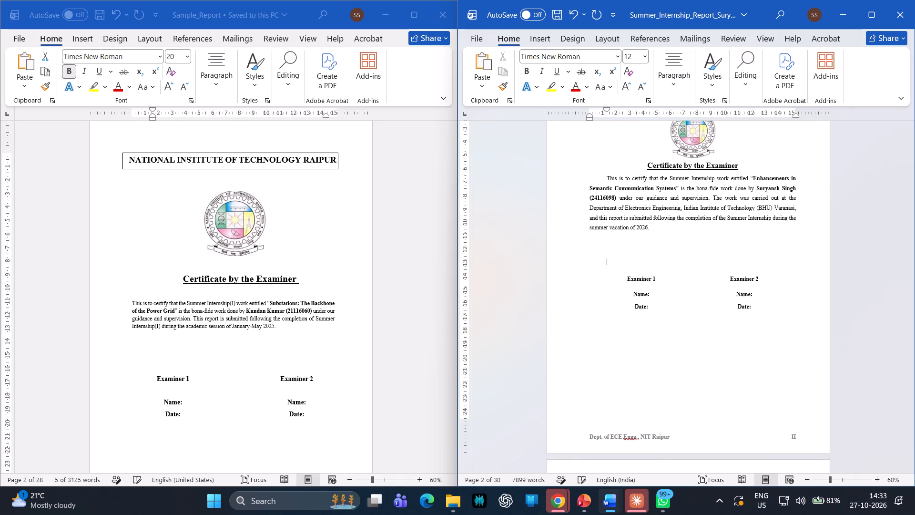
Add a blank line above and a blank line below the "Certificate by the Examiner" heading in the internship report.
{"action": "left_click", "coordinate": [736, 152]}
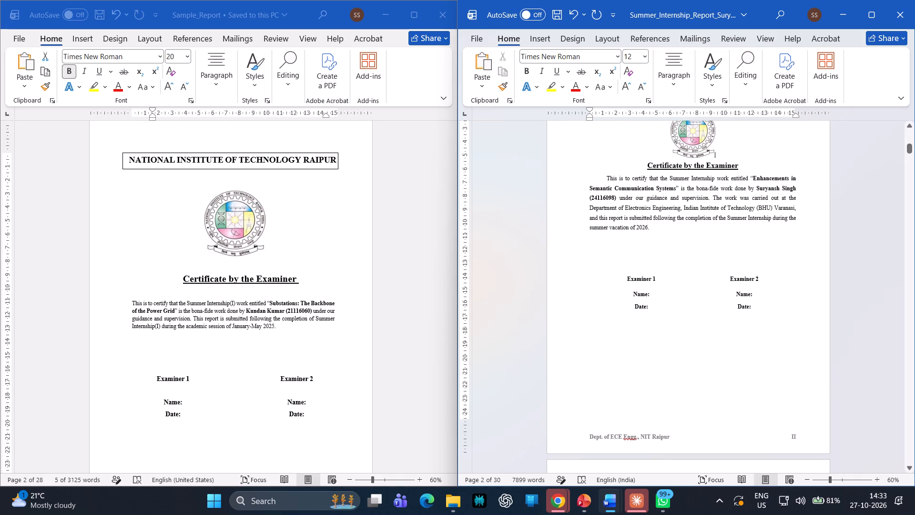
{"action": "key", "text": "Return"}
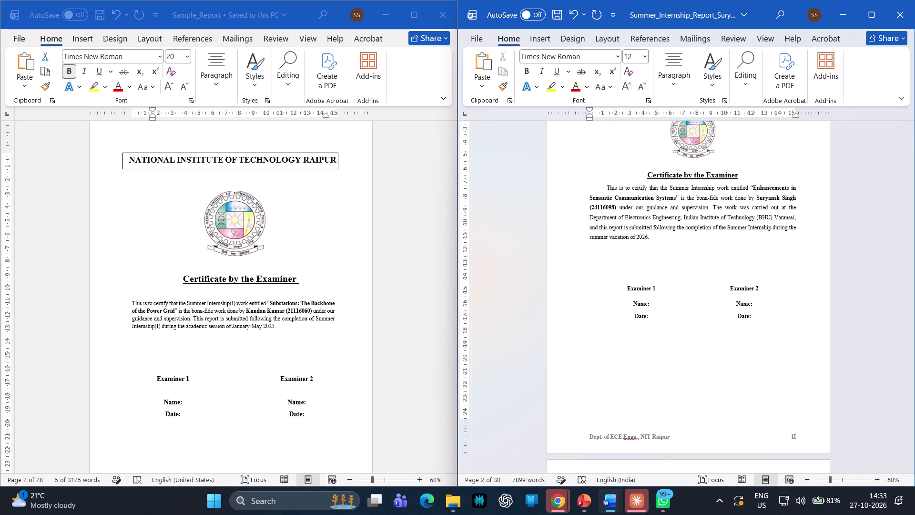
{"action": "key", "text": "Right"}
{"action": "key", "text": "ctrl+Right"}
{"action": "key", "text": "ctrl+Right"}
{"action": "key", "text": "ctrl+Right"}
{"action": "key", "text": "ctrl+Right"}
{"action": "key", "text": "Return"}
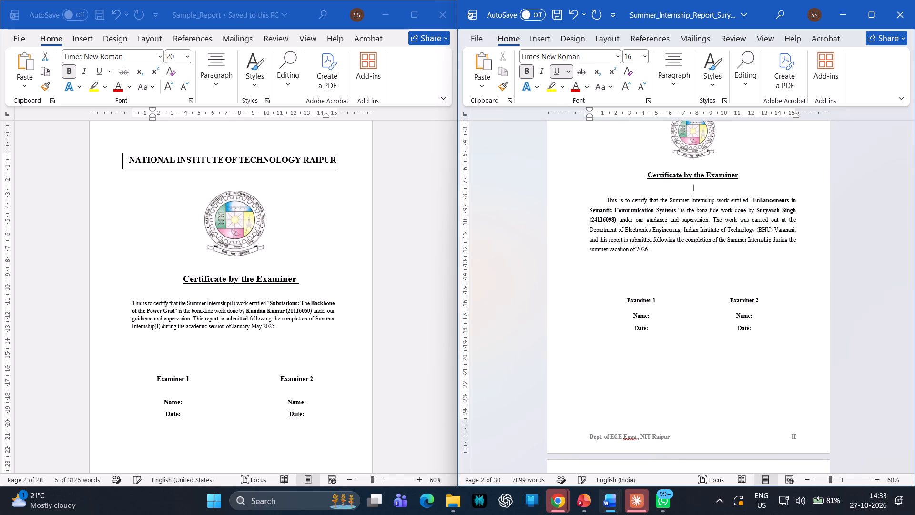
Enlarge the institute logo on the internship report's certificate page slightly, keeping its proportions.
{"action": "scroll", "coordinate": [736, 152], "scroll_direction": "up", "scroll_amount": 2}
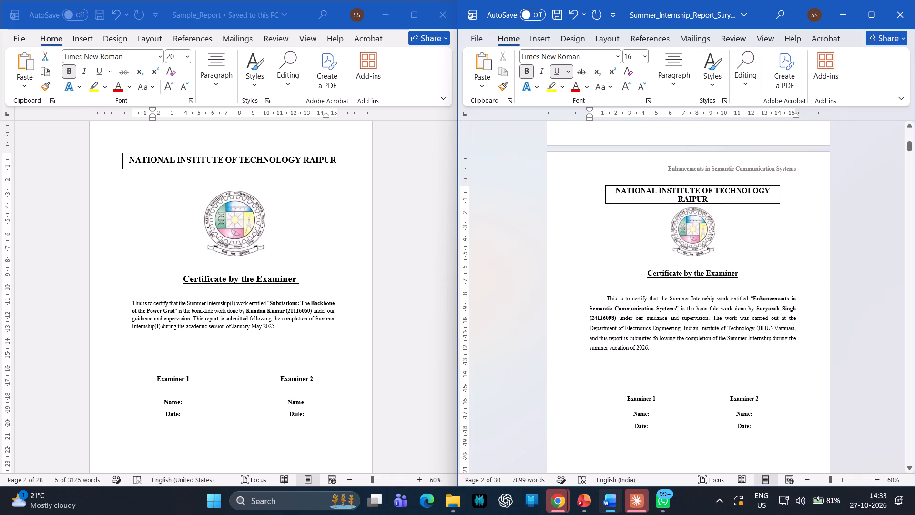
{"action": "left_click", "coordinate": [705, 228]}
{"action": "left_click_drag", "start_coordinate": [715, 258], "coordinate": [721, 265]}
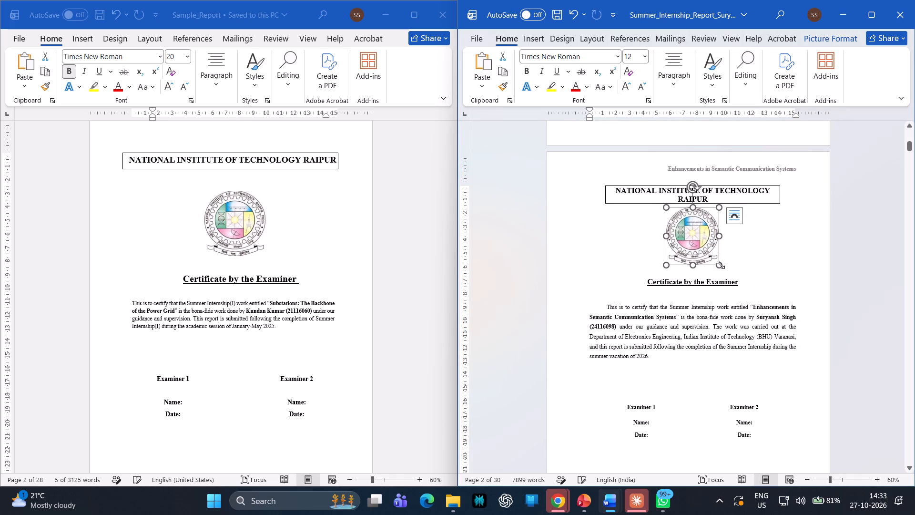
{"action": "left_click", "coordinate": [851, 252]}
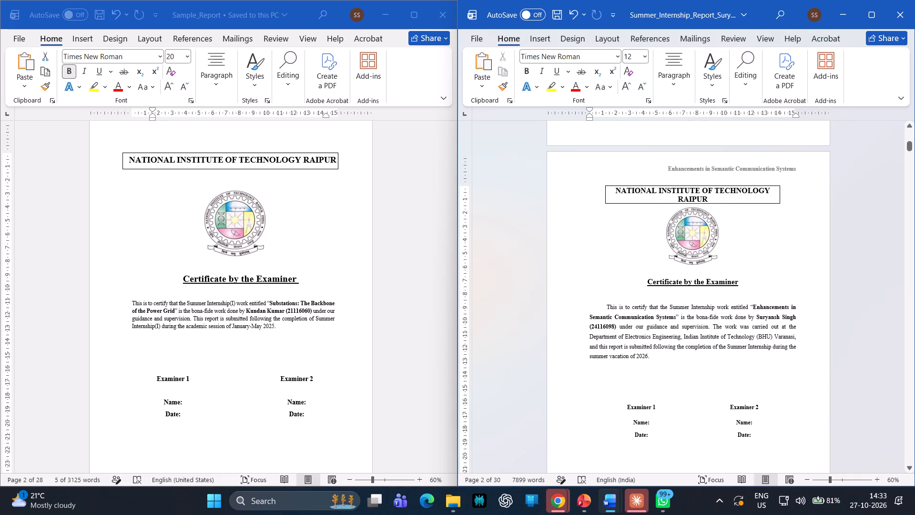
Add a blank line between the boxed institute heading and the logo on the internship report's certificate page.
{"action": "left_click", "coordinate": [795, 197]}
{"action": "left_click", "coordinate": [702, 231]}
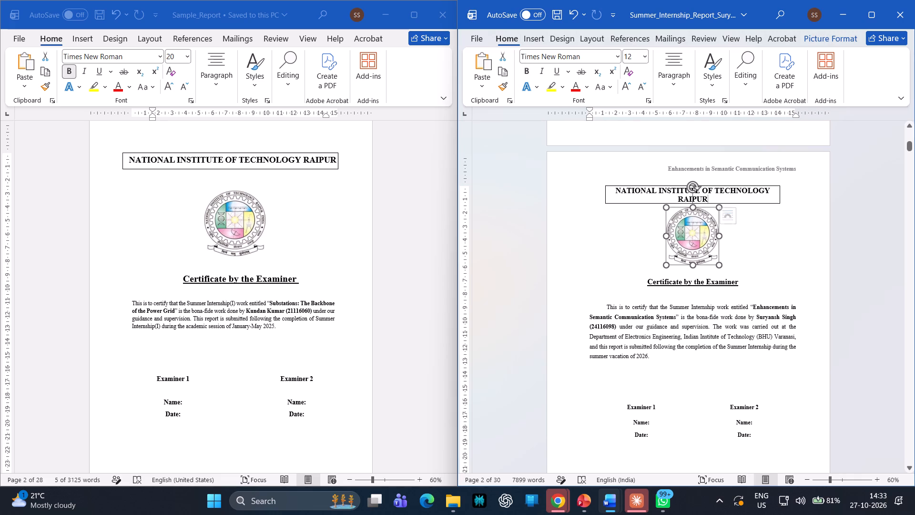
{"action": "left_click", "coordinate": [648, 259]}
{"action": "key", "text": "Return"}
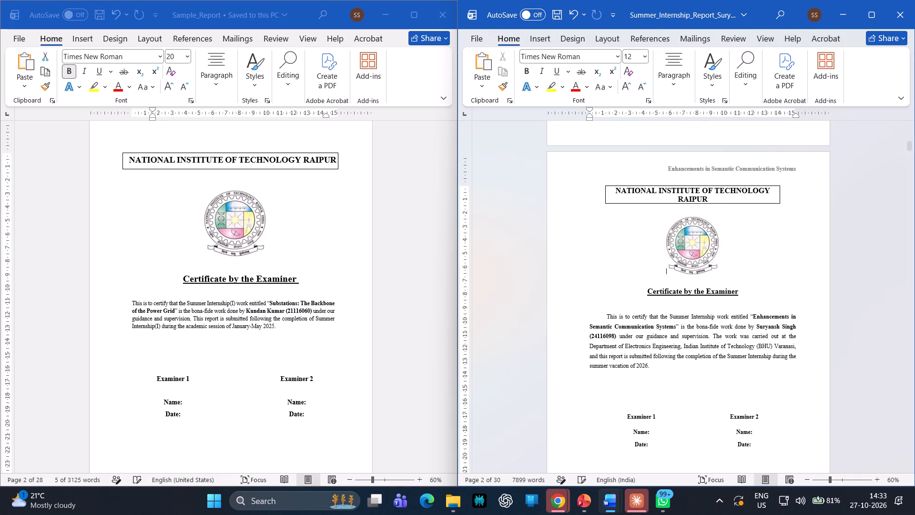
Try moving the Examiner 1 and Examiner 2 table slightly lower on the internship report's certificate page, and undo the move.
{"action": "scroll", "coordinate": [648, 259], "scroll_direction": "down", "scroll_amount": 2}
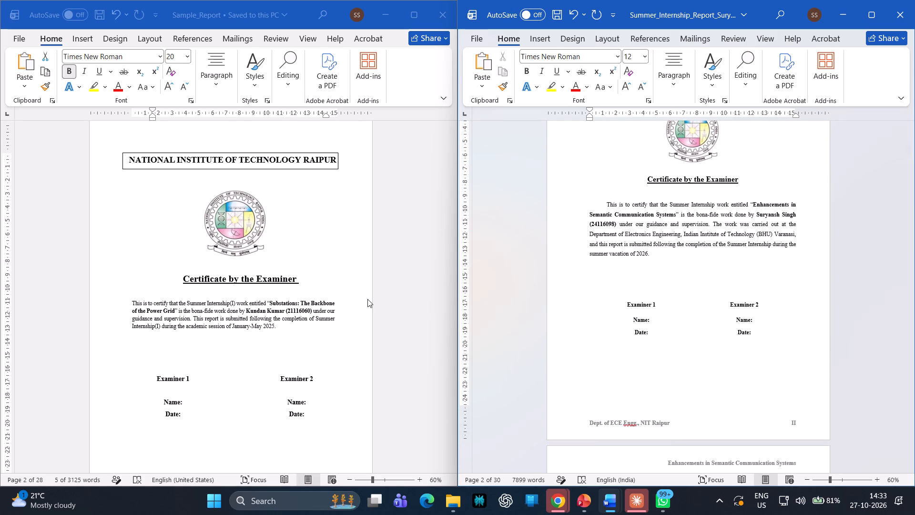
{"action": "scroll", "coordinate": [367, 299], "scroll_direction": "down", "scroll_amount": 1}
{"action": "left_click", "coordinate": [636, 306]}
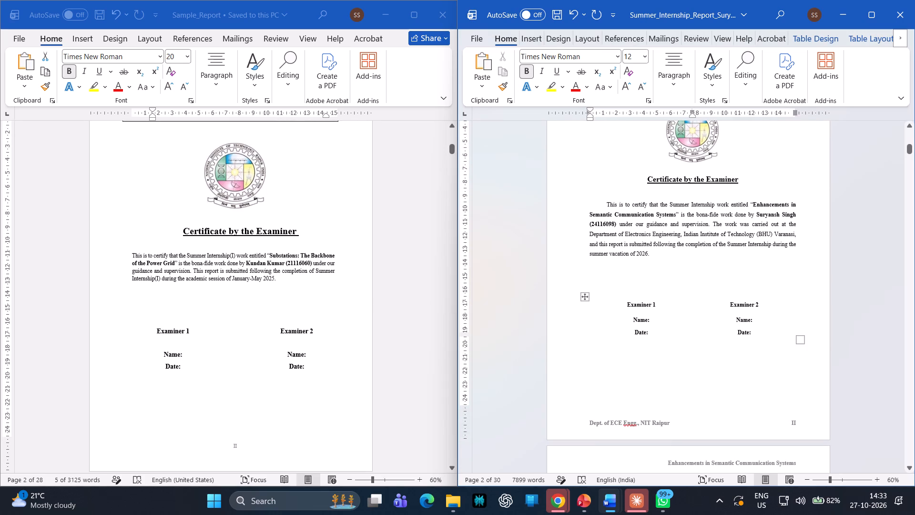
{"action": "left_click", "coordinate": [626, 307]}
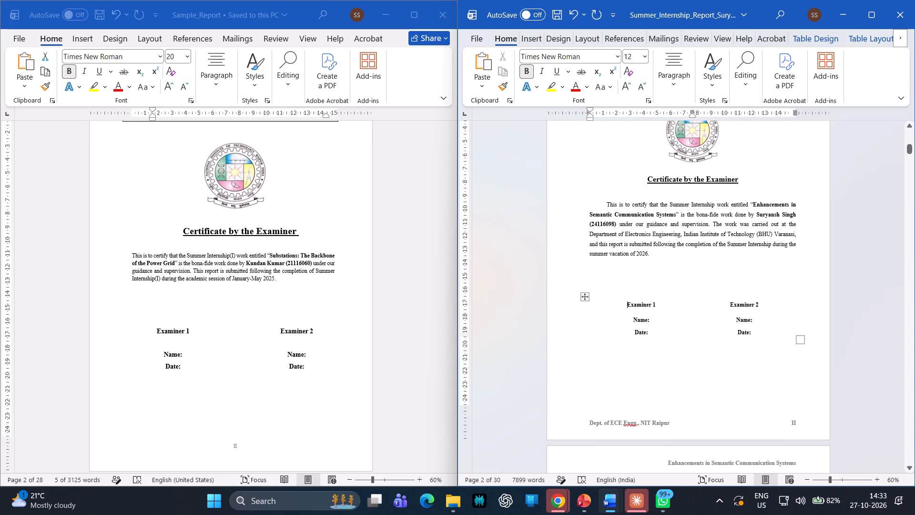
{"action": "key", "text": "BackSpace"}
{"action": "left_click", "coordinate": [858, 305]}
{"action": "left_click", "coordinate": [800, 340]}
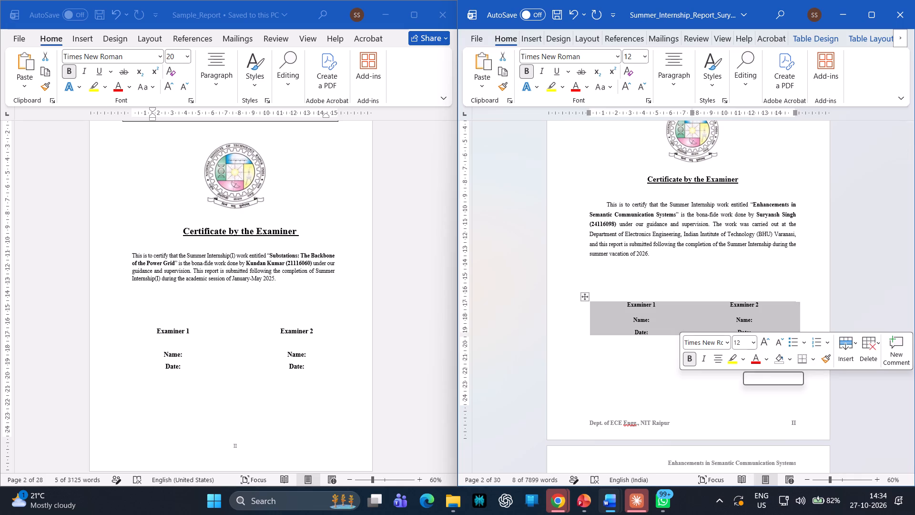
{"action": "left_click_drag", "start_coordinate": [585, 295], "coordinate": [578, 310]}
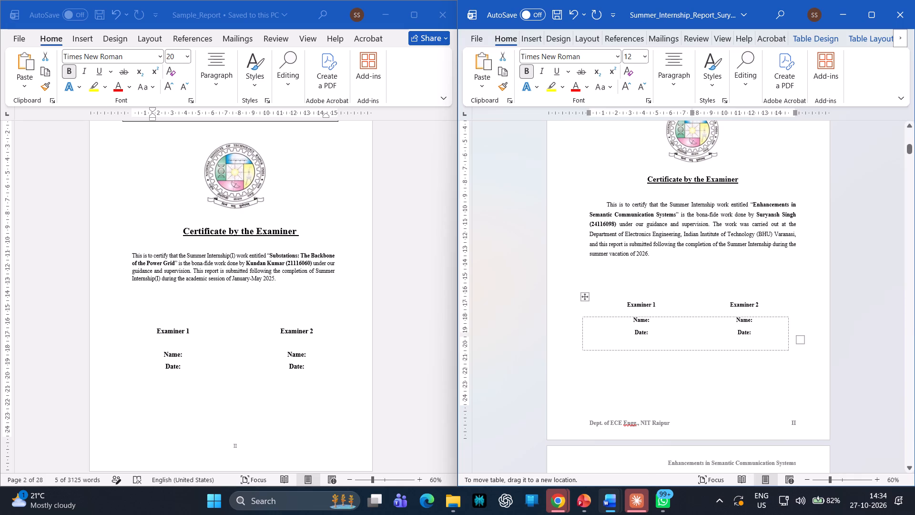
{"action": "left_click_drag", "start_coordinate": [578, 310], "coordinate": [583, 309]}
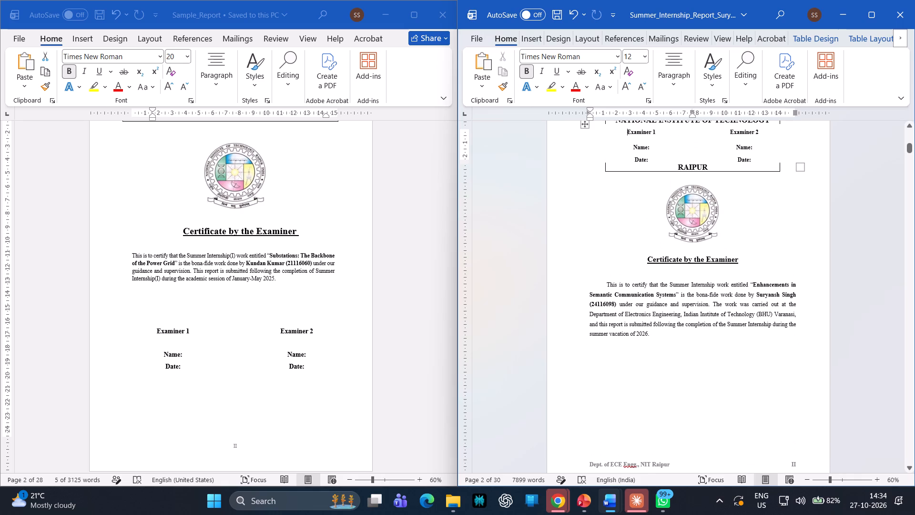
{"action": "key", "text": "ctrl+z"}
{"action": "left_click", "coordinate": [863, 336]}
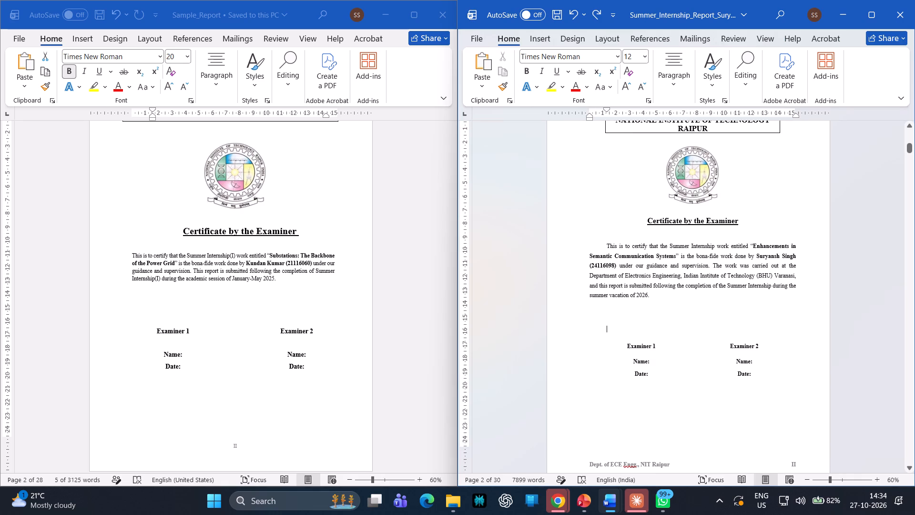
Clear all text from the Examiner 1 and Examiner 2 table on the internship report's certificate page.
{"action": "left_click", "coordinate": [739, 367]}
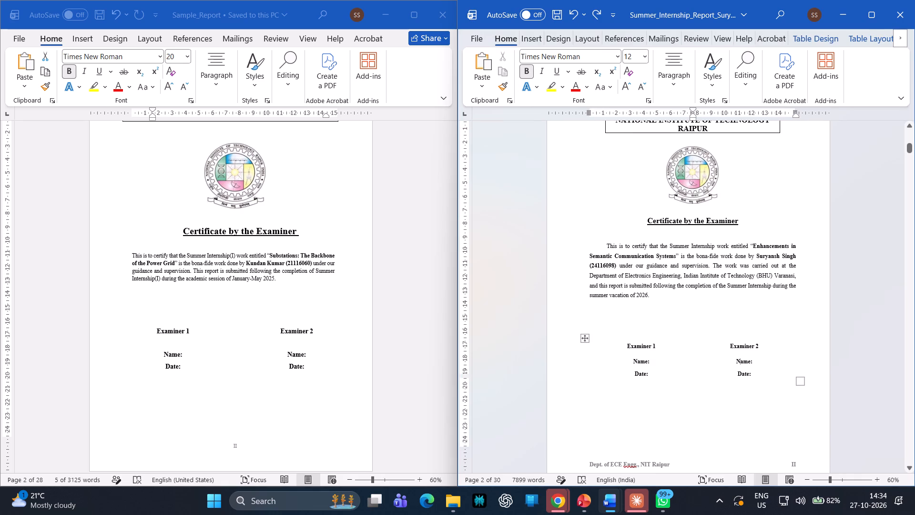
{"action": "left_click", "coordinate": [797, 382]}
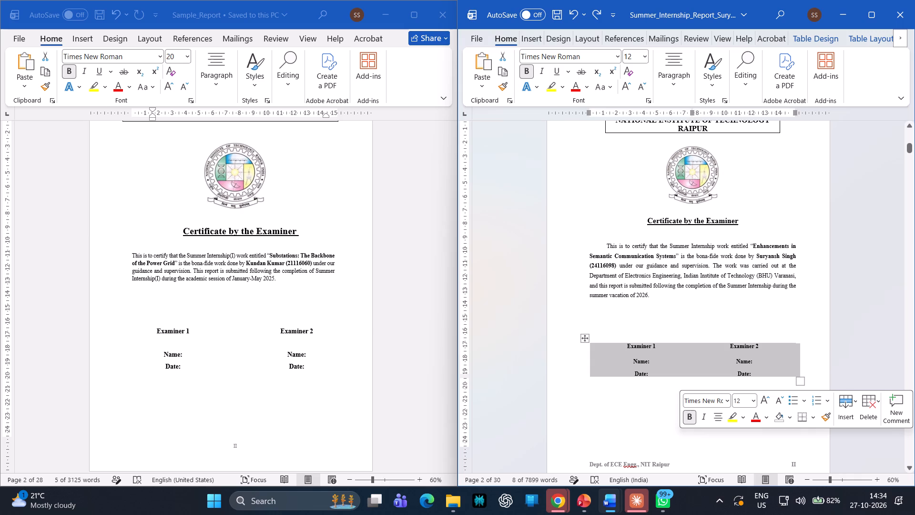
{"action": "key", "text": "Delete"}
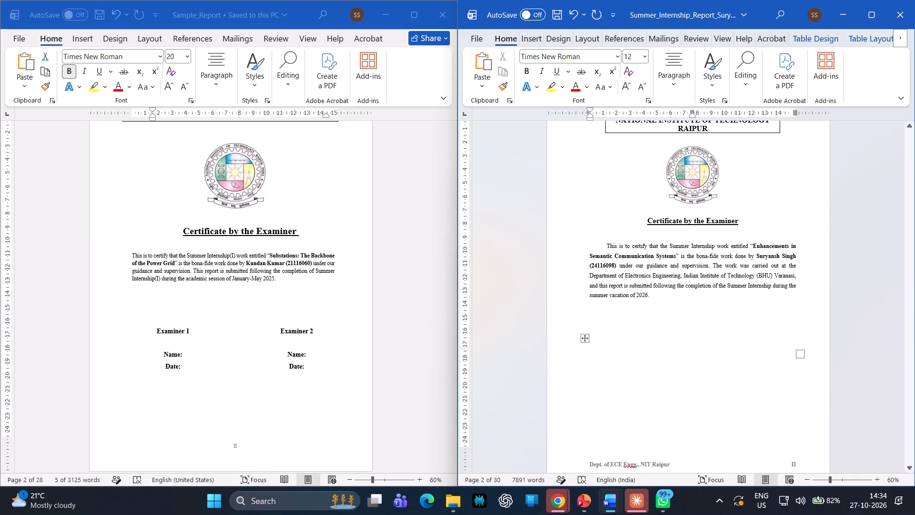
{"action": "left_click", "coordinate": [584, 339]}
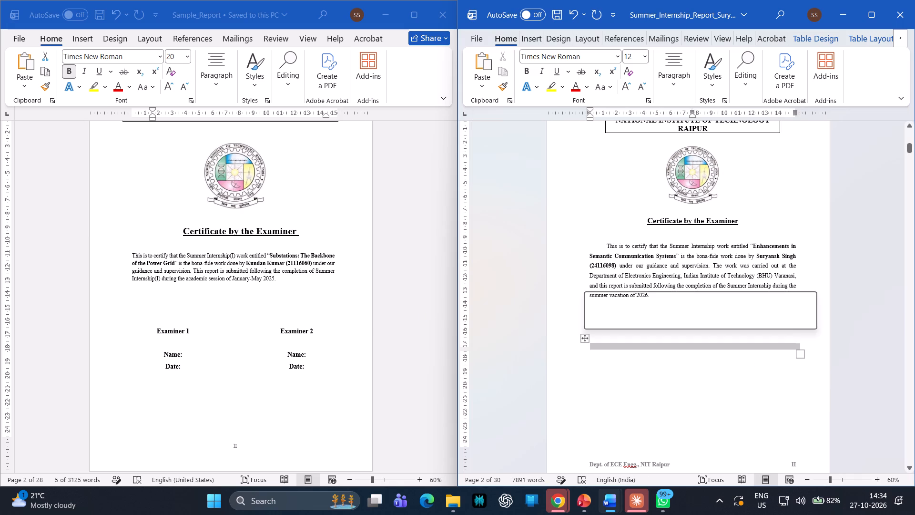
{"action": "key", "text": "Delete"}
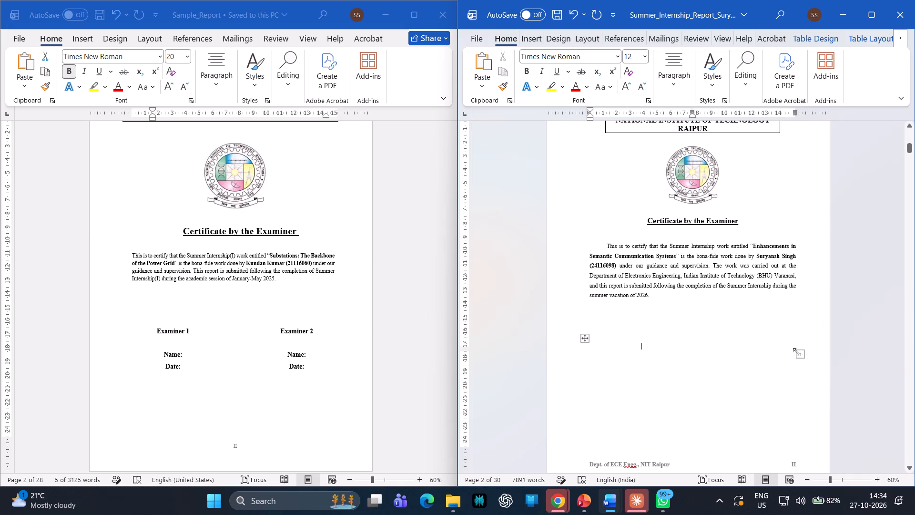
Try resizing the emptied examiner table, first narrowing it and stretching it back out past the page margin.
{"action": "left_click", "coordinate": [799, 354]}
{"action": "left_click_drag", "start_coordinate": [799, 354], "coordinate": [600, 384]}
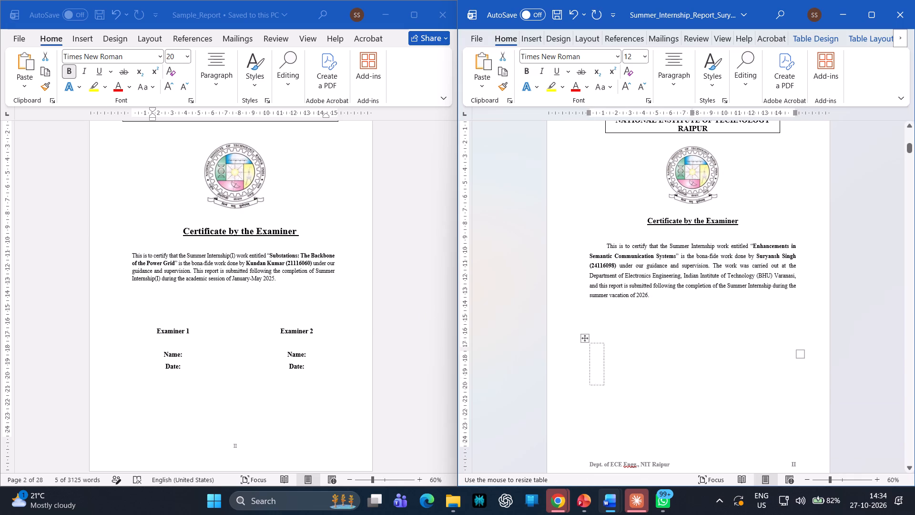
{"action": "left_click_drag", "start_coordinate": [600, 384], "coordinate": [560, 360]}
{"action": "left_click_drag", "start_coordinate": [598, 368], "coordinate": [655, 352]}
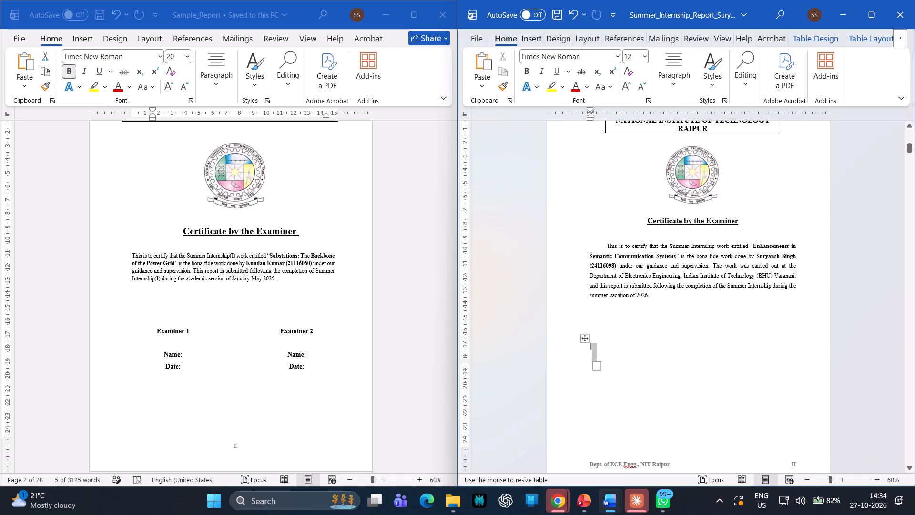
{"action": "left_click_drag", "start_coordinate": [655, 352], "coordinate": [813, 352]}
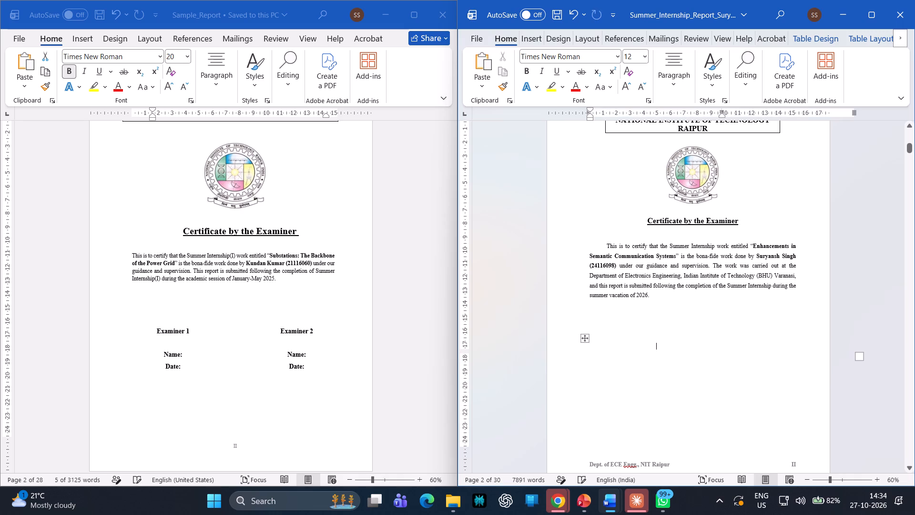
Delete the emptied examiner table from the certificate page using the Delete entire row option.
{"action": "left_click", "coordinate": [864, 357]}
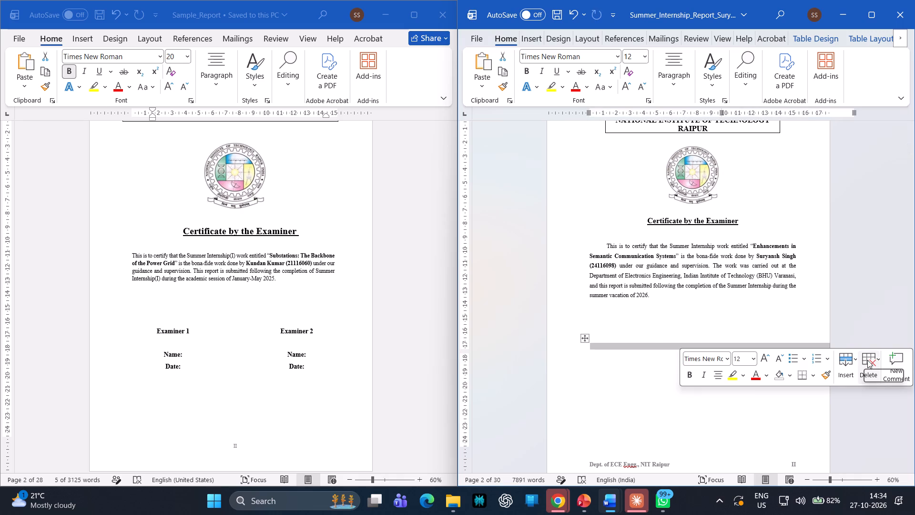
{"action": "left_click", "coordinate": [868, 361]}
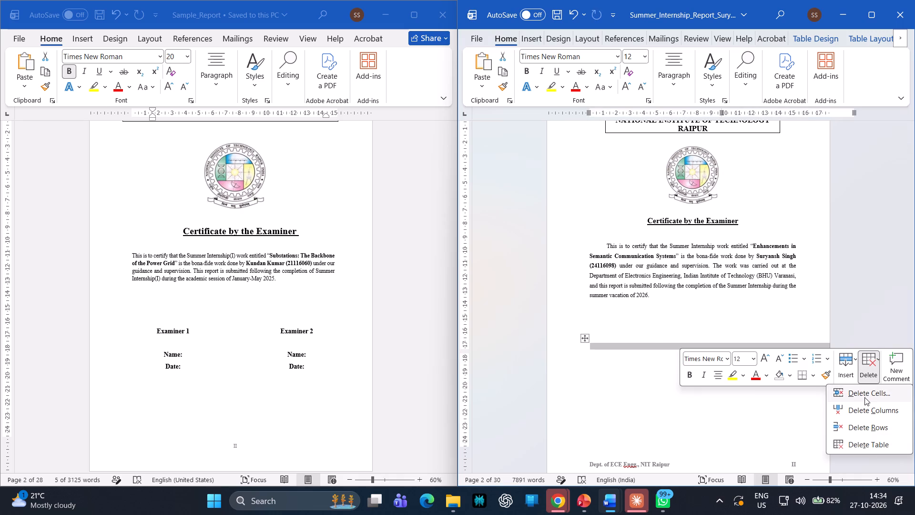
{"action": "left_click", "coordinate": [865, 396]}
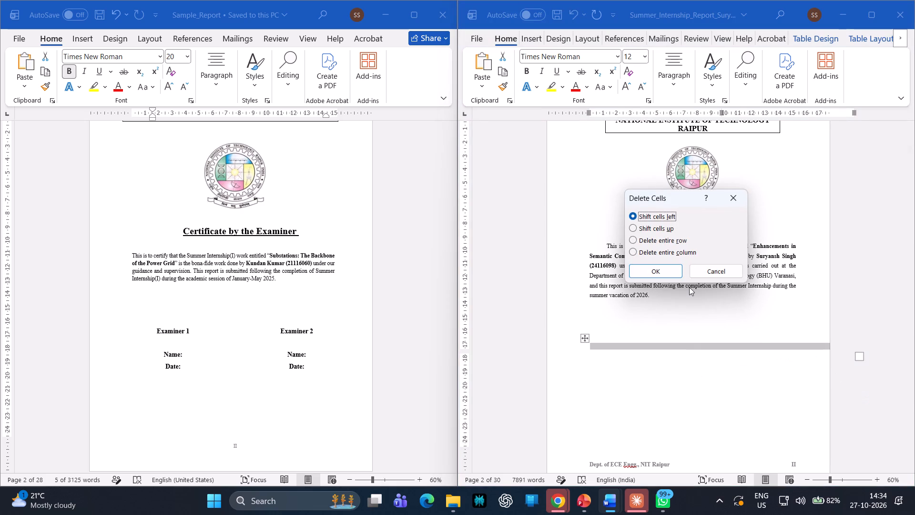
{"action": "left_click", "coordinate": [652, 253]}
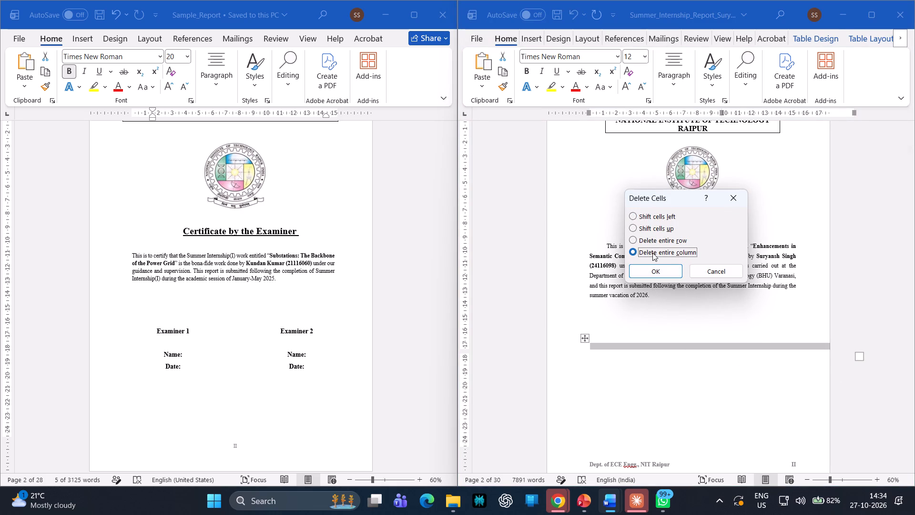
{"action": "left_click", "coordinate": [644, 240]}
{"action": "left_click", "coordinate": [658, 266]}
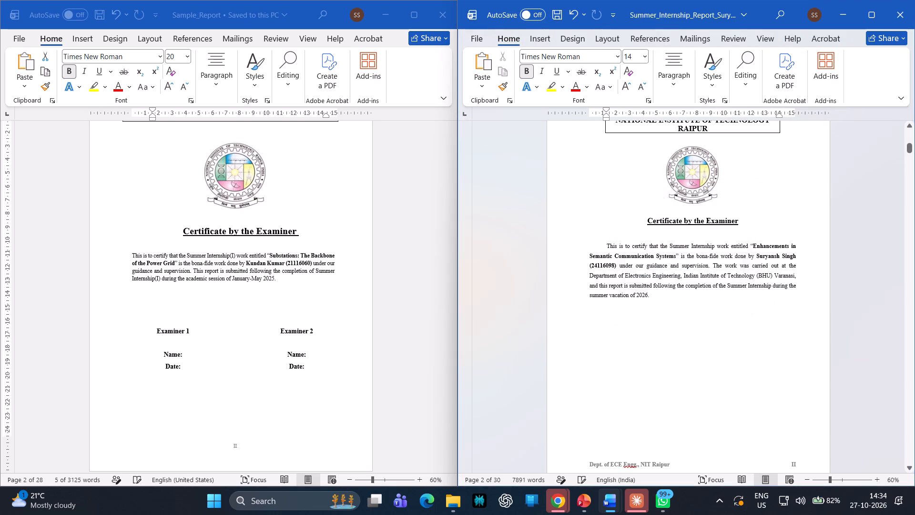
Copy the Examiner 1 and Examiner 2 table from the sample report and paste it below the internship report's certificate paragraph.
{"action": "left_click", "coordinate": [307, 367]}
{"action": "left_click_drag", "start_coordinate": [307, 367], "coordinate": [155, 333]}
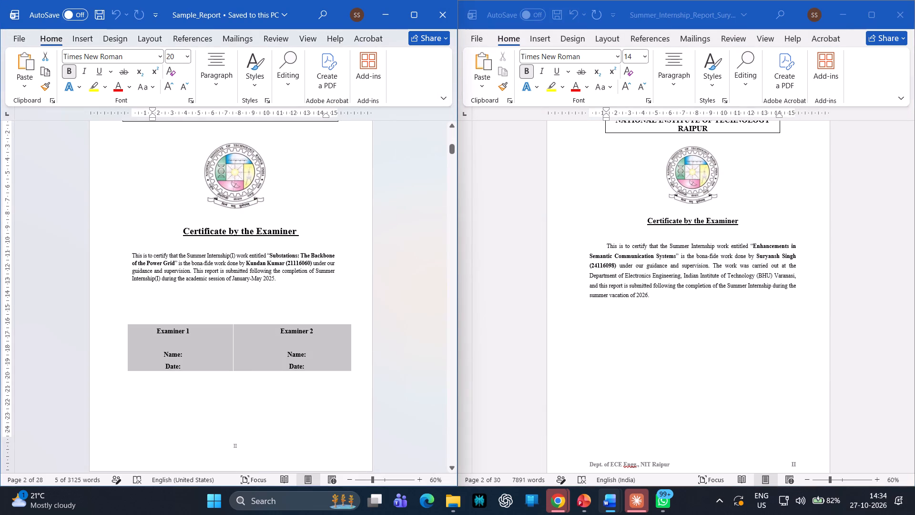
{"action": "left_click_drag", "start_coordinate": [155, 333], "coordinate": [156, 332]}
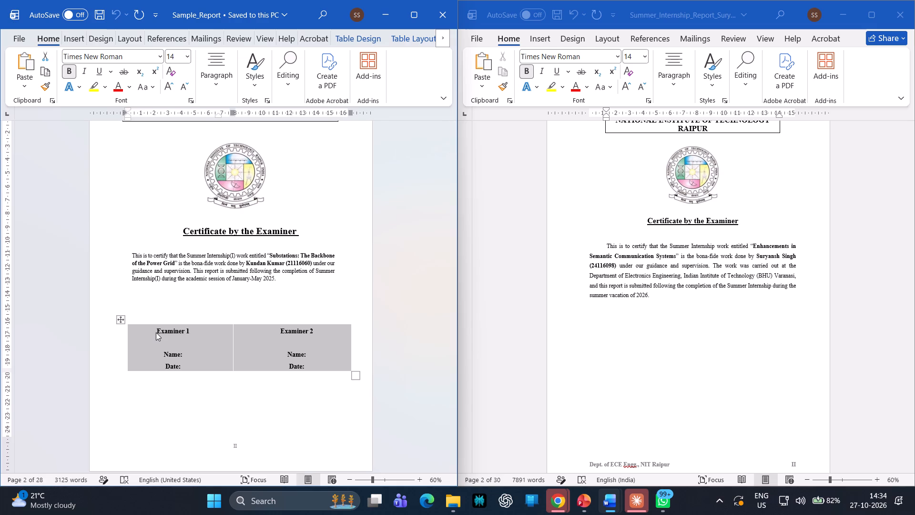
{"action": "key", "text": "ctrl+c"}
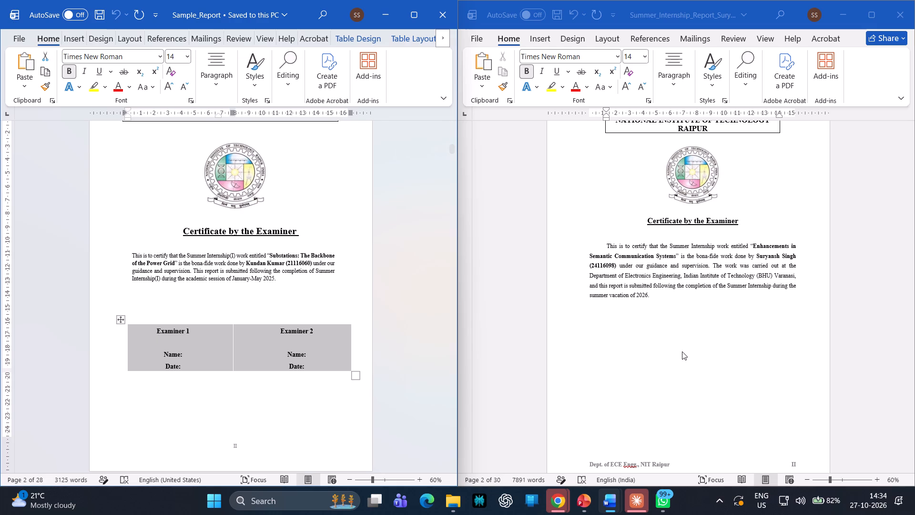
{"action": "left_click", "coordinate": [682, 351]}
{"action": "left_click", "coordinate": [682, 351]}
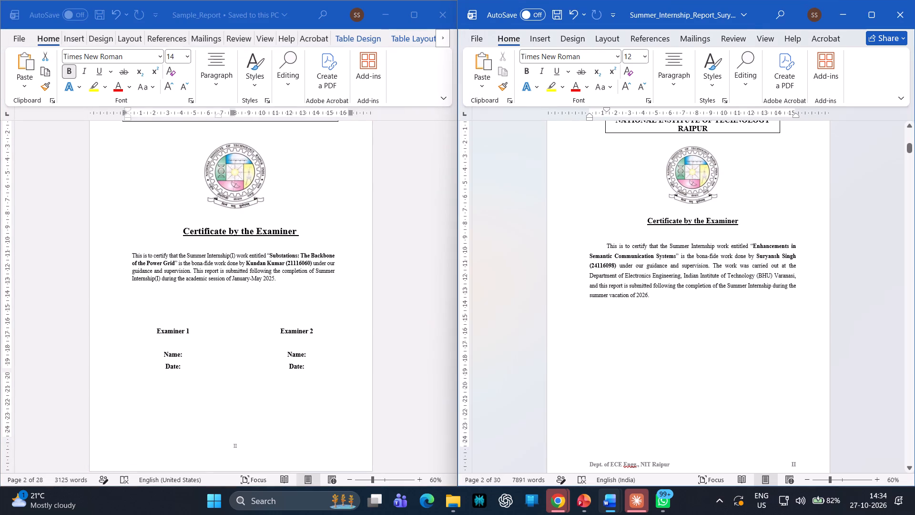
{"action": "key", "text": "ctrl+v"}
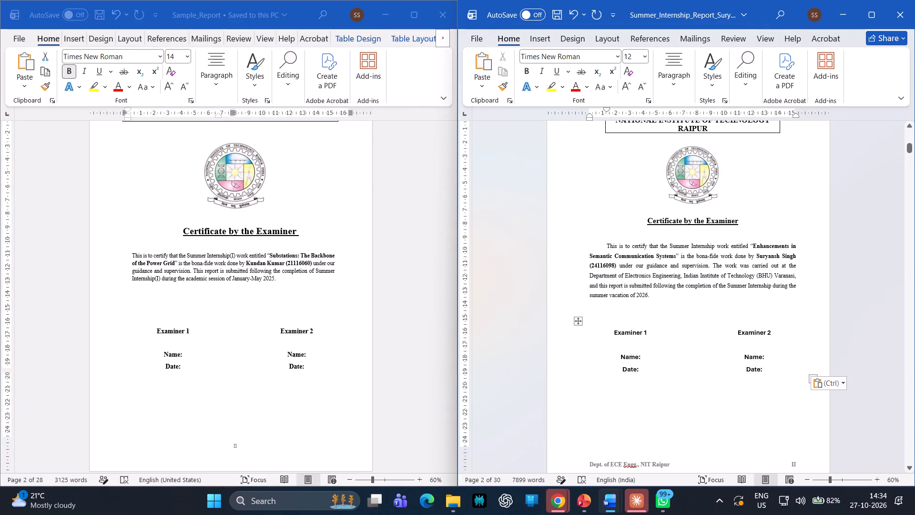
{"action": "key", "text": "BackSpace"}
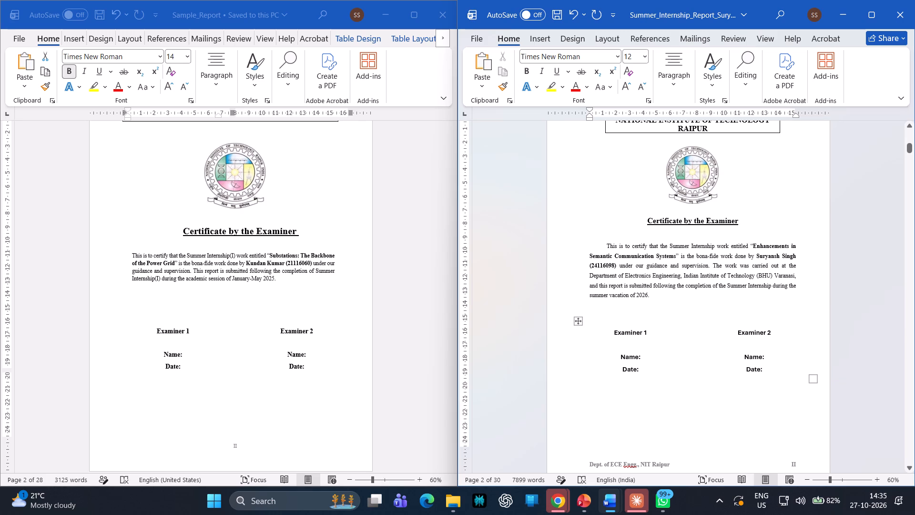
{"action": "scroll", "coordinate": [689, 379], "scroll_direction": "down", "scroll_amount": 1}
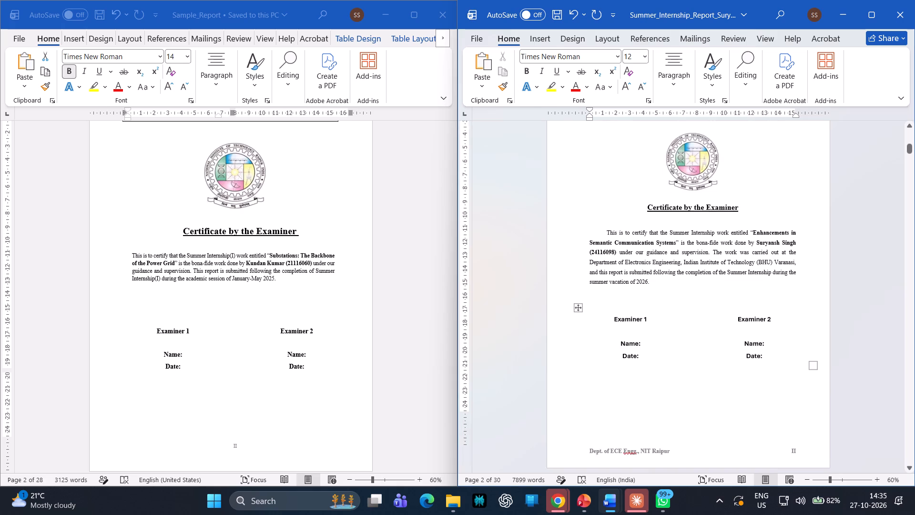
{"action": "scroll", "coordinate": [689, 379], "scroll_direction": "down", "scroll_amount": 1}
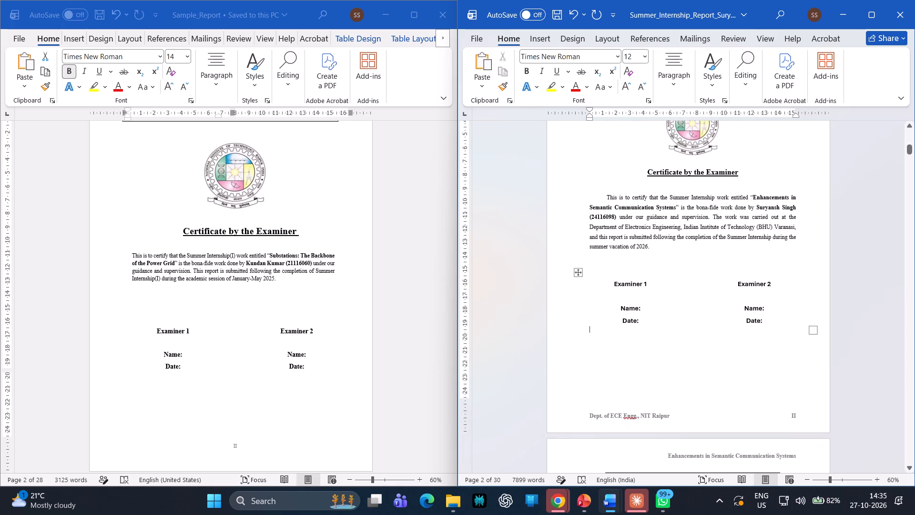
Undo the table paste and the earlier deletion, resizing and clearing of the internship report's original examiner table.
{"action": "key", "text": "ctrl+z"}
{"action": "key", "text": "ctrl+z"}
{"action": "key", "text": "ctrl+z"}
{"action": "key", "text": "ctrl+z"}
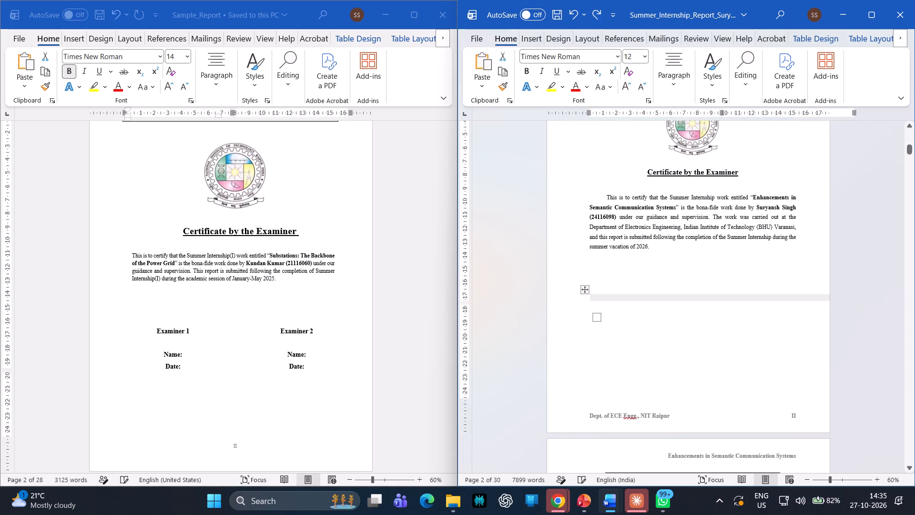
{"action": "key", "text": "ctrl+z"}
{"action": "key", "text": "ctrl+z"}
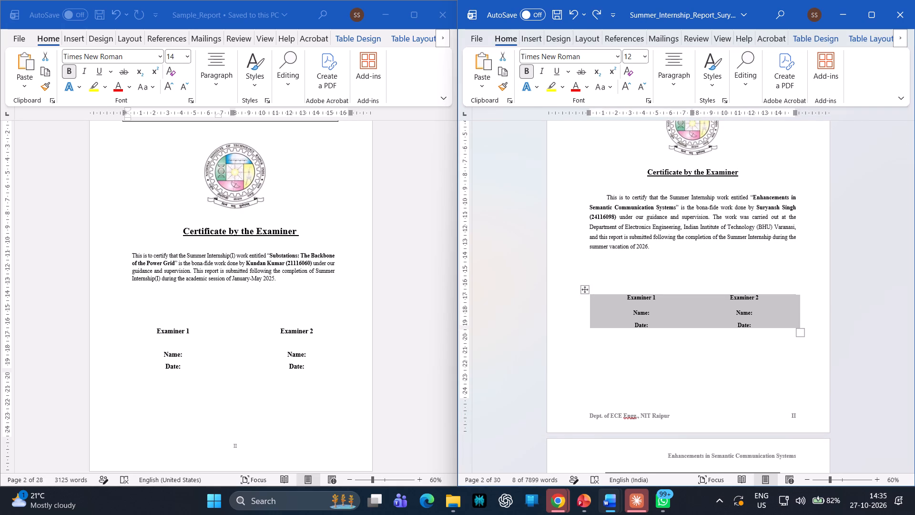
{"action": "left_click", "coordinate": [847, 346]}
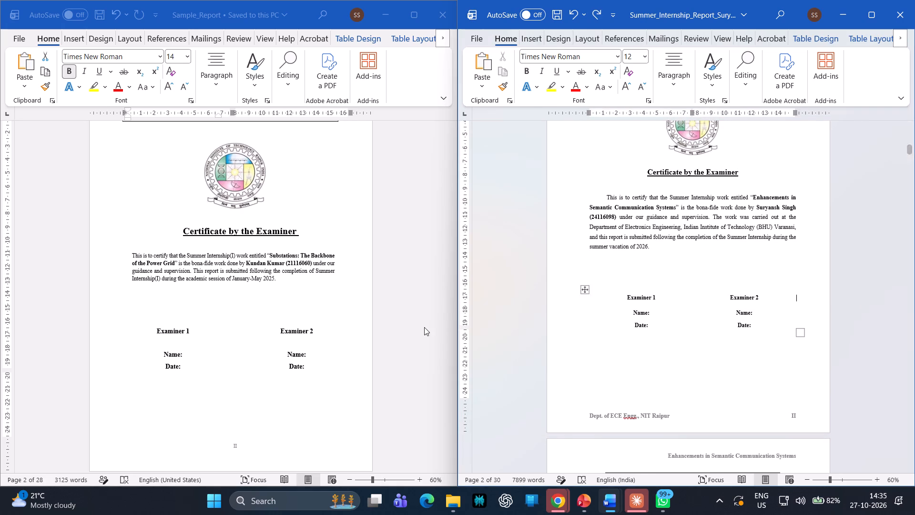
Move the internship report's Examiner 1 and Examiner 2 table slightly to the left on the certificate page.
{"action": "left_click", "coordinate": [299, 333]}
{"action": "left_click", "coordinate": [299, 333]}
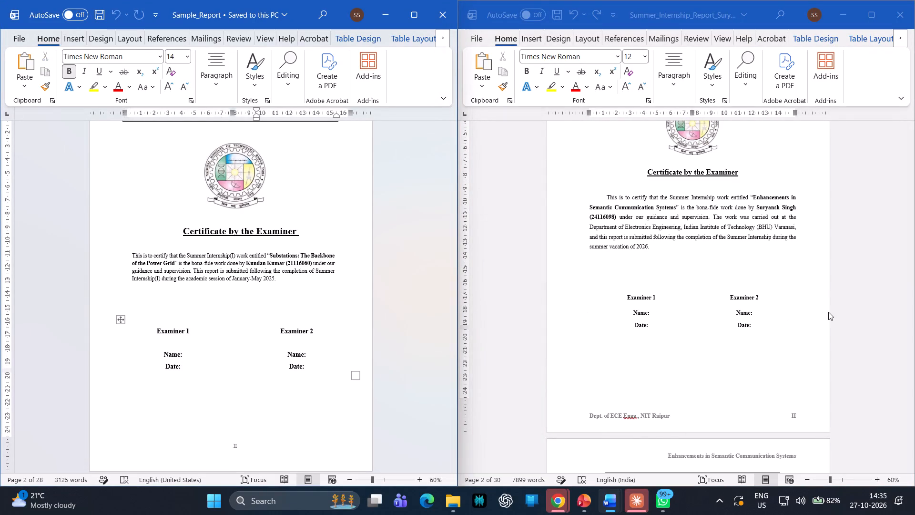
{"action": "left_click", "coordinate": [615, 293]}
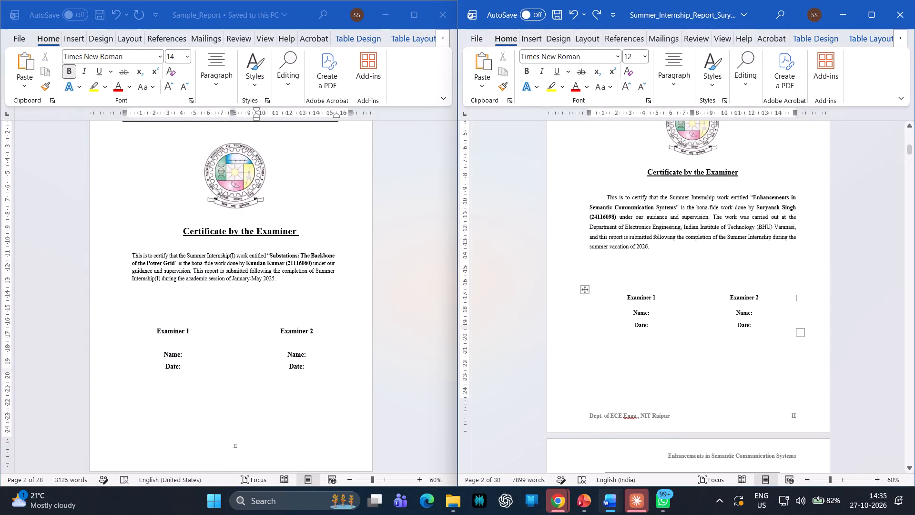
{"action": "left_click_drag", "start_coordinate": [582, 290], "coordinate": [570, 289]}
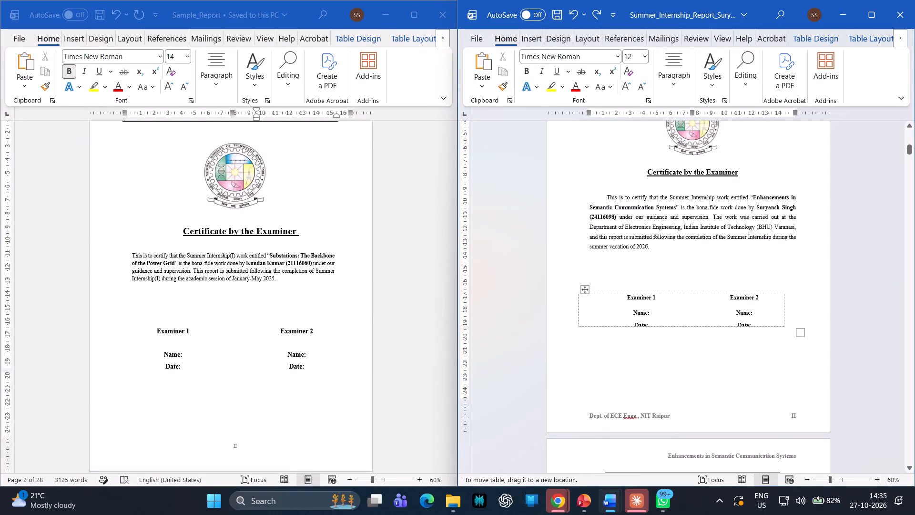
{"action": "left_click_drag", "start_coordinate": [570, 289], "coordinate": [566, 291]}
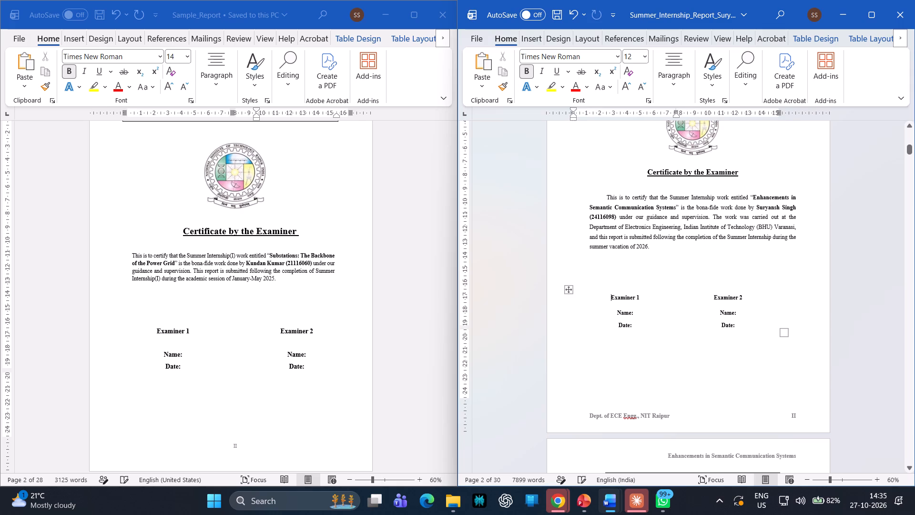
{"action": "left_click_drag", "start_coordinate": [571, 289], "coordinate": [567, 289]}
Shift the Name: line under Examiner 2 to the right by inserting ten spaces before it.
{"action": "left_click", "coordinate": [689, 316]}
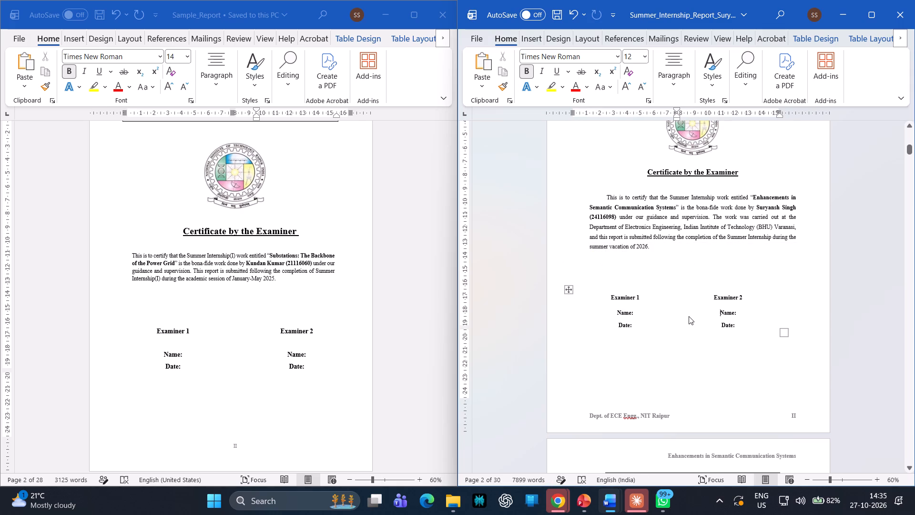
{"action": "left_click", "coordinate": [689, 316]}
{"action": "key", "text": "space"}
{"action": "key", "text": "space"}
{"action": "key", "text": "space"}
{"action": "key", "text": "space"}
{"action": "key", "text": "space"}
{"action": "key", "text": "space"}
{"action": "key", "text": "space"}
{"action": "key", "text": "space"}
{"action": "key", "text": "space"}
{"action": "key", "text": "space"}
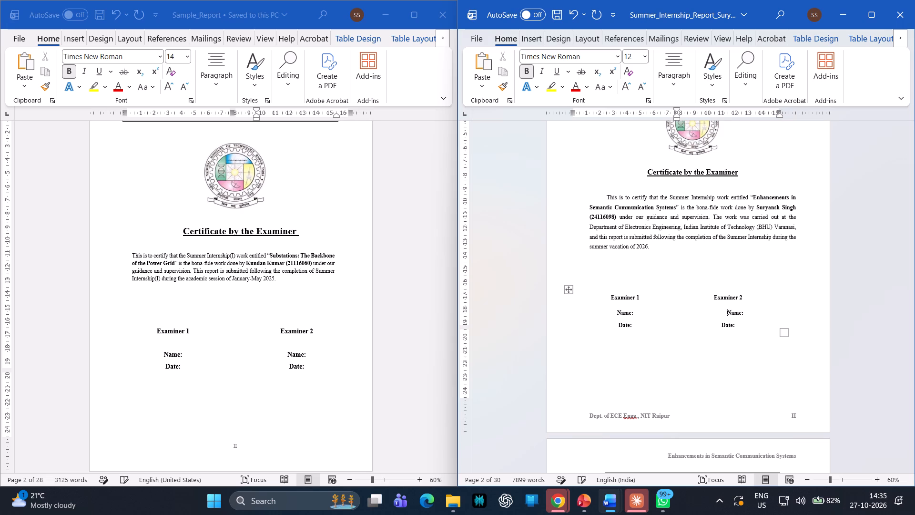
Shift the Examiner 2 heading to the right by inserting ten spaces before it.
{"action": "left_click", "coordinate": [706, 297]}
{"action": "key", "text": "space"}
{"action": "key", "text": "space"}
{"action": "key", "text": "space"}
{"action": "key", "text": "space"}
{"action": "key", "text": "space"}
{"action": "key", "text": "space"}
{"action": "key", "text": "space"}
{"action": "key", "text": "space"}
{"action": "key", "text": "space"}
{"action": "key", "text": "space"}
Shift the Date: line under Examiner 2 to the right with nine spaces so it lines up beneath Name:.
{"action": "left_click", "coordinate": [719, 329]}
{"action": "key", "text": "space"}
{"action": "key", "text": "space"}
{"action": "key", "text": "space"}
{"action": "key", "text": "space"}
{"action": "key", "text": "space"}
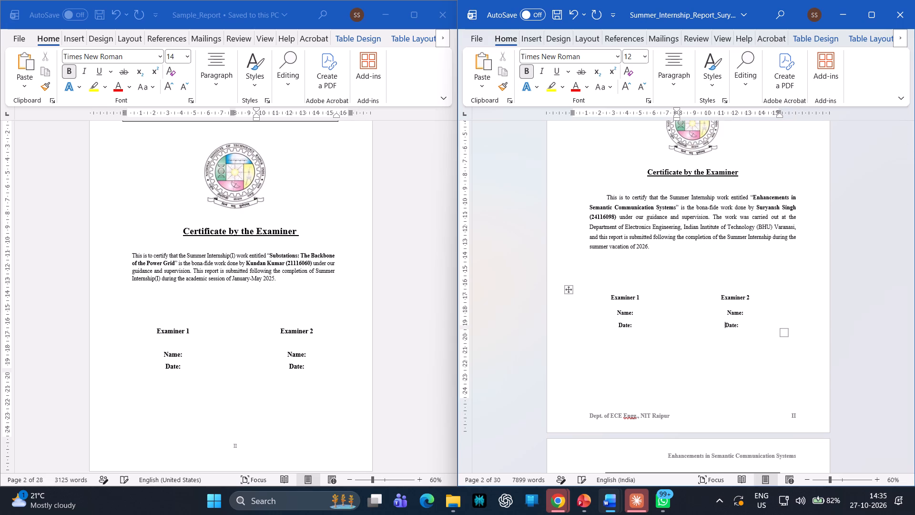
{"action": "key", "text": "space"}
{"action": "key", "text": "space"}
{"action": "key", "text": "space"}
{"action": "key", "text": "space"}
{"action": "key", "text": "space"}
{"action": "key", "text": "BackSpace"}
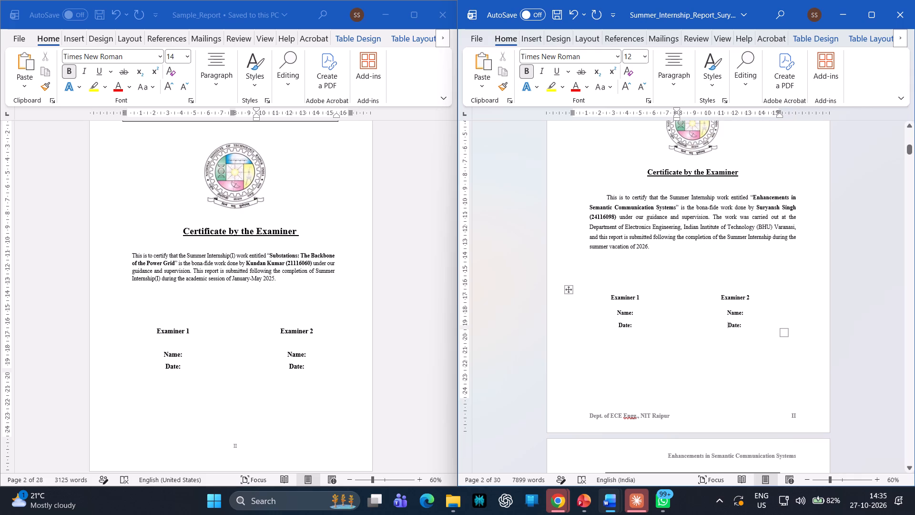
Remove the leading indentation before Date: under Examiner 1 and re-space the line with four spaces.
{"action": "left_click", "coordinate": [616, 327]}
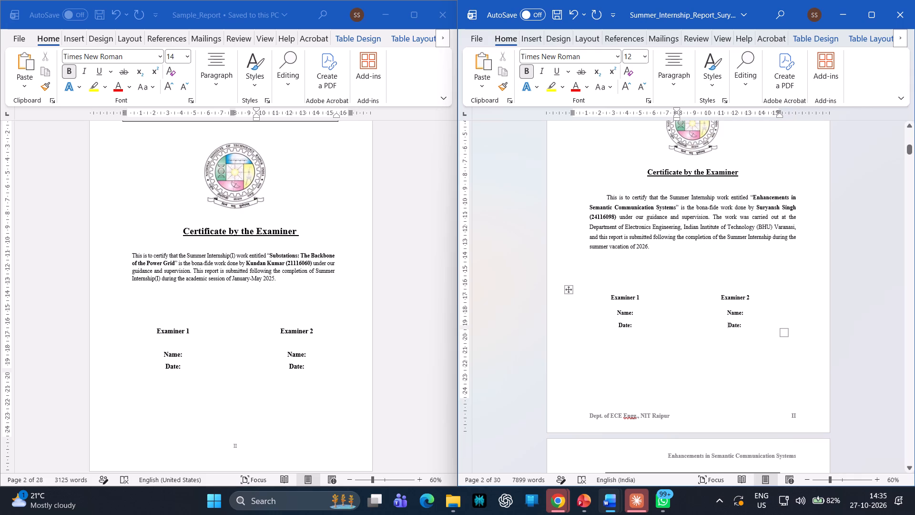
{"action": "left_click", "coordinate": [614, 325]}
{"action": "key", "text": "BackSpace"}
{"action": "key", "text": "space"}
{"action": "key", "text": "space"}
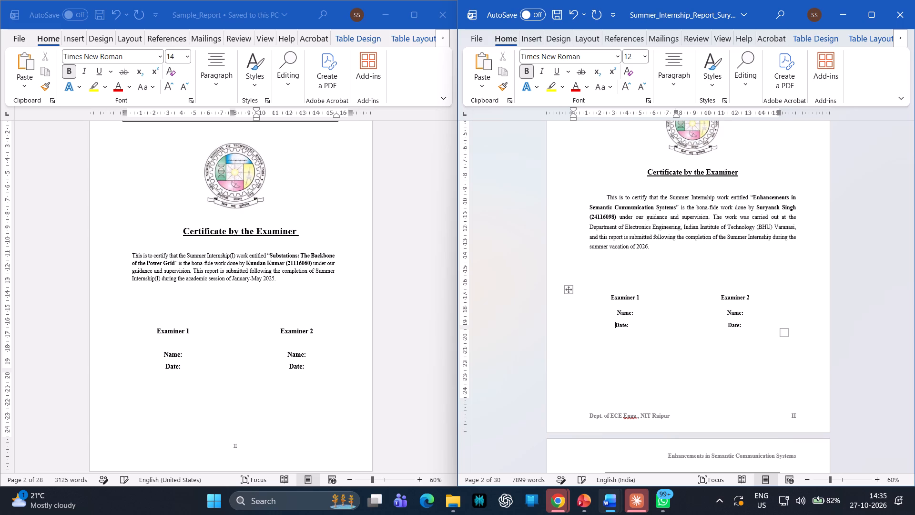
{"action": "key", "text": "space"}
{"action": "key", "text": "space"}
Remove the leading indentation of the Examiner 1 heading and reposition it further left using sixteen spaces.
{"action": "left_click", "coordinate": [606, 297]}
{"action": "key", "text": "BackSpace"}
{"action": "key", "text": "BackSpace"}
{"action": "key", "text": "space"}
{"action": "key", "text": "space"}
{"action": "key", "text": "space"}
{"action": "key", "text": "space"}
{"action": "key", "text": "space"}
{"action": "key", "text": "space"}
{"action": "key", "text": "space"}
{"action": "key", "text": "space"}
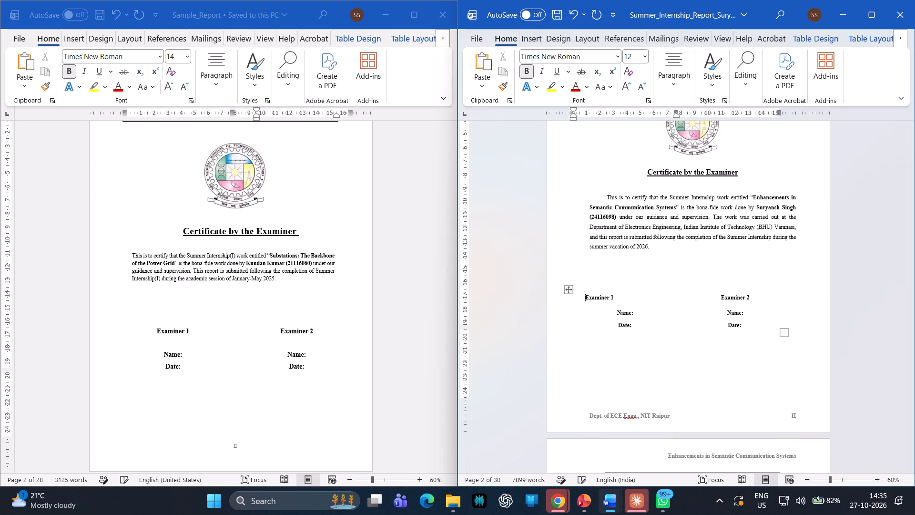
{"action": "key", "text": "space"}
{"action": "key", "text": "space"}
{"action": "key", "text": "space"}
{"action": "key", "text": "space"}
{"action": "key", "text": "space"}
{"action": "key", "text": "space"}
{"action": "key", "text": "space"}
{"action": "key", "text": "space"}
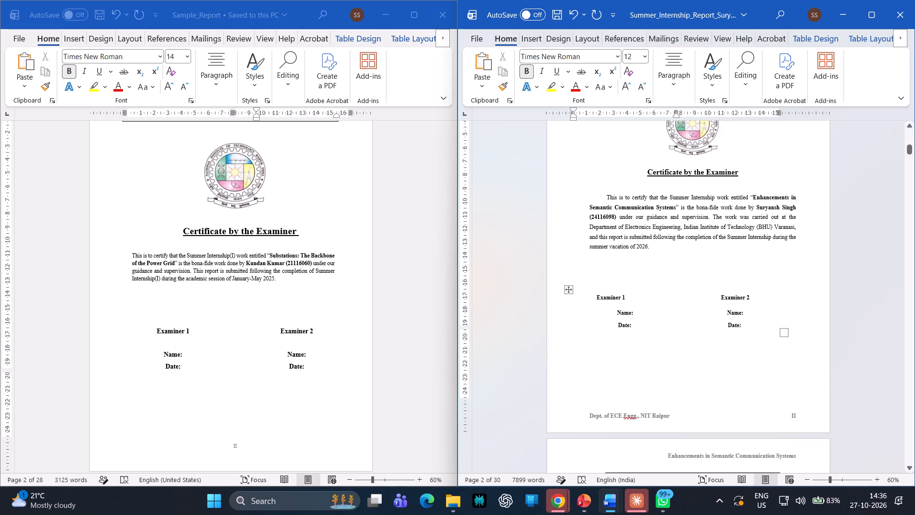
Remove the leading indentation of Name: under Examiner 1 and place it beneath the heading using nineteen spaces.
{"action": "left_click", "coordinate": [606, 313]}
{"action": "key", "text": "BackSpace"}
{"action": "key", "text": "space"}
{"action": "key", "text": "space"}
{"action": "key", "text": "space"}
{"action": "key", "text": "space"}
{"action": "key", "text": "space"}
{"action": "key", "text": "space"}
{"action": "key", "text": "space"}
{"action": "key", "text": "space"}
{"action": "key", "text": "space"}
{"action": "key", "text": "space"}
{"action": "key", "text": "space"}
{"action": "key", "text": "space"}
{"action": "key", "text": "space"}
{"action": "key", "text": "space"}
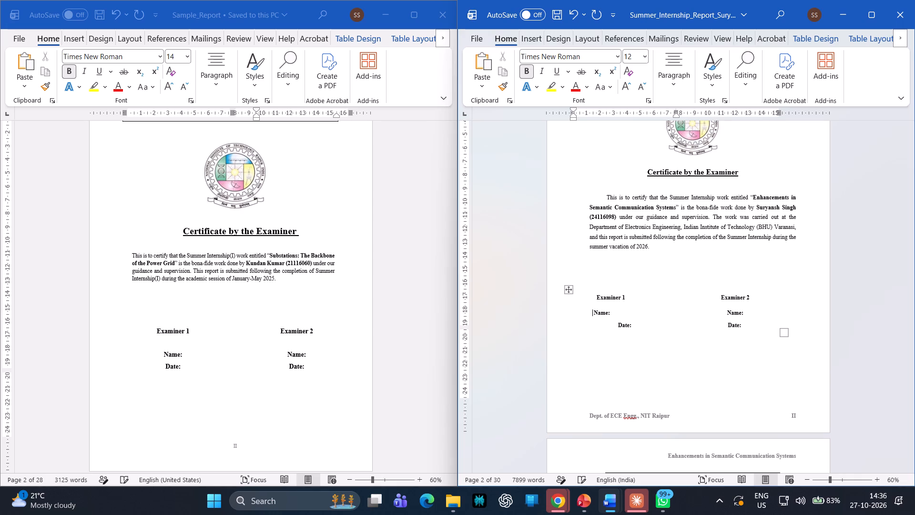
{"action": "key", "text": "space"}
{"action": "key", "text": "space"}
{"action": "key", "text": "space"}
{"action": "key", "text": "space"}
{"action": "key", "text": "space"}
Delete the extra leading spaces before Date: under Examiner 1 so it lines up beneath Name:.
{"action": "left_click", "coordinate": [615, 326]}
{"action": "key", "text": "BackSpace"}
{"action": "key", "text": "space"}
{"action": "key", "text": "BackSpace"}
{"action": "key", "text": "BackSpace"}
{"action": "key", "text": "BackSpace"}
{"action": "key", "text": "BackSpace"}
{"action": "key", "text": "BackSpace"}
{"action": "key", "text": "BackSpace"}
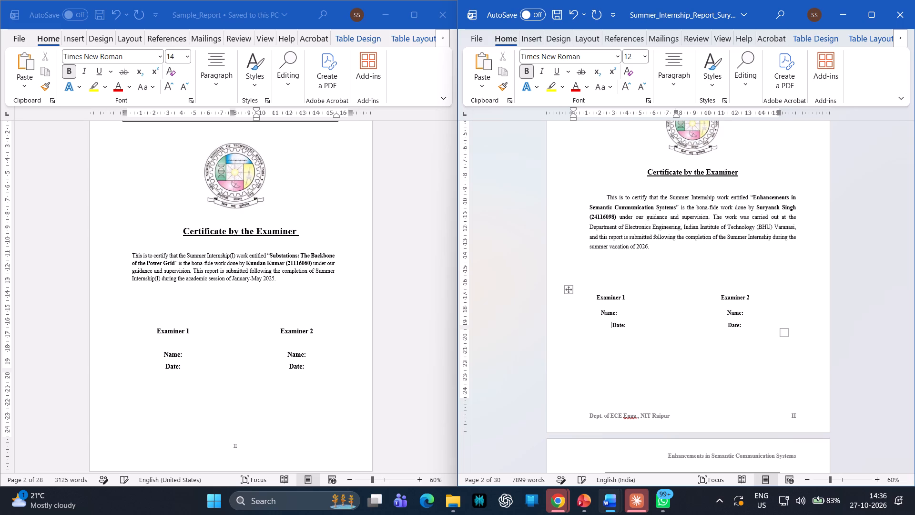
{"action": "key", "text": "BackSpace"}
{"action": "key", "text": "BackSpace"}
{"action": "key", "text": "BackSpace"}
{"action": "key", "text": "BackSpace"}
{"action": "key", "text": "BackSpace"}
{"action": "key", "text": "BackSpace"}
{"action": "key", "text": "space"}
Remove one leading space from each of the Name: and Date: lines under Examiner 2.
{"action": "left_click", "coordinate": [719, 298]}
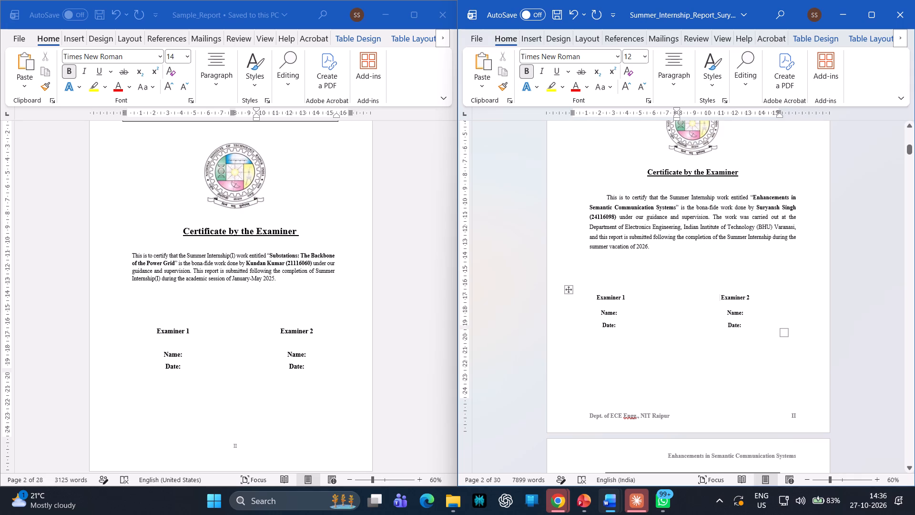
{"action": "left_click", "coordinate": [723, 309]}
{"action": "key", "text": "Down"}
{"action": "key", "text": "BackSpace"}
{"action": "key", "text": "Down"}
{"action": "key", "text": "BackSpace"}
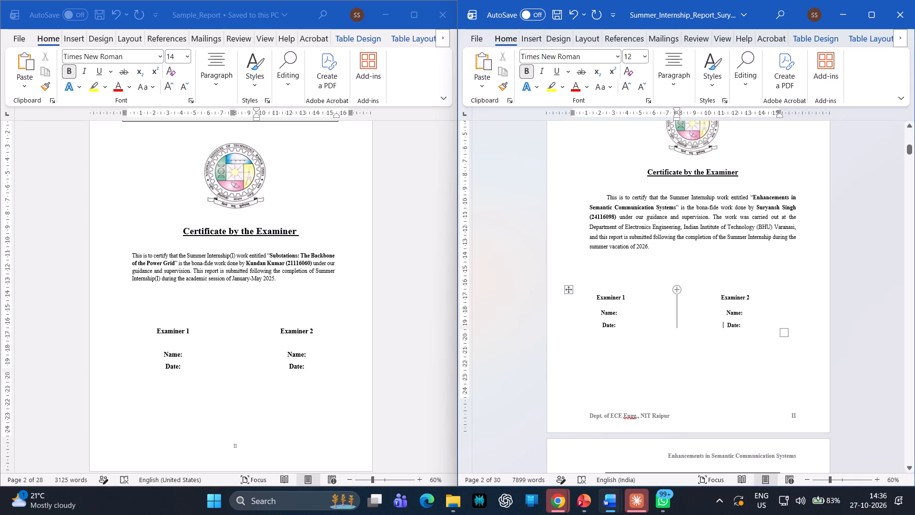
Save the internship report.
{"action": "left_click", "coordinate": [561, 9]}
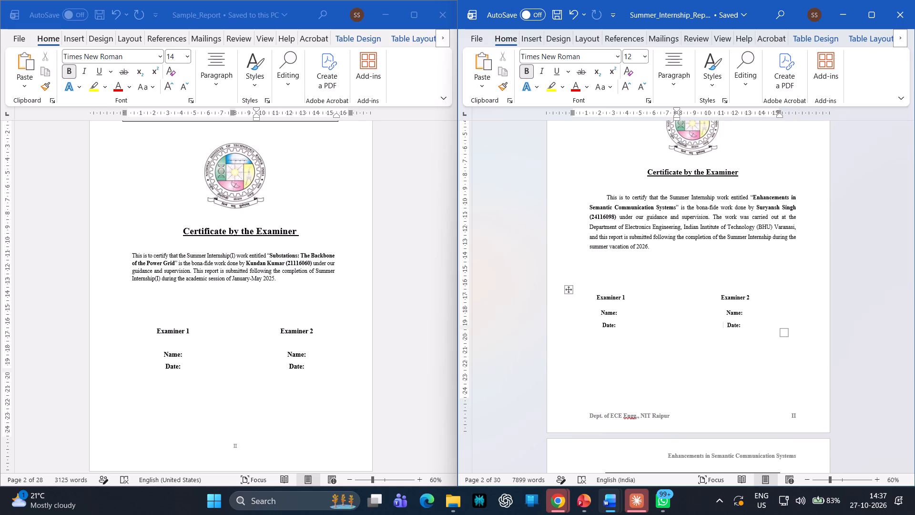
Undo the recent edits on the examiner certificate page back to before the logo was enlarged.
{"action": "left_click", "coordinate": [756, 376]}
{"action": "key", "text": "ctrl+z"}
{"action": "key", "text": "ctrl+z"}
{"action": "key", "text": "ctrl+z"}
{"action": "key", "text": "ctrl+z"}
{"action": "key", "text": "ctrl+z"}
{"action": "key", "text": "ctrl+z"}
{"action": "key", "text": "ctrl+z"}
{"action": "key", "text": "ctrl+z"}
{"action": "key", "text": "ctrl+z"}
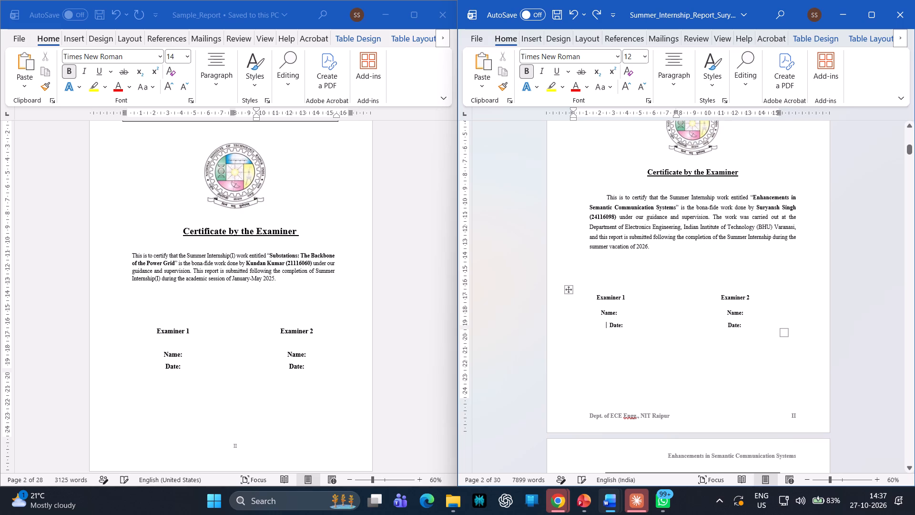
{"action": "key", "text": "ctrl+z"}
{"action": "key", "text": "ctrl+z"}
{"action": "key", "text": "ctrl+z"}
{"action": "key", "text": "ctrl+z"}
{"action": "key", "text": "ctrl+z"}
{"action": "key", "text": "ctrl+z"}
{"action": "key", "text": "ctrl+z"}
{"action": "key", "text": "ctrl+z"}
{"action": "key", "text": "ctrl+z"}
{"action": "key", "text": "ctrl+z"}
{"action": "key", "text": "ctrl+z"}
{"action": "key", "text": "ctrl+z"}
{"action": "key", "text": "ctrl+z"}
{"action": "key", "text": "ctrl+z"}
{"action": "key", "text": "ctrl+z"}
{"action": "key", "text": "ctrl+z"}
{"action": "key", "text": "ctrl+z"}
{"action": "key", "text": "ctrl+z"}
{"action": "key", "text": "ctrl+z"}
{"action": "key", "text": "ctrl+z"}
{"action": "key", "text": "ctrl+z"}
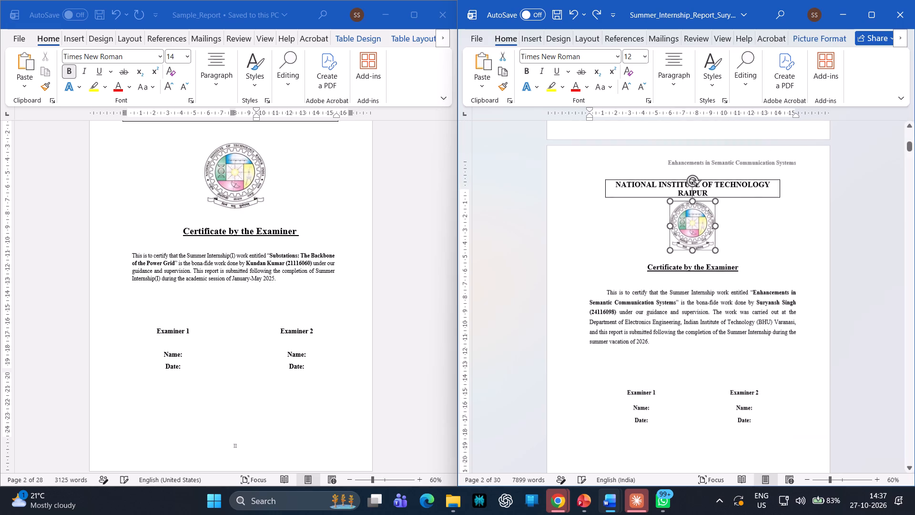
Redo the logo enlargement and the spacing around it, but leave the examiner table's leftward move undone.
{"action": "key", "text": "ctrl+y"}
{"action": "key", "text": "ctrl+y"}
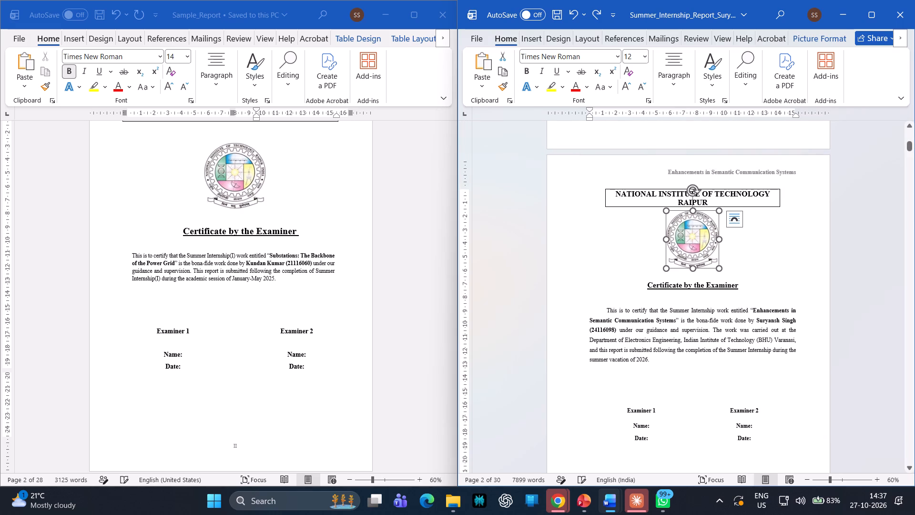
{"action": "key", "text": "ctrl+y"}
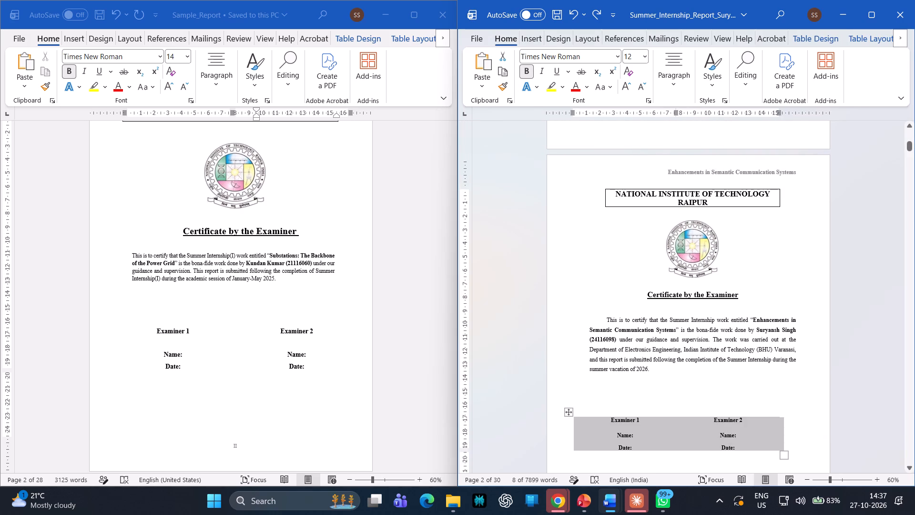
{"action": "key", "text": "ctrl+z"}
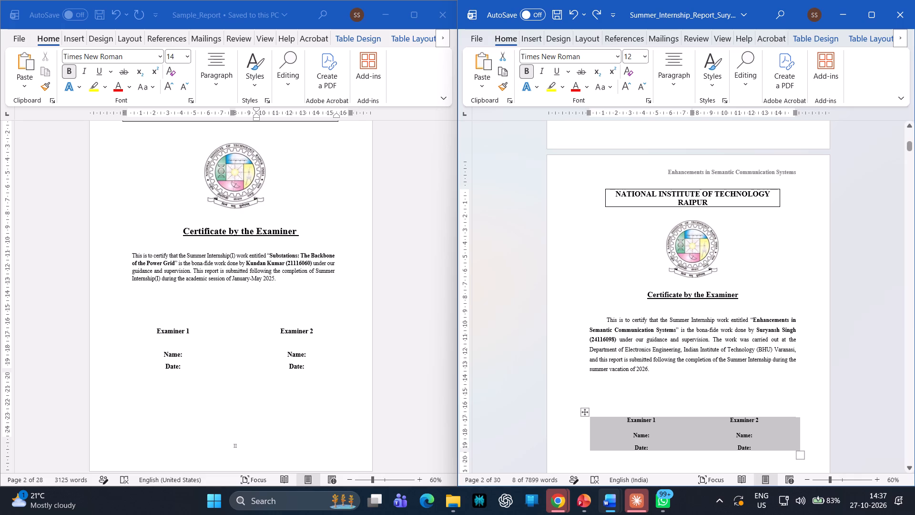
Save the report with the restored examiner table layout.
{"action": "left_click", "coordinate": [856, 403]}
{"action": "scroll", "coordinate": [856, 403], "scroll_direction": "down", "scroll_amount": 3}
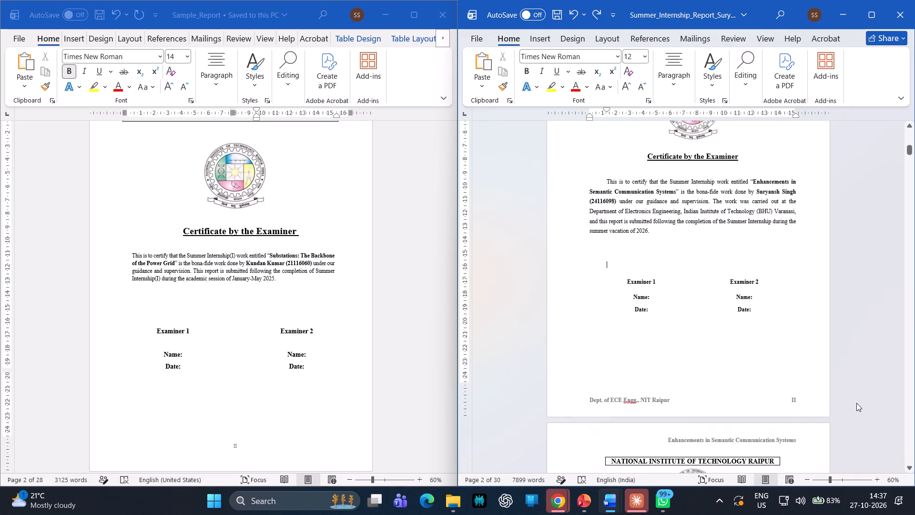
{"action": "left_click", "coordinate": [553, 13]}
Set the boxed NATIONAL INSTITUTE OF TECHNOLOGY RAIPUR heading on the Declaration page to font size 16.
{"action": "scroll", "coordinate": [730, 304], "scroll_direction": "down", "scroll_amount": 2}
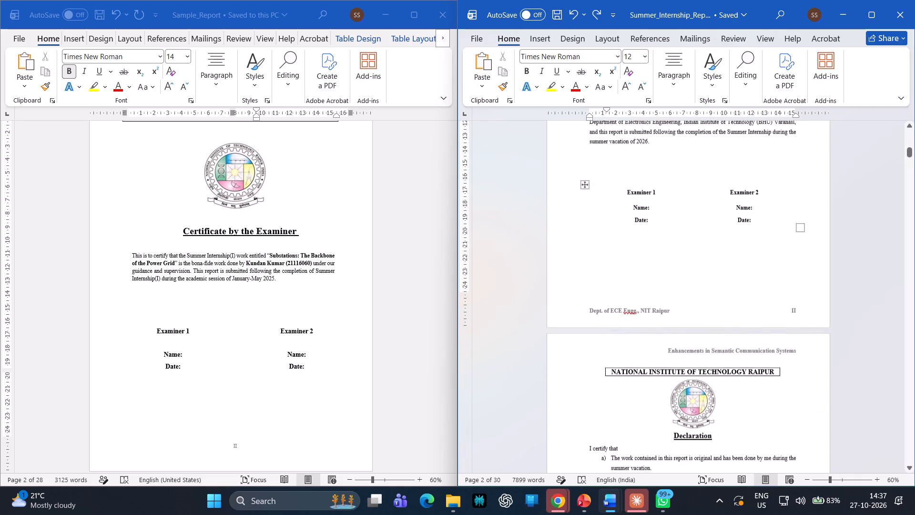
{"action": "scroll", "coordinate": [444, 286], "scroll_direction": "down", "scroll_amount": 4}
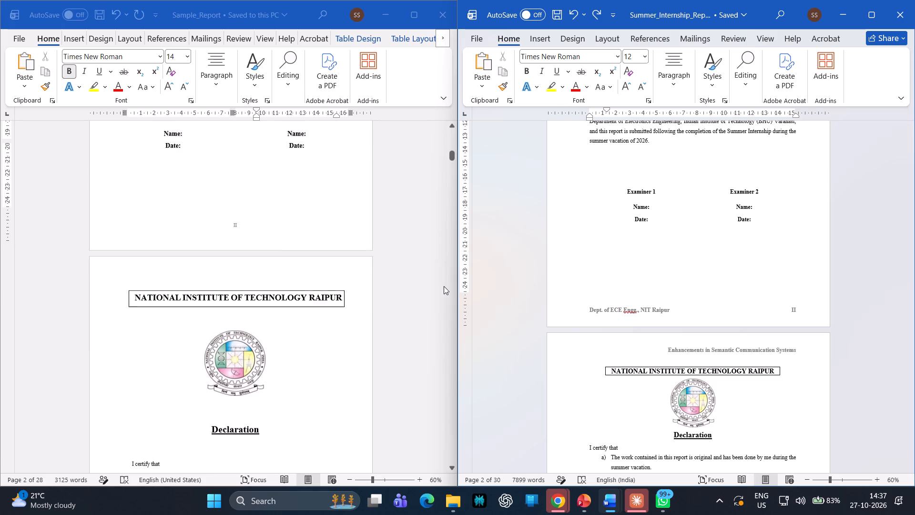
{"action": "scroll", "coordinate": [444, 286], "scroll_direction": "down", "scroll_amount": 4}
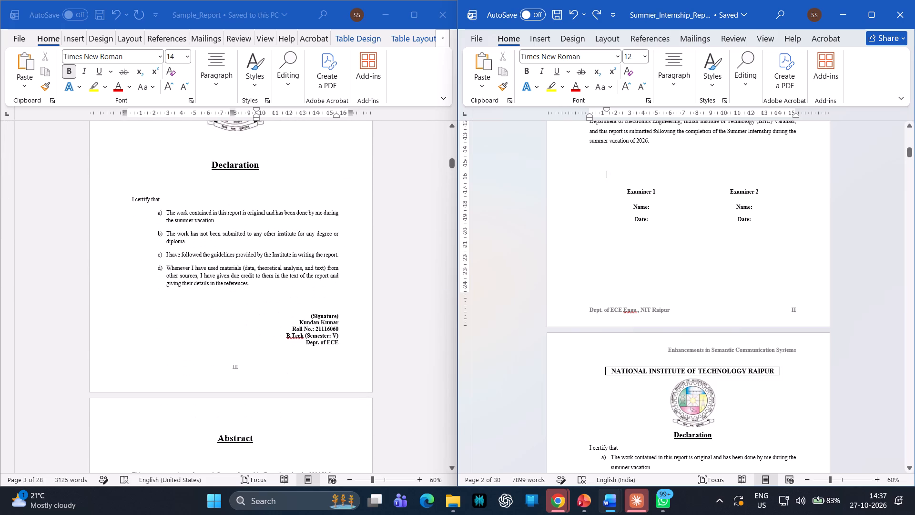
{"action": "scroll", "coordinate": [621, 327], "scroll_direction": "down", "scroll_amount": 4}
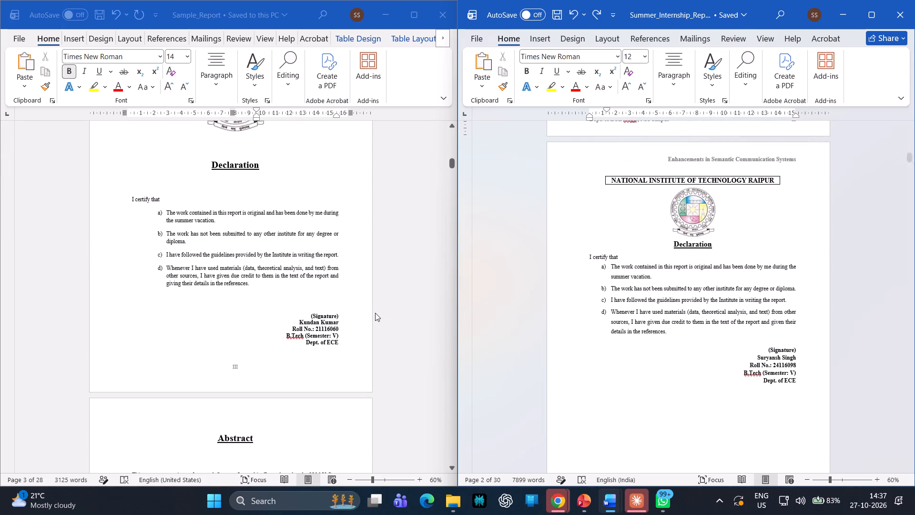
{"action": "scroll", "coordinate": [375, 313], "scroll_direction": "up", "scroll_amount": 4}
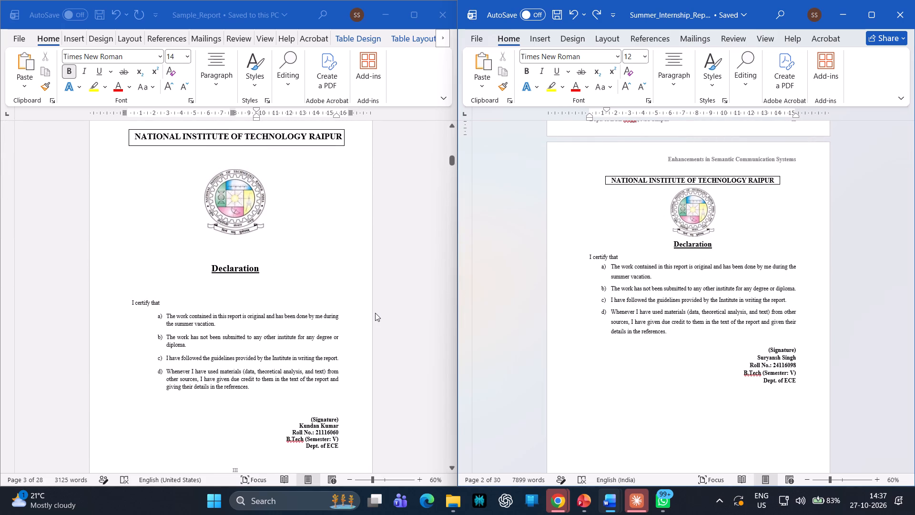
{"action": "left_click", "coordinate": [772, 182]}
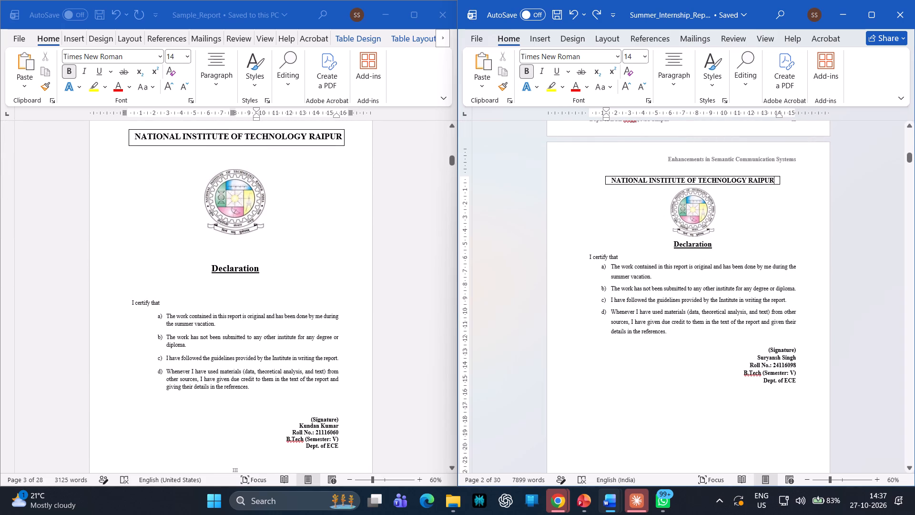
{"action": "left_click_drag", "start_coordinate": [776, 181], "coordinate": [604, 179]}
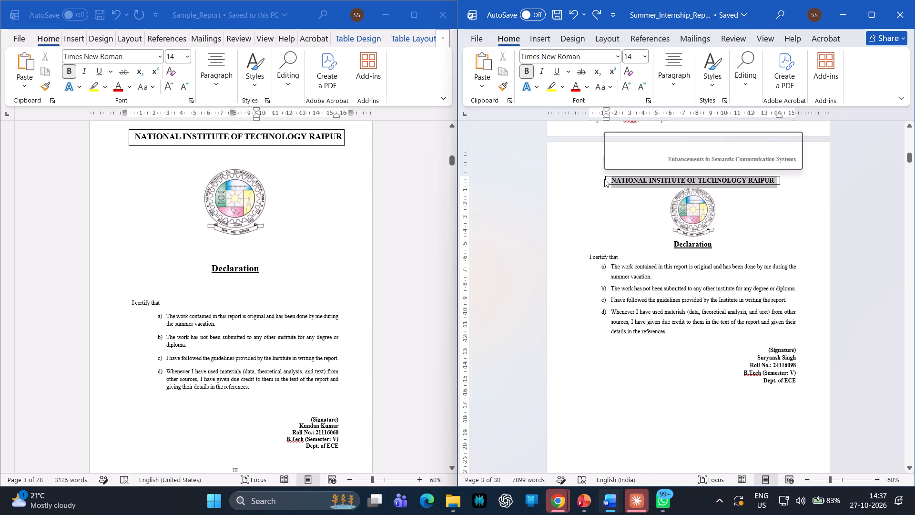
{"action": "left_click", "coordinate": [698, 144]}
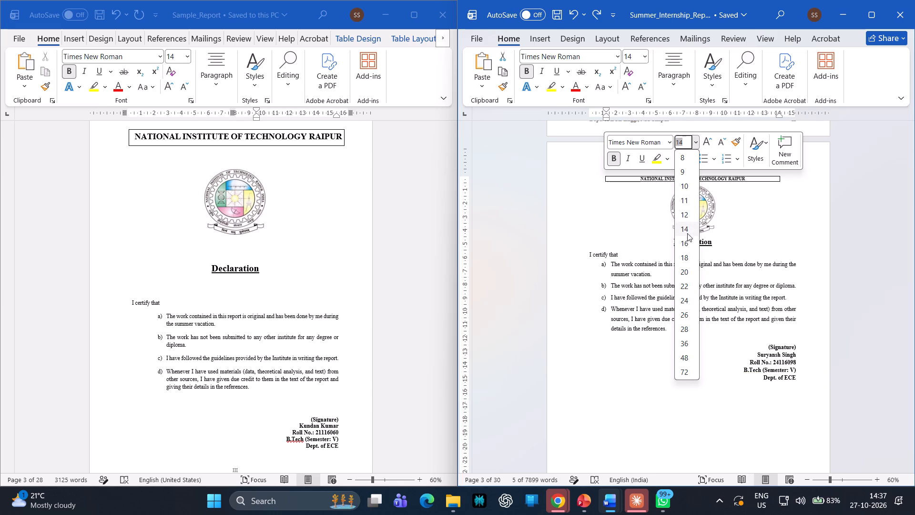
{"action": "left_click", "coordinate": [687, 241]}
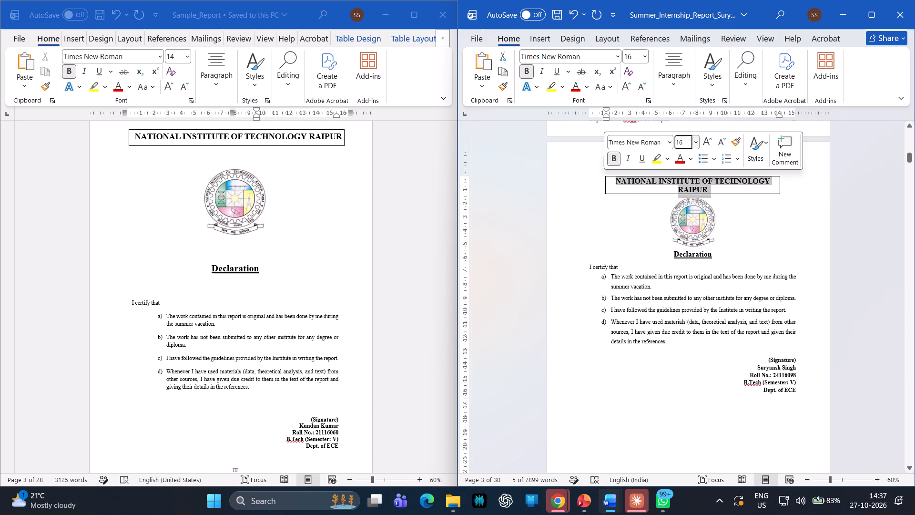
Insert one blank line above the Declaration page's logo, one above the Declaration heading and one below it.
{"action": "left_click", "coordinate": [663, 230]}
{"action": "key", "text": "Return"}
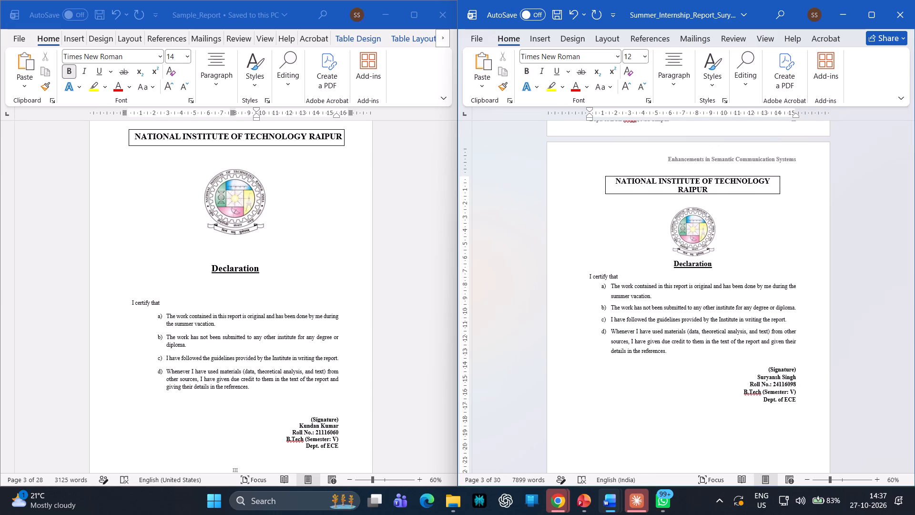
{"action": "key", "text": "Down"}
{"action": "key", "text": "Return"}
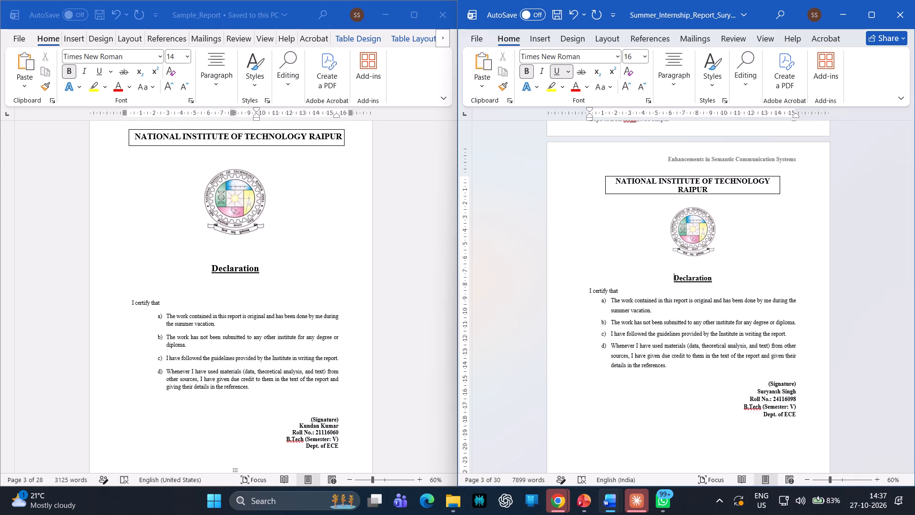
{"action": "key", "text": "ctrl+Right"}
{"action": "key", "text": "Return"}
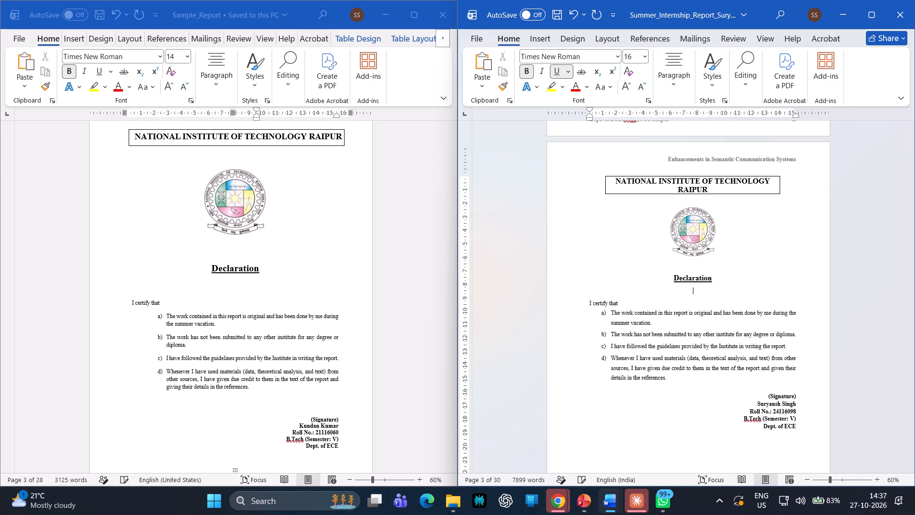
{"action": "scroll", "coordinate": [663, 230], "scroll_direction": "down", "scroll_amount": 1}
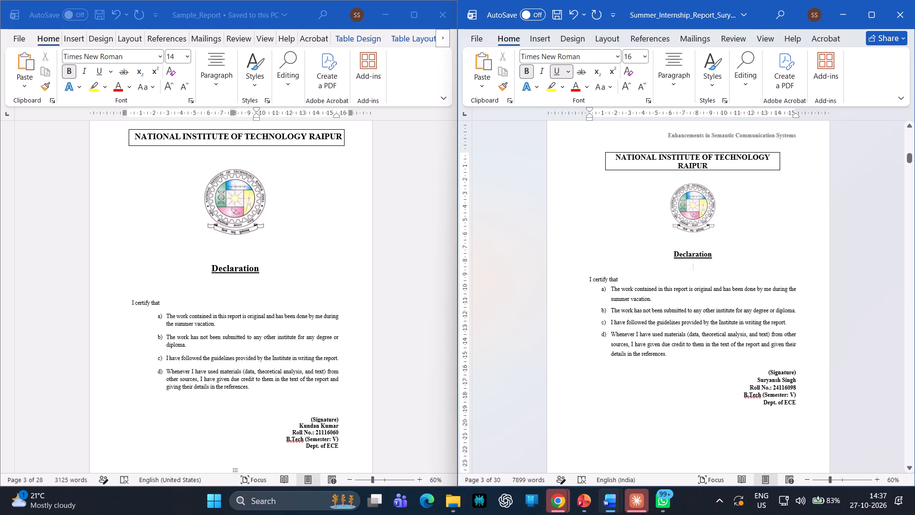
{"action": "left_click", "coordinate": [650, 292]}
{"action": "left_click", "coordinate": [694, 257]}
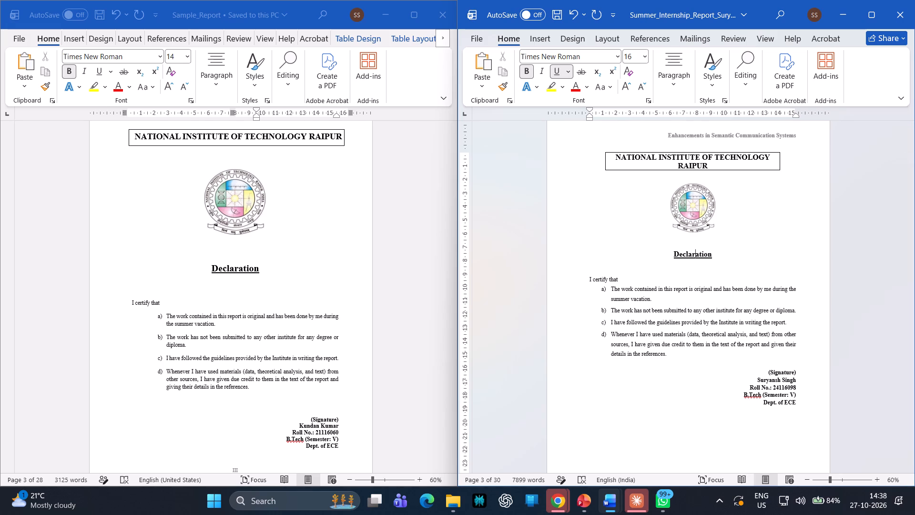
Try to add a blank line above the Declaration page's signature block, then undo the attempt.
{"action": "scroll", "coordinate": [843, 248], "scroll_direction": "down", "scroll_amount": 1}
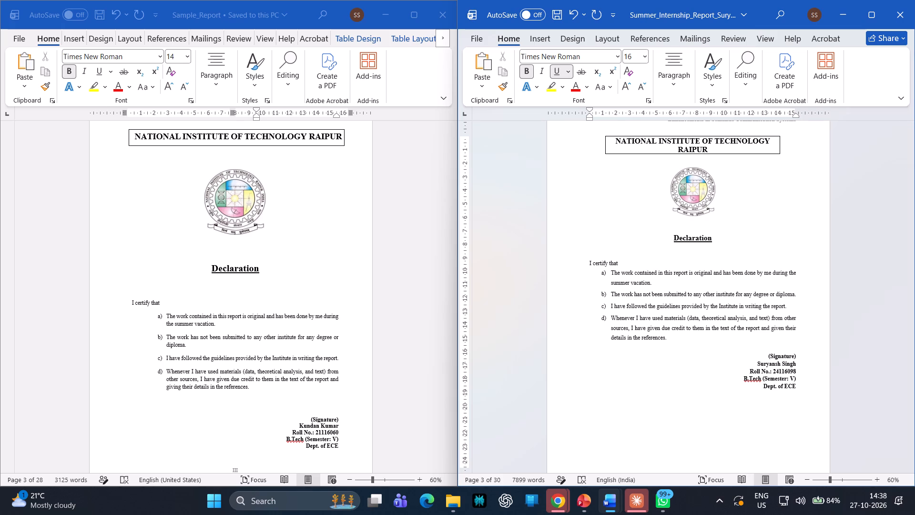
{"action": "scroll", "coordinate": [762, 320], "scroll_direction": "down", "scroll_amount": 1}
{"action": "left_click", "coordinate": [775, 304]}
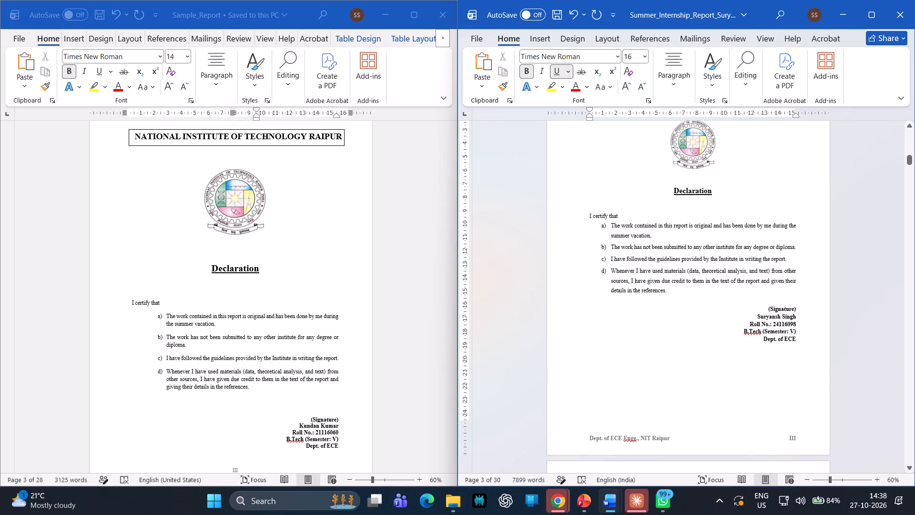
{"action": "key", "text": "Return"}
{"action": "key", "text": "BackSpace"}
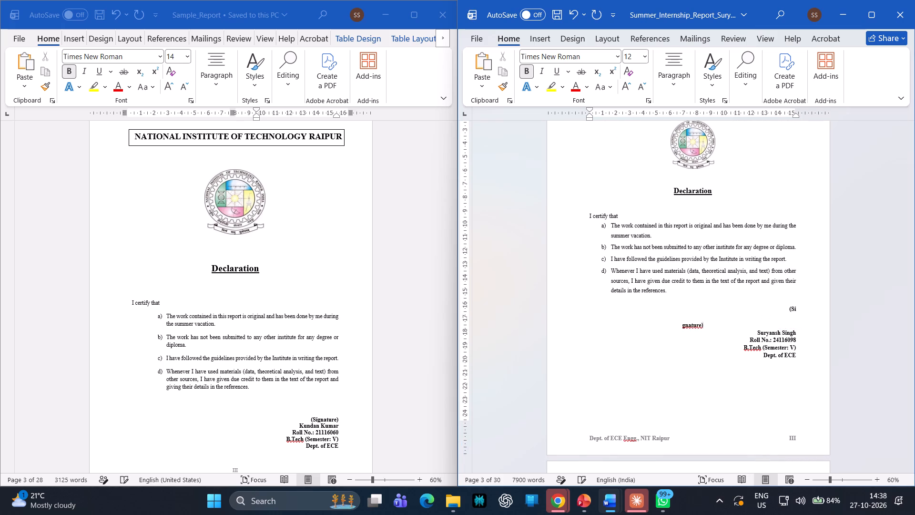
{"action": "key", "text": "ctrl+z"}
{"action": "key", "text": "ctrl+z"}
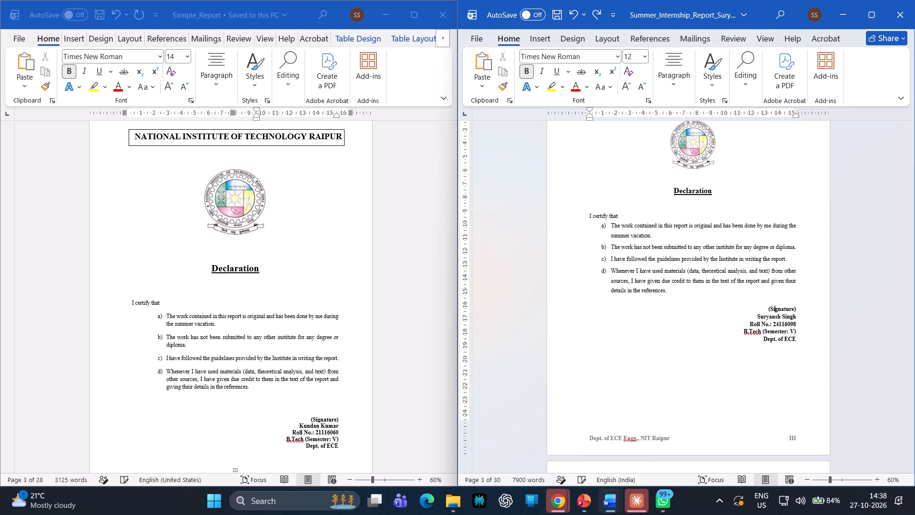
Insert an unlettered blank line after item d) of the Declaration list, above the signature block.
{"action": "key", "text": "Up"}
{"action": "key", "text": "Return"}
{"action": "key", "text": "BackSpace"}
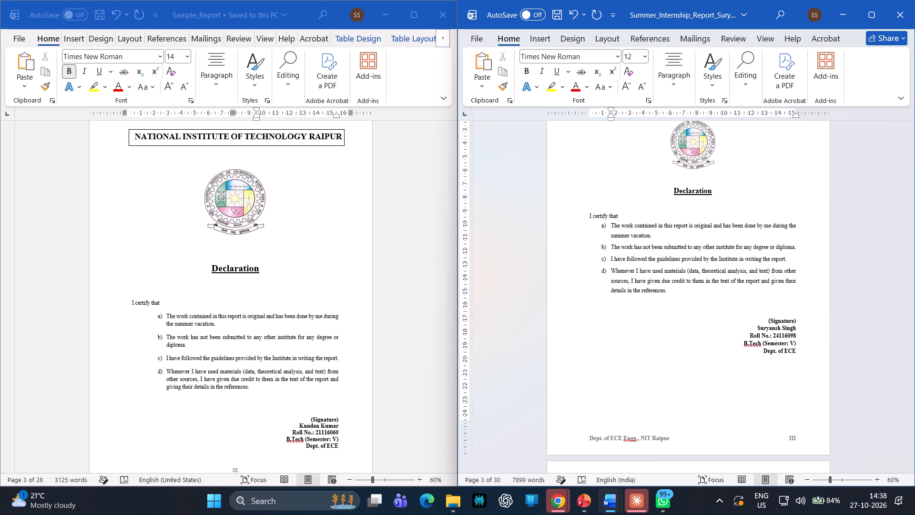
Delete the text "(Signature)" from the Declaration page's signature block, keeping its line blank above the name.
{"action": "scroll", "coordinate": [775, 304], "scroll_direction": "down", "scroll_amount": 1}
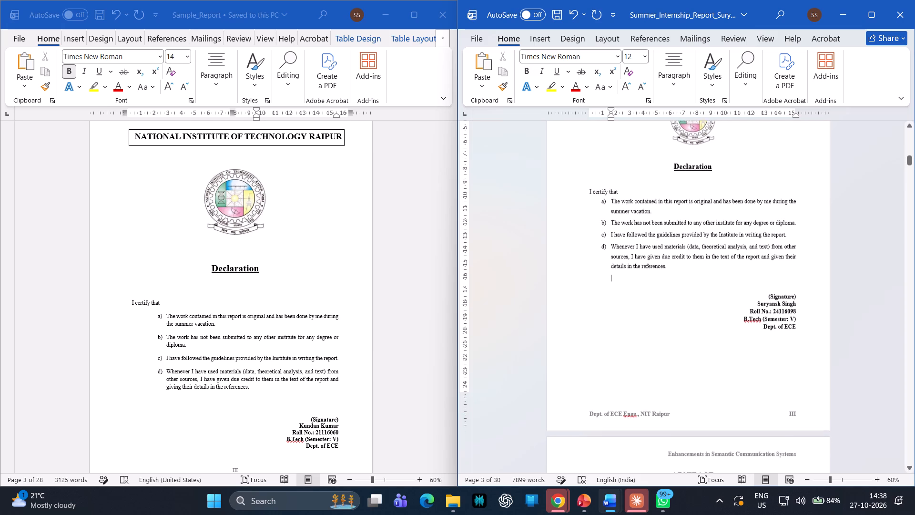
{"action": "scroll", "coordinate": [775, 304], "scroll_direction": "down", "scroll_amount": 1}
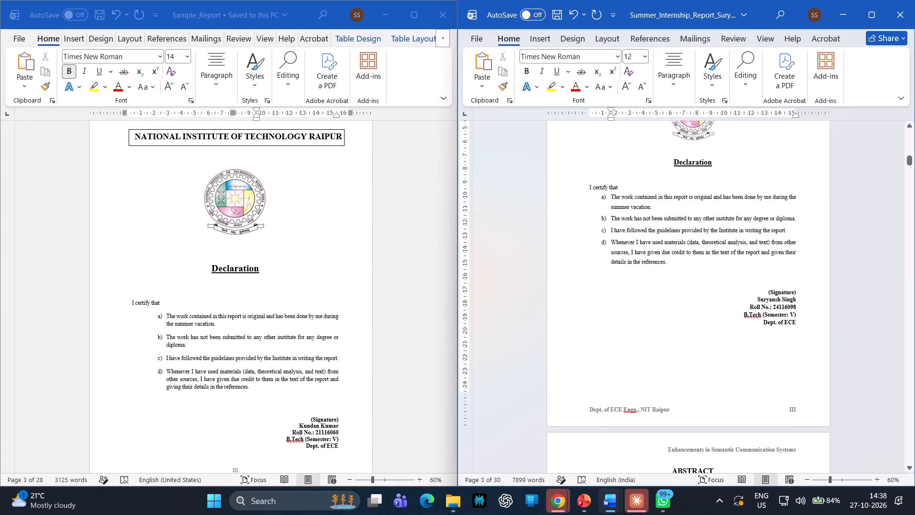
{"action": "left_click_drag", "start_coordinate": [796, 294], "coordinate": [771, 292]}
{"action": "key", "text": "BackSpace"}
{"action": "key", "text": "BackSpace"}
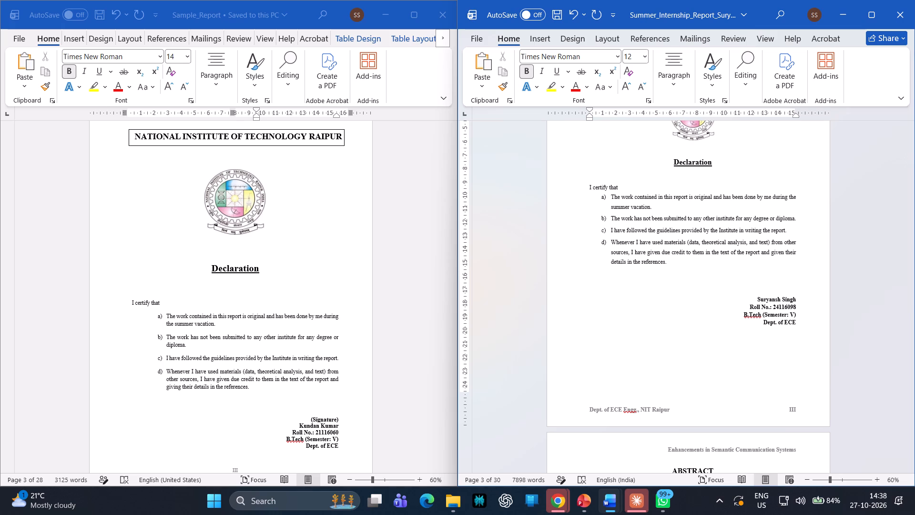
{"action": "left_click", "coordinate": [773, 303]}
Save the internship report.
{"action": "left_click", "coordinate": [558, 12]}
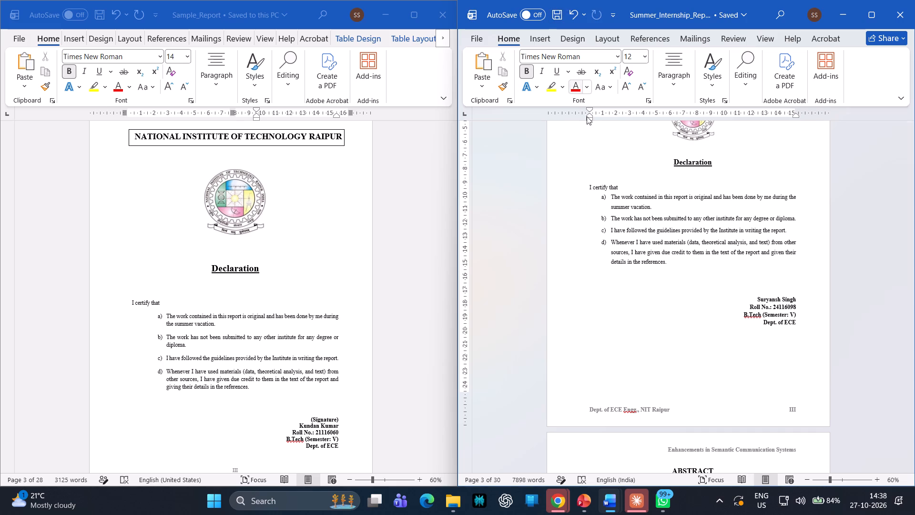
Enlarge the Declaration page's logo proportionally, comparing it with the sample report's Declaration page.
{"action": "scroll", "coordinate": [603, 251], "scroll_direction": "up", "scroll_amount": 2}
{"action": "scroll", "coordinate": [603, 251], "scroll_direction": "down", "scroll_amount": 1}
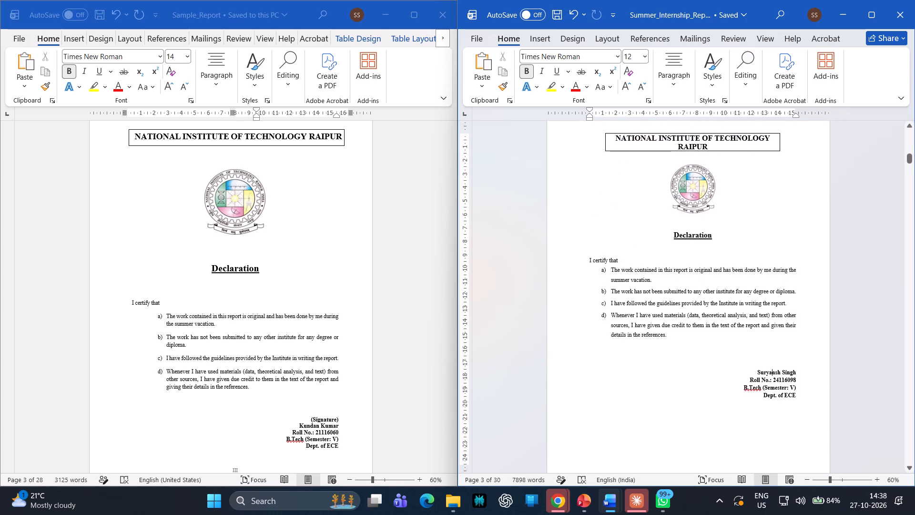
{"action": "scroll", "coordinate": [603, 251], "scroll_direction": "down", "scroll_amount": 1}
{"action": "left_click", "coordinate": [241, 267]}
{"action": "left_click", "coordinate": [241, 267]}
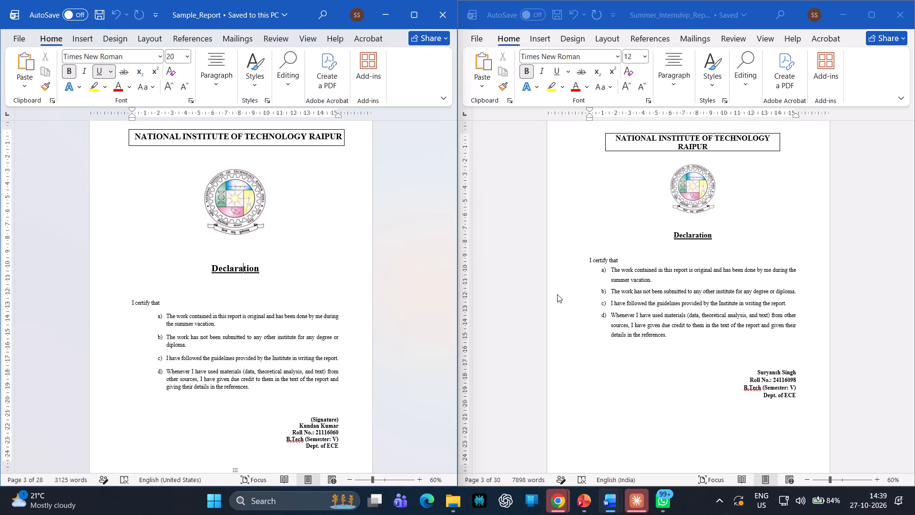
{"action": "left_click", "coordinate": [680, 197]}
{"action": "left_click", "coordinate": [680, 197]}
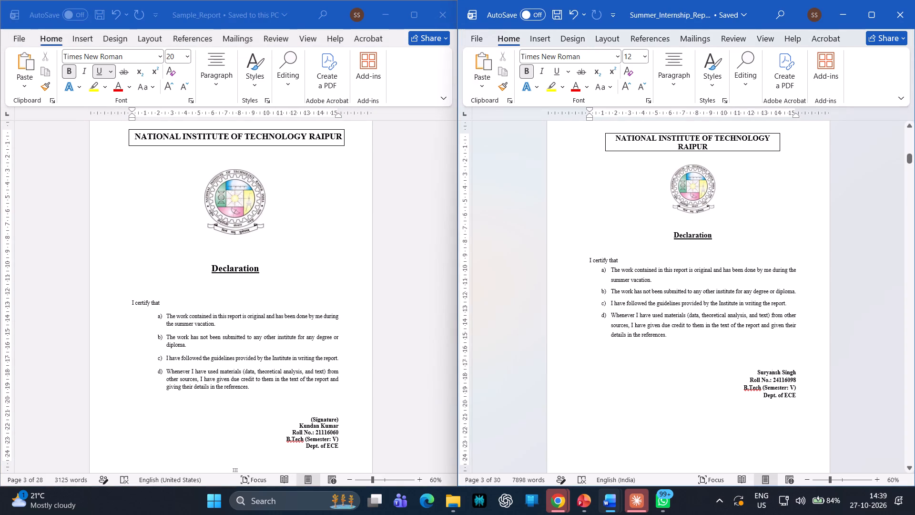
{"action": "left_click_drag", "start_coordinate": [717, 164], "coordinate": [723, 158]}
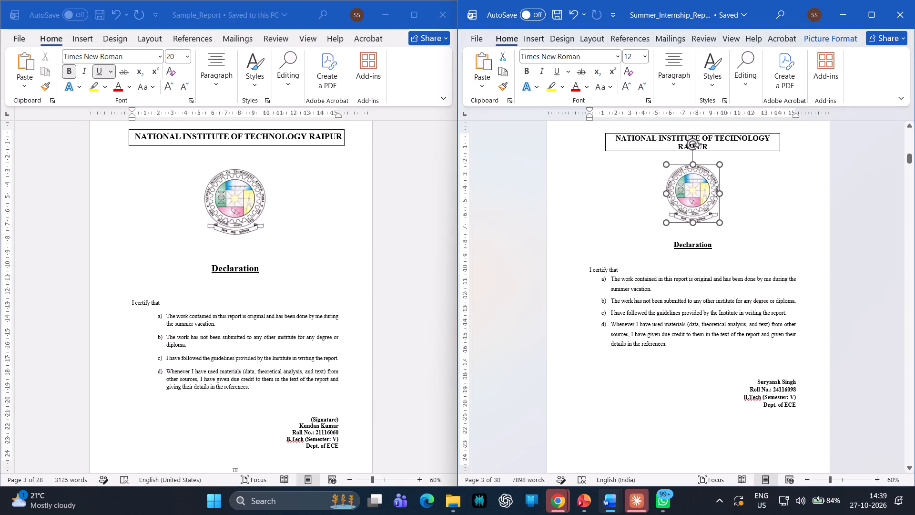
{"action": "left_click_drag", "start_coordinate": [723, 158], "coordinate": [722, 159]}
{"action": "left_click", "coordinate": [873, 219]}
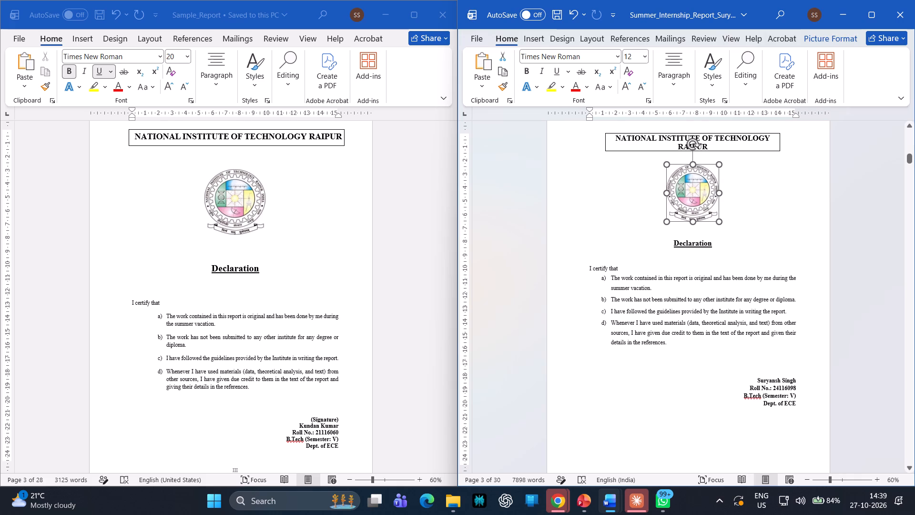
Delete the text "(Signature)" from the Abstract page's signature block, keeping its line blank above the name.
{"action": "scroll", "coordinate": [812, 272], "scroll_direction": "down", "scroll_amount": 5}
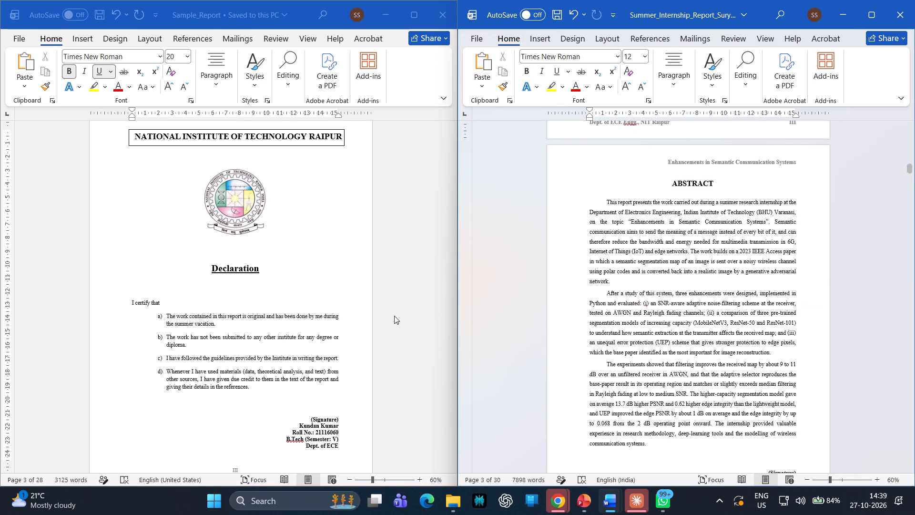
{"action": "scroll", "coordinate": [323, 315], "scroll_direction": "down", "scroll_amount": 6}
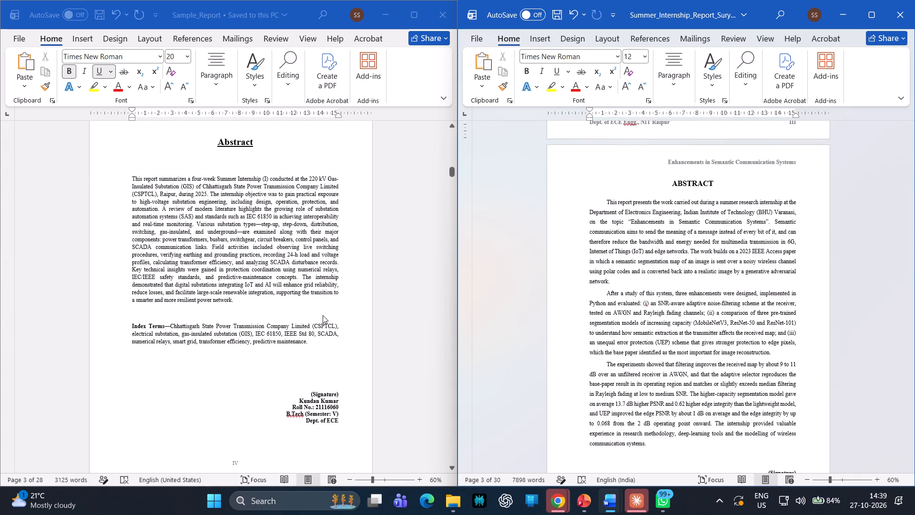
{"action": "scroll", "coordinate": [578, 321], "scroll_direction": "down", "scroll_amount": 1}
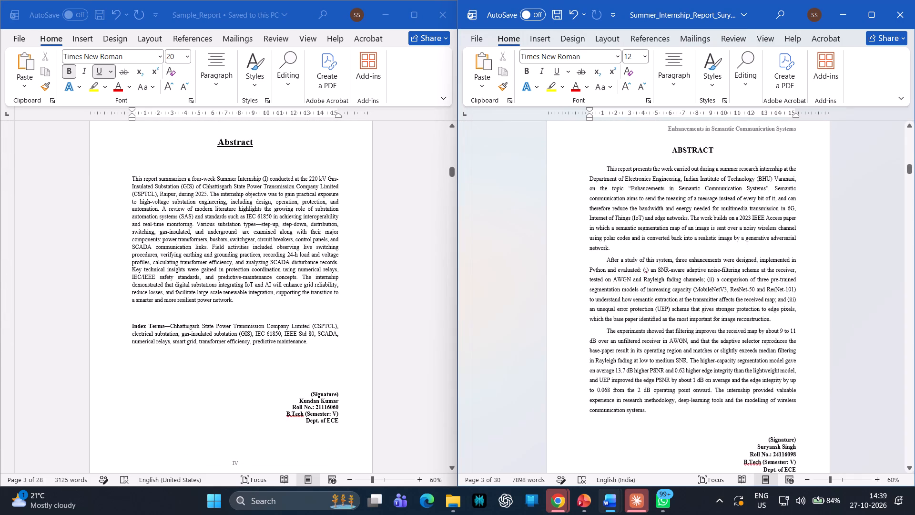
{"action": "scroll", "coordinate": [578, 321], "scroll_direction": "down", "scroll_amount": 1}
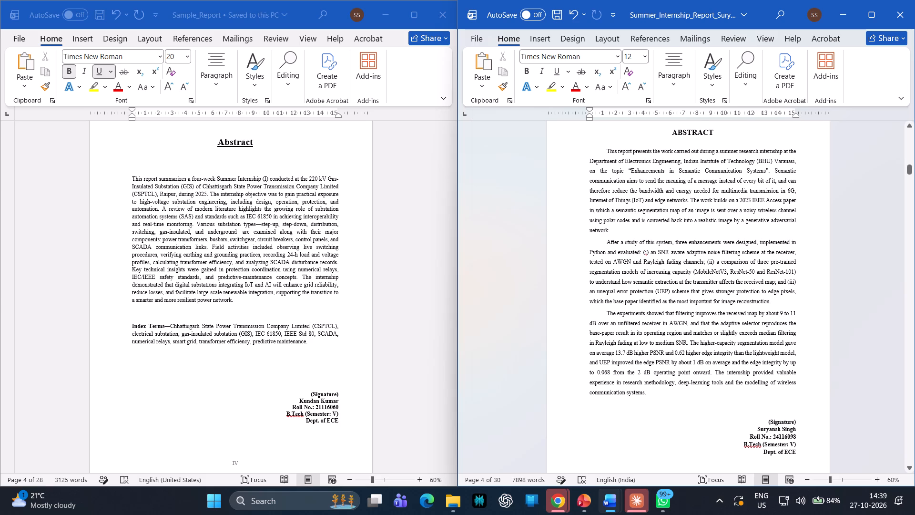
{"action": "scroll", "coordinate": [578, 321], "scroll_direction": "down", "scroll_amount": 2}
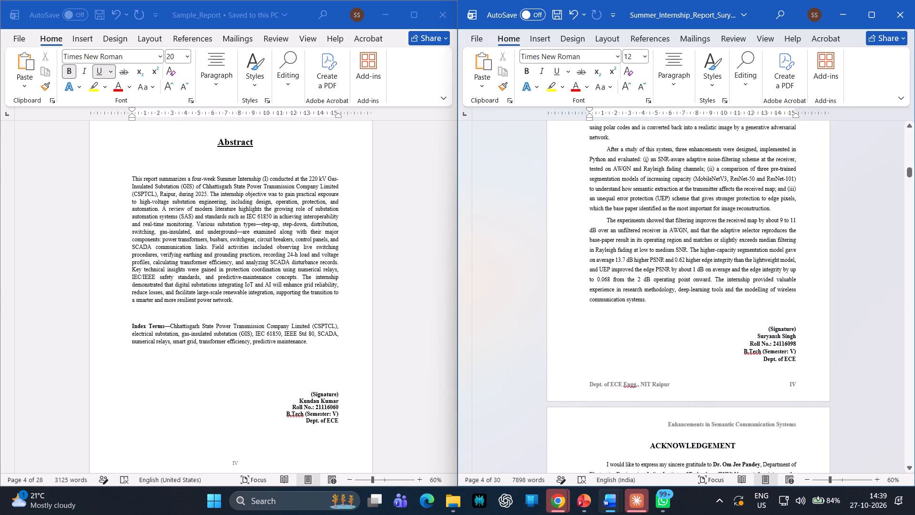
{"action": "left_click_drag", "start_coordinate": [796, 330], "coordinate": [773, 328]}
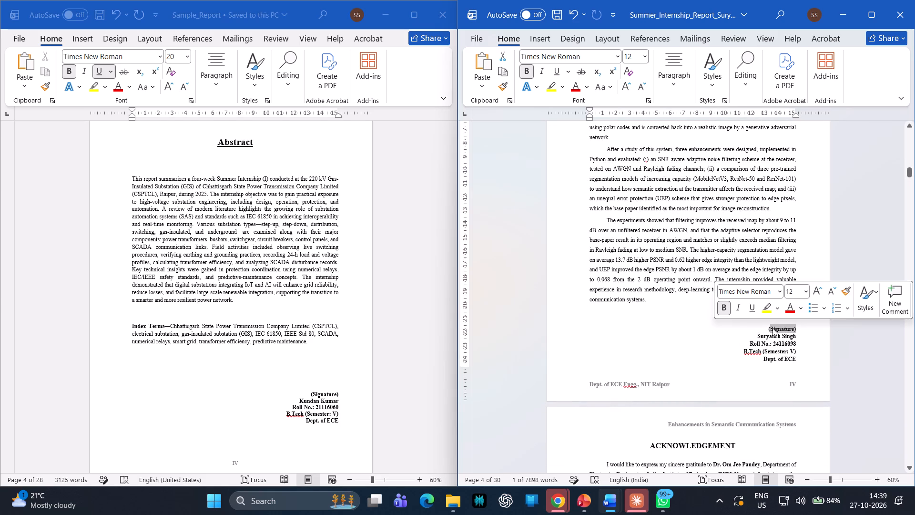
{"action": "key", "text": "BackSpace"}
{"action": "key", "text": "BackSpace"}
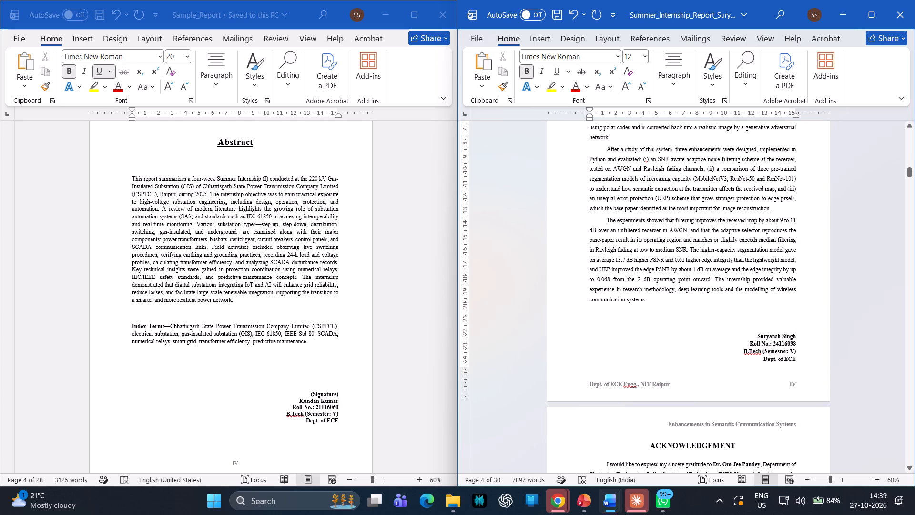
Compare the Acknowledgement pages of the sample and the internship report, and save the internship report.
{"action": "scroll", "coordinate": [600, 322], "scroll_direction": "down", "scroll_amount": 4}
{"action": "scroll", "coordinate": [349, 304], "scroll_direction": "down", "scroll_amount": 8}
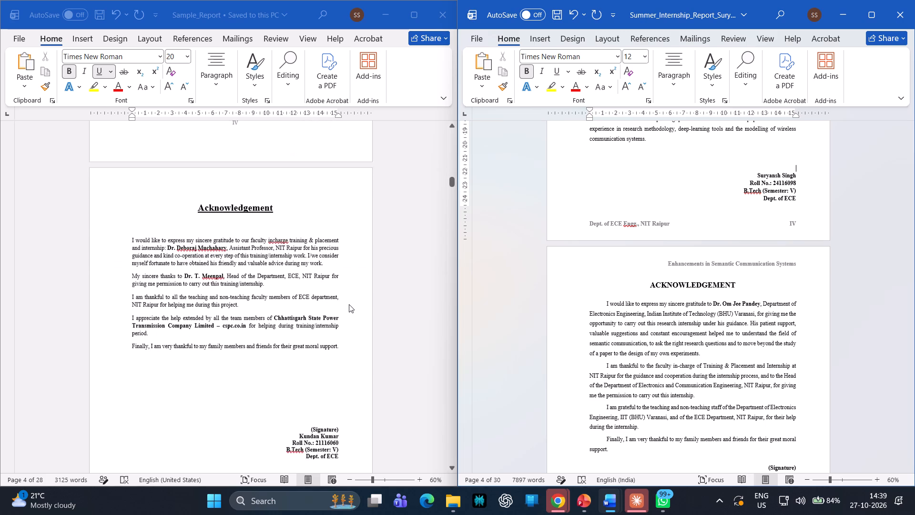
{"action": "scroll", "coordinate": [349, 304], "scroll_direction": "down", "scroll_amount": 1}
{"action": "scroll", "coordinate": [579, 313], "scroll_direction": "down", "scroll_amount": 2}
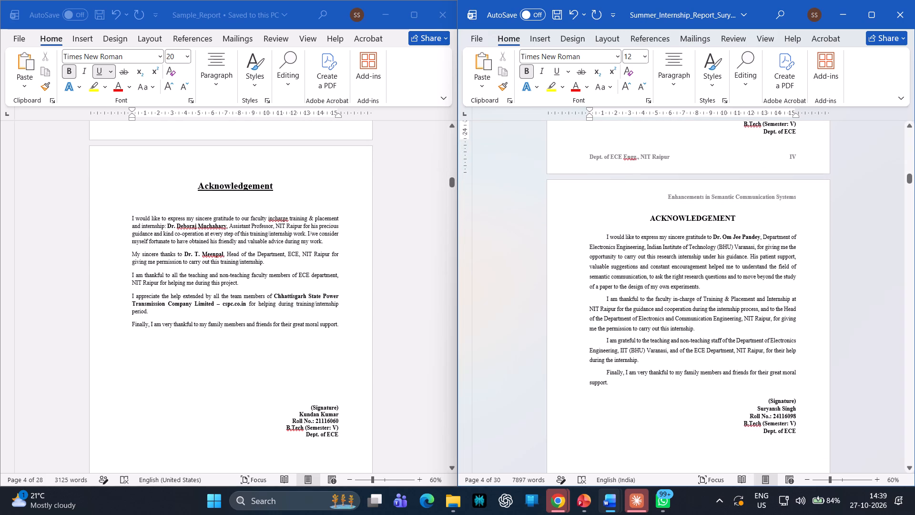
{"action": "scroll", "coordinate": [579, 313], "scroll_direction": "down", "scroll_amount": 1}
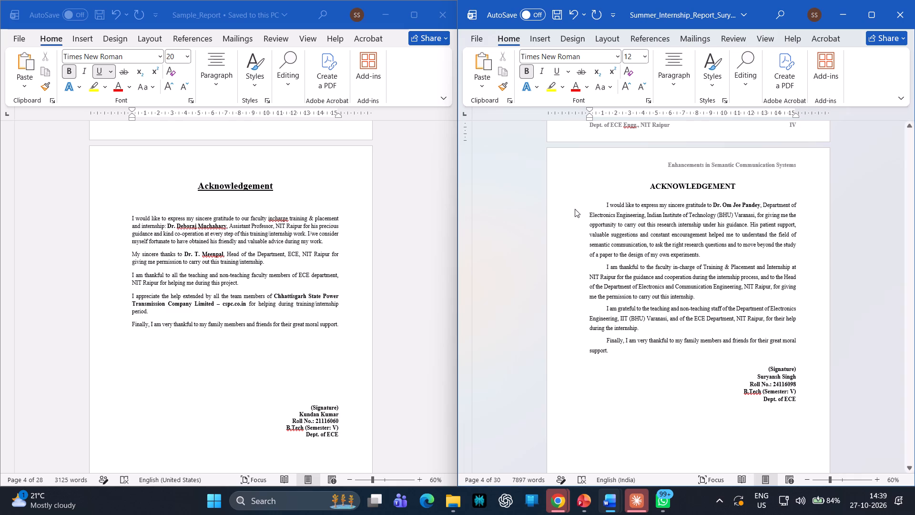
{"action": "left_click", "coordinate": [554, 15]}
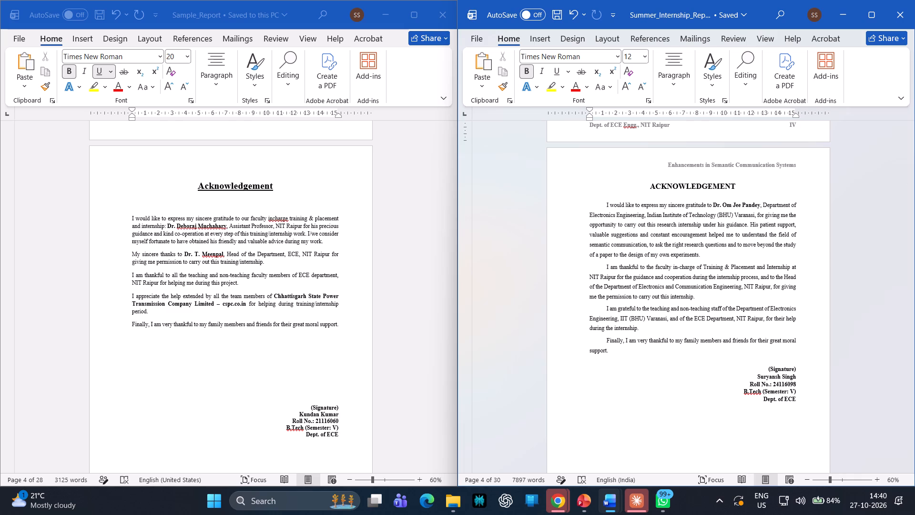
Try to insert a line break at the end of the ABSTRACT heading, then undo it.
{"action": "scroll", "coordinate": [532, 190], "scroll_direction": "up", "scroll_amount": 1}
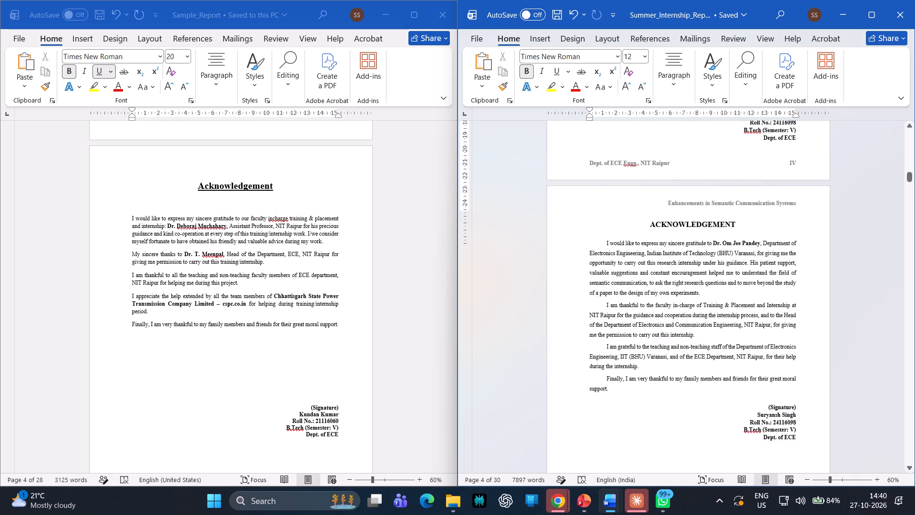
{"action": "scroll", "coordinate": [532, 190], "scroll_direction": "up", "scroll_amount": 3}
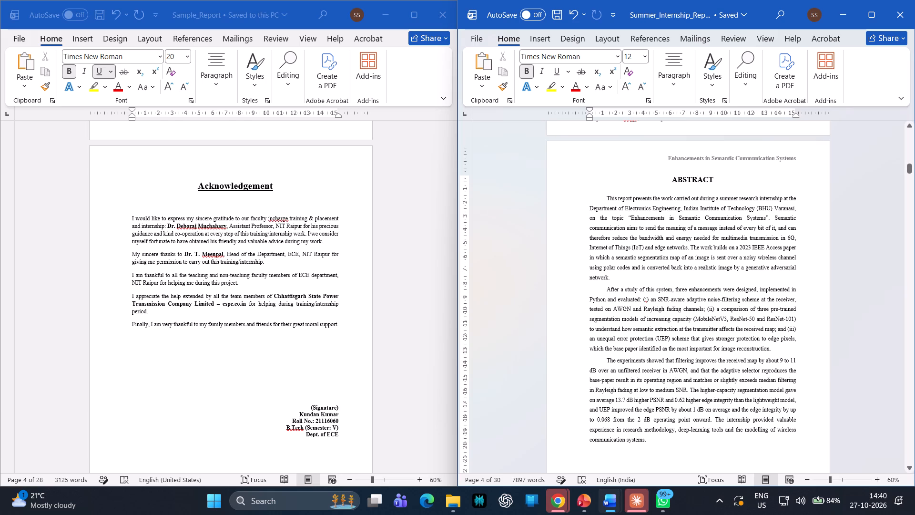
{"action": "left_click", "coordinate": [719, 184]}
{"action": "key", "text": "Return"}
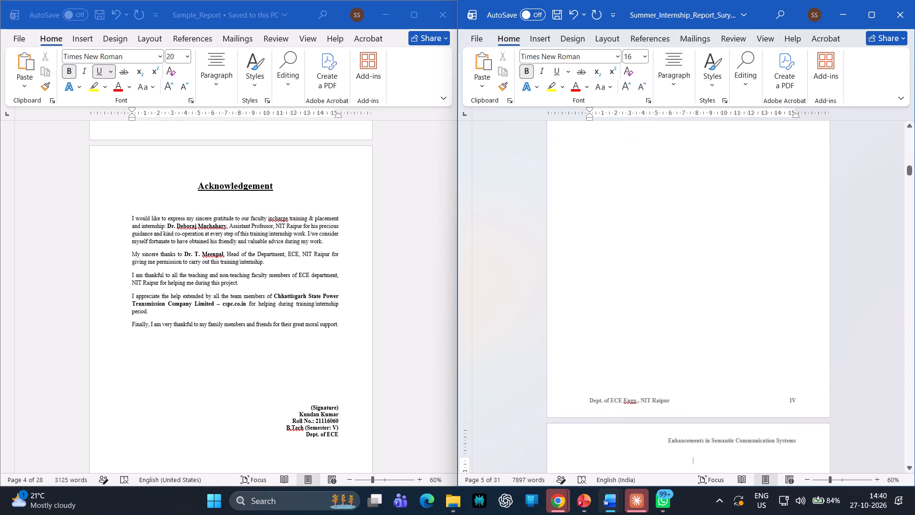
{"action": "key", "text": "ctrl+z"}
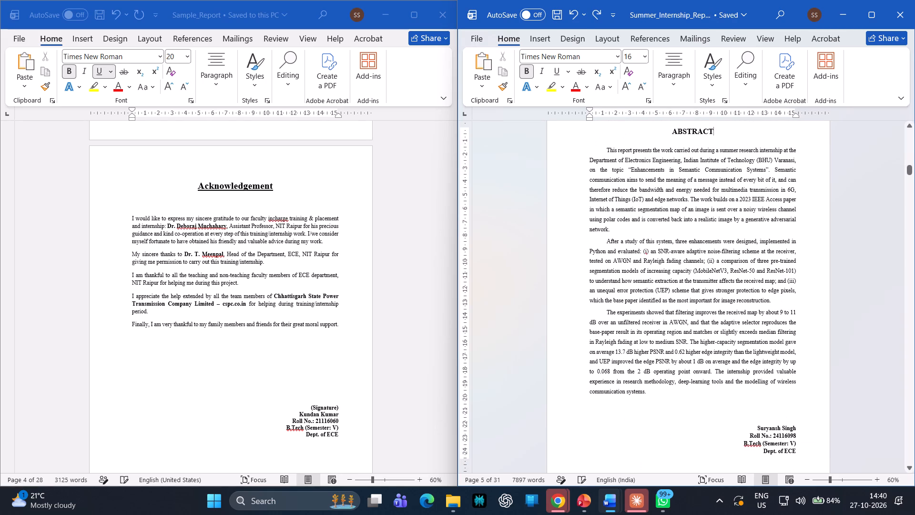
Insert one blank line before the Abstract's first paragraph, which starts "This report presents".
{"action": "left_click", "coordinate": [606, 151]}
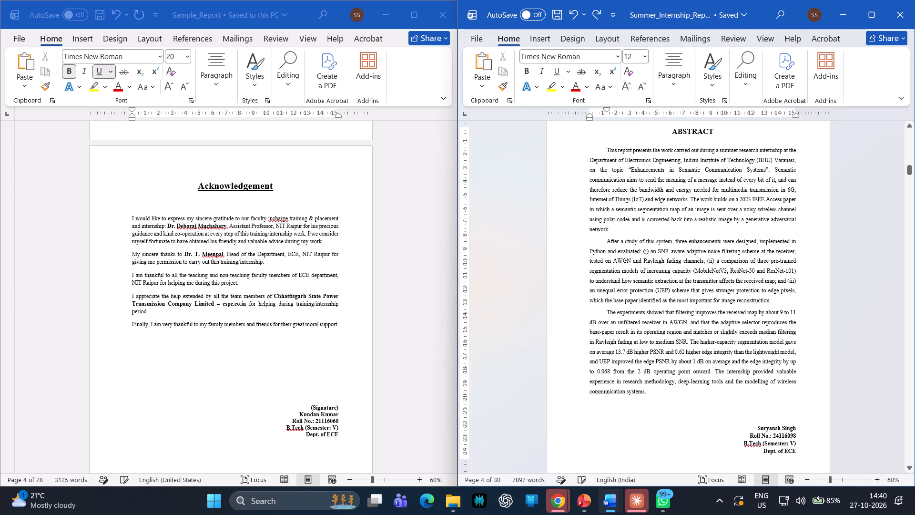
{"action": "key", "text": "Return"}
Remove one blank line above the name in the Abstract page's signature block.
{"action": "scroll", "coordinate": [769, 306], "scroll_direction": "down", "scroll_amount": 2}
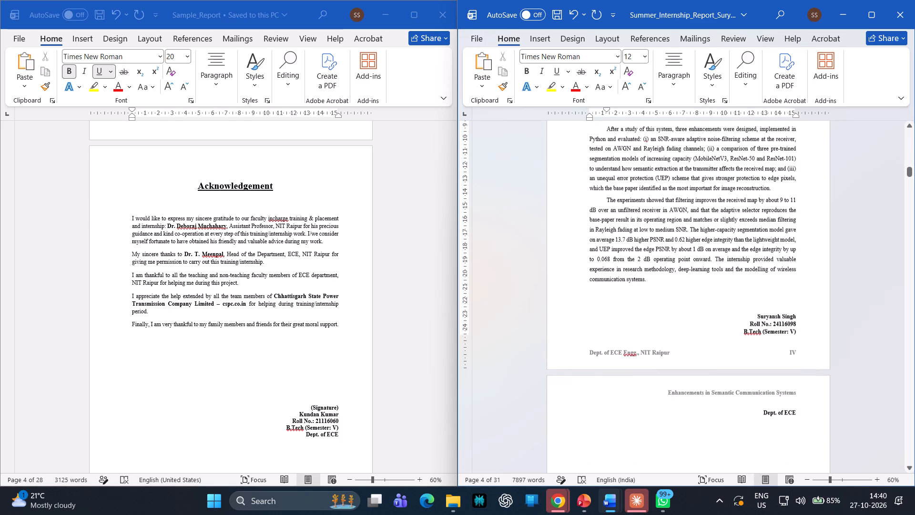
{"action": "left_click", "coordinate": [768, 303]}
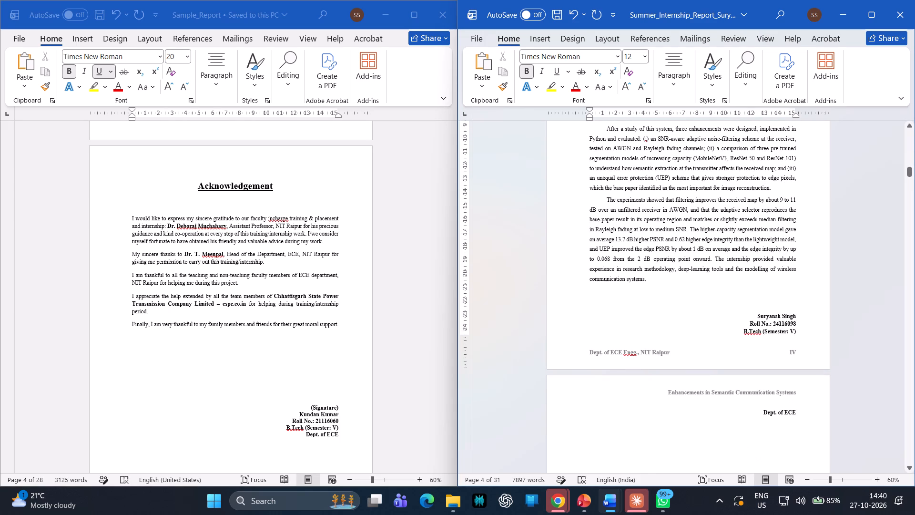
{"action": "key", "text": "BackSpace"}
{"action": "scroll", "coordinate": [768, 303], "scroll_direction": "up", "scroll_amount": 3}
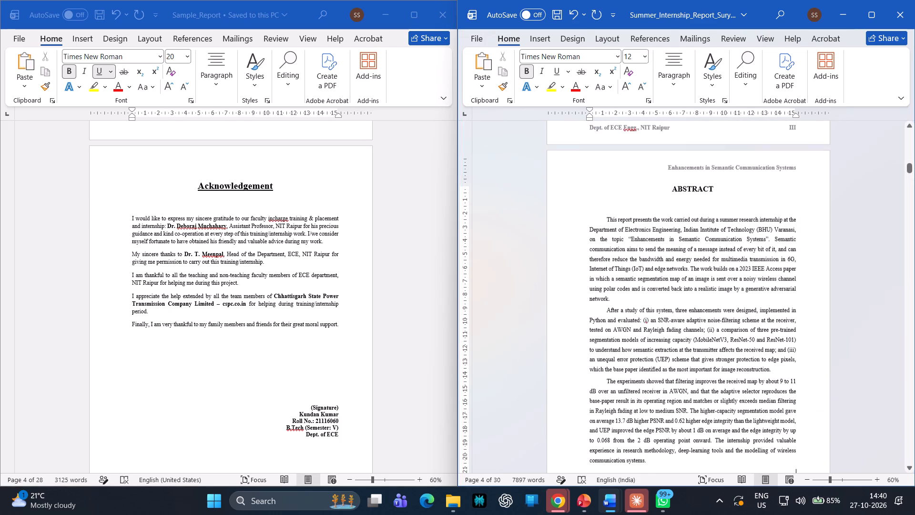
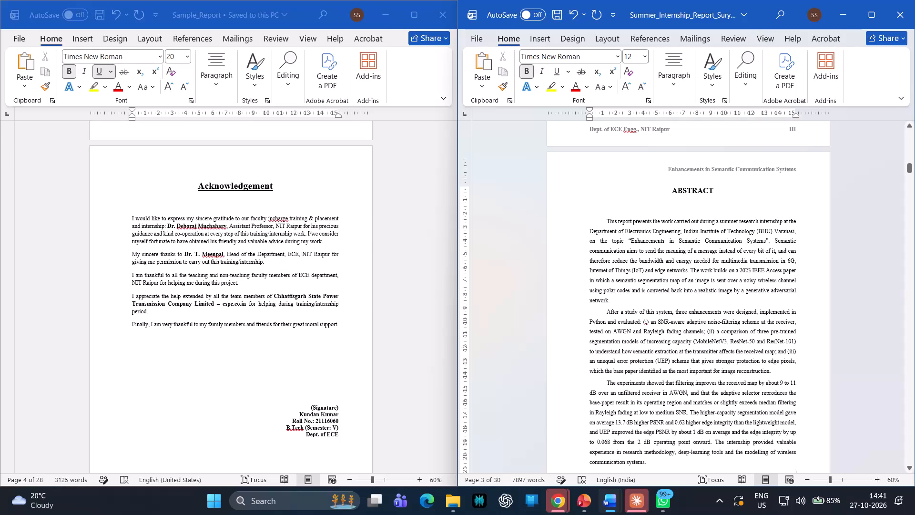
Place the insertion point in the ABSTRACT heading of the internship report.
{"action": "left_click", "coordinate": [694, 191]}
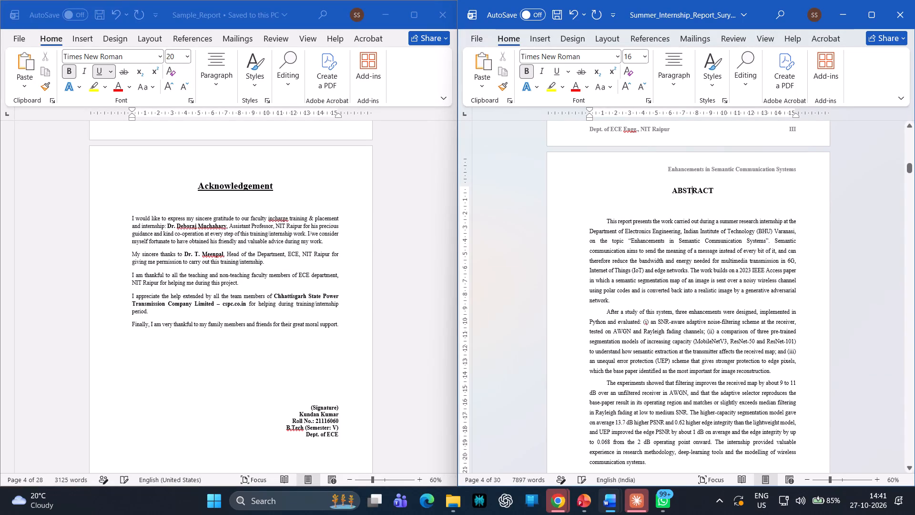
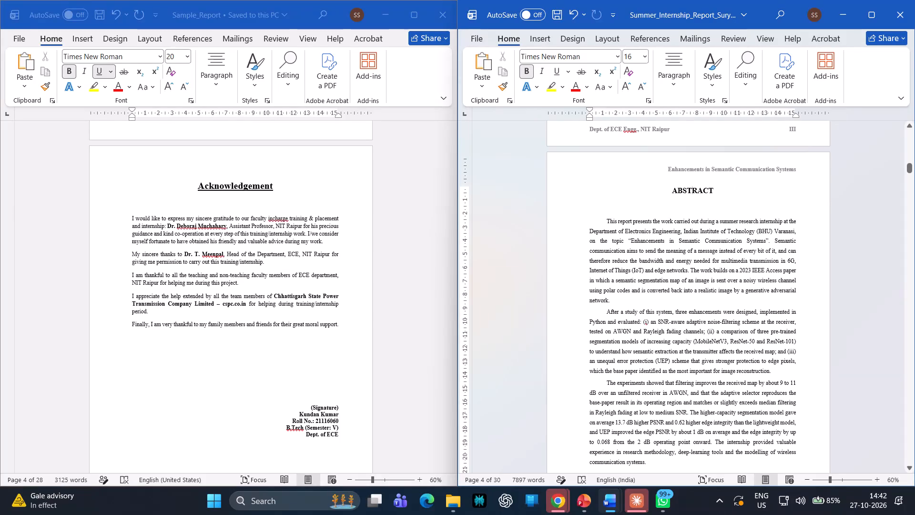
Center-align the three body paragraphs under the ABSTRACT heading of the internship report.
{"action": "left_click_drag", "start_coordinate": [607, 221], "coordinate": [663, 433]}
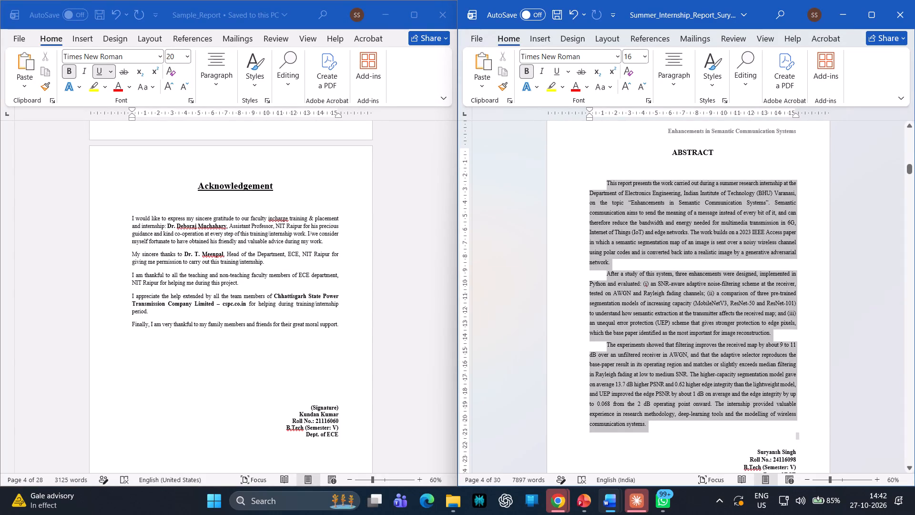
{"action": "left_click_drag", "start_coordinate": [663, 433], "coordinate": [662, 432]}
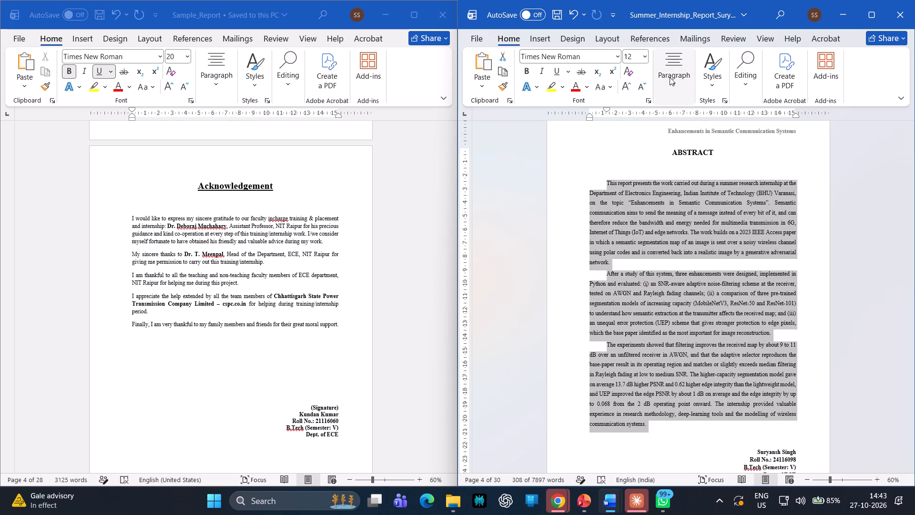
{"action": "left_click", "coordinate": [901, 100]}
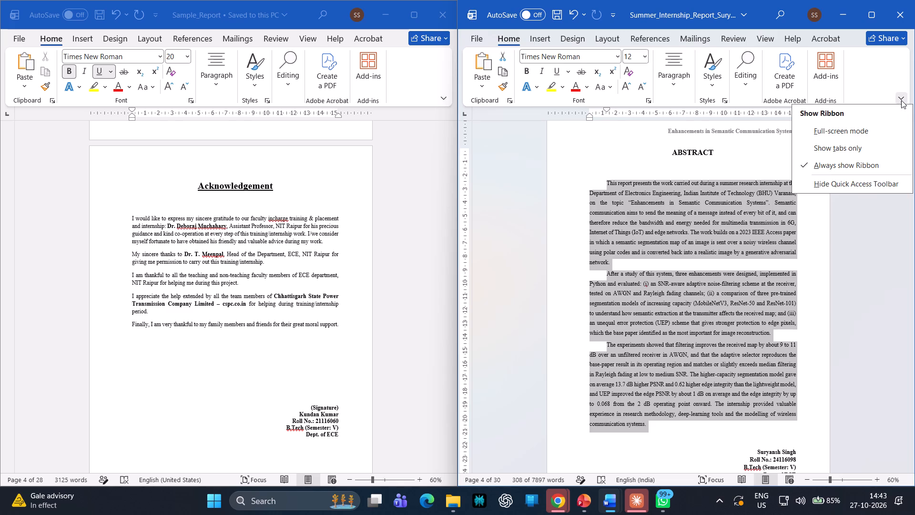
{"action": "right_click", "coordinate": [658, 373]}
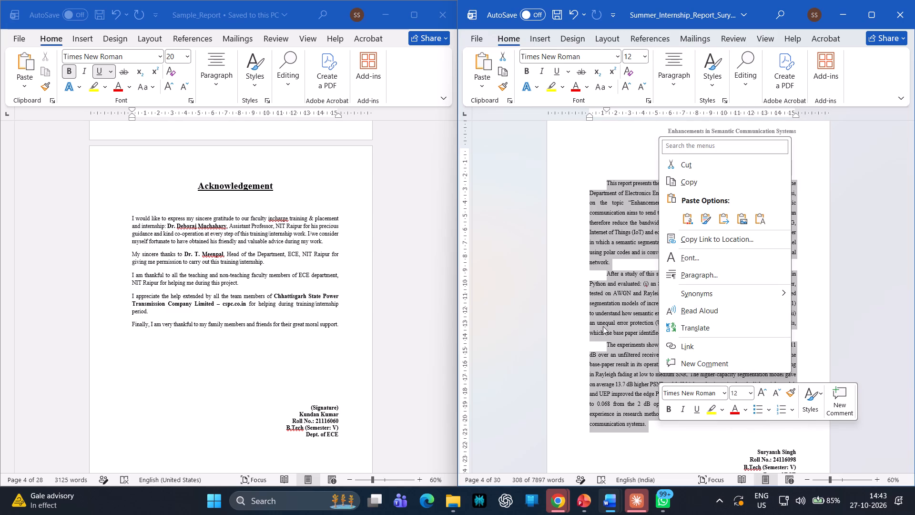
{"action": "left_click", "coordinate": [678, 86]}
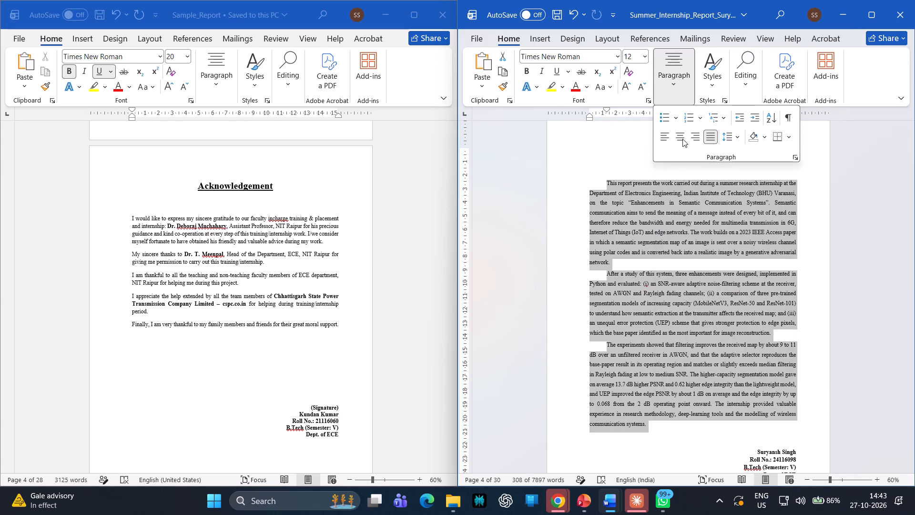
{"action": "left_click", "coordinate": [682, 139]}
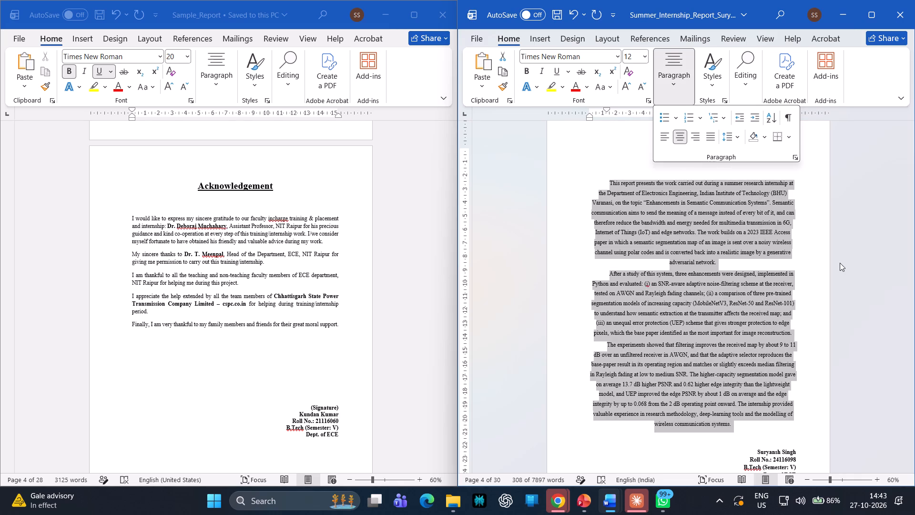
{"action": "left_click", "coordinate": [855, 267]}
{"action": "left_click", "coordinate": [855, 267]}
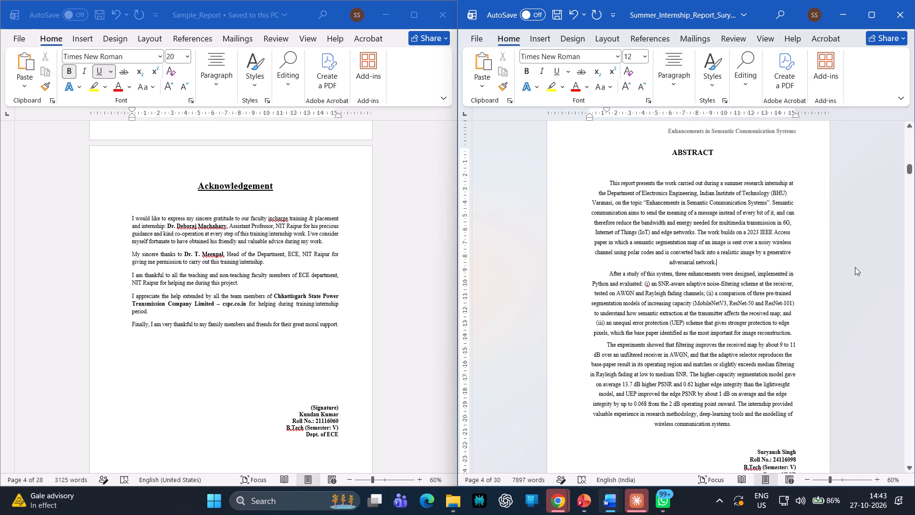
Save the internship report.
{"action": "left_click", "coordinate": [559, 15]}
Compare the internship report's abstract and acknowledgement pages with the same pages in the sample report.
{"action": "scroll", "coordinate": [657, 246], "scroll_direction": "down", "scroll_amount": 4}
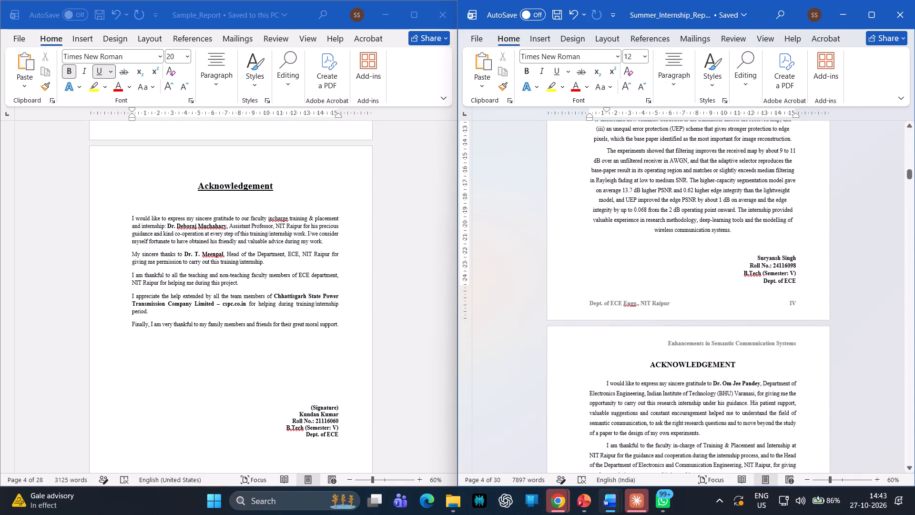
{"action": "scroll", "coordinate": [657, 246], "scroll_direction": "down", "scroll_amount": 1}
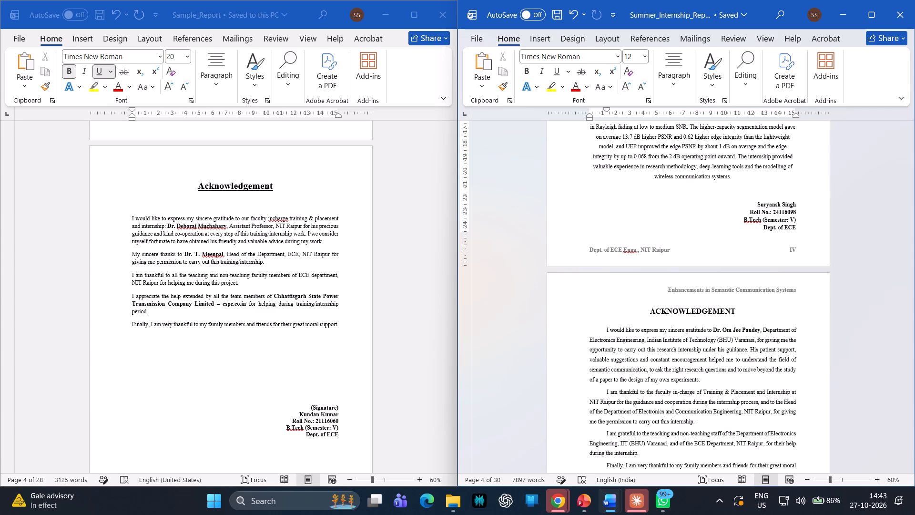
{"action": "scroll", "coordinate": [657, 246], "scroll_direction": "down", "scroll_amount": 2}
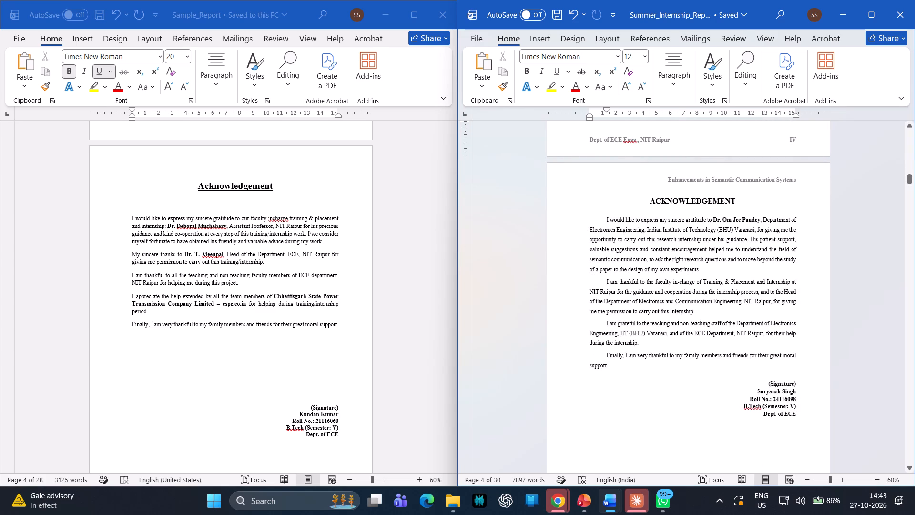
{"action": "scroll", "coordinate": [657, 246], "scroll_direction": "up", "scroll_amount": 4}
{"action": "scroll", "coordinate": [657, 246], "scroll_direction": "down", "scroll_amount": 1}
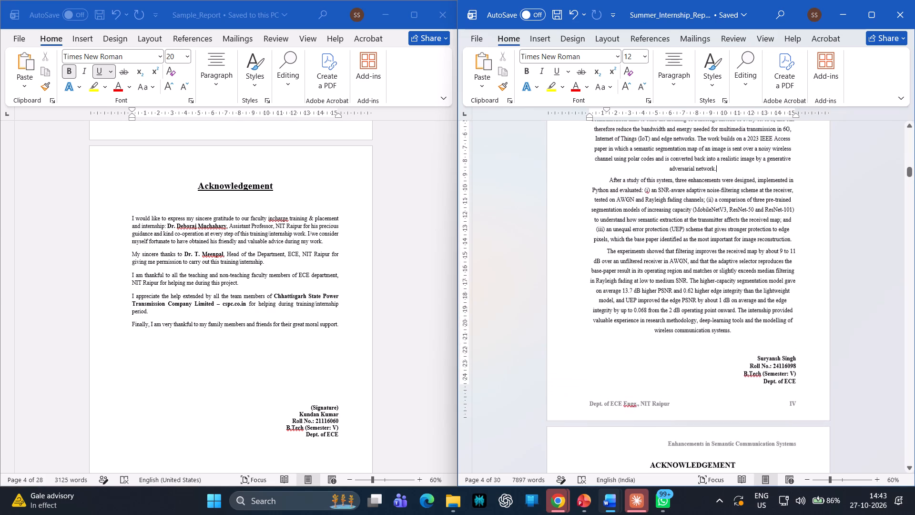
{"action": "scroll", "coordinate": [657, 246], "scroll_direction": "down", "scroll_amount": 2}
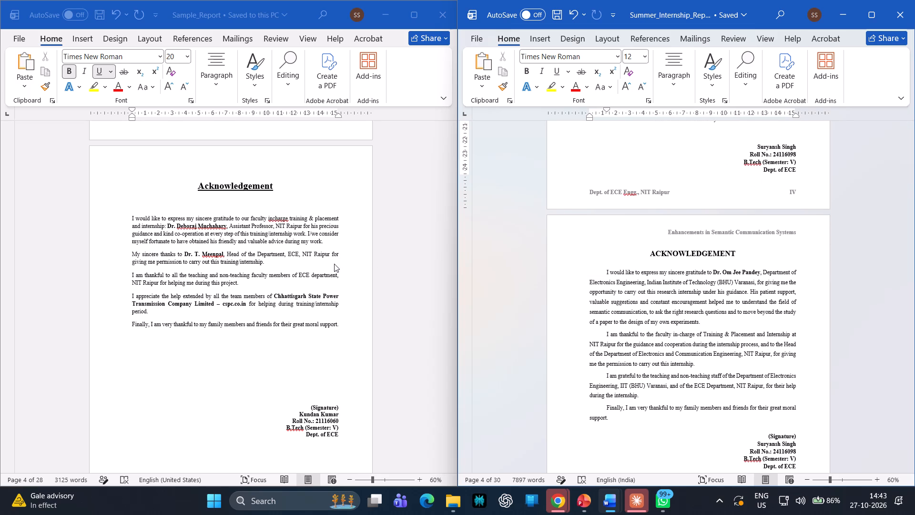
{"action": "scroll", "coordinate": [334, 264], "scroll_direction": "up", "scroll_amount": 2}
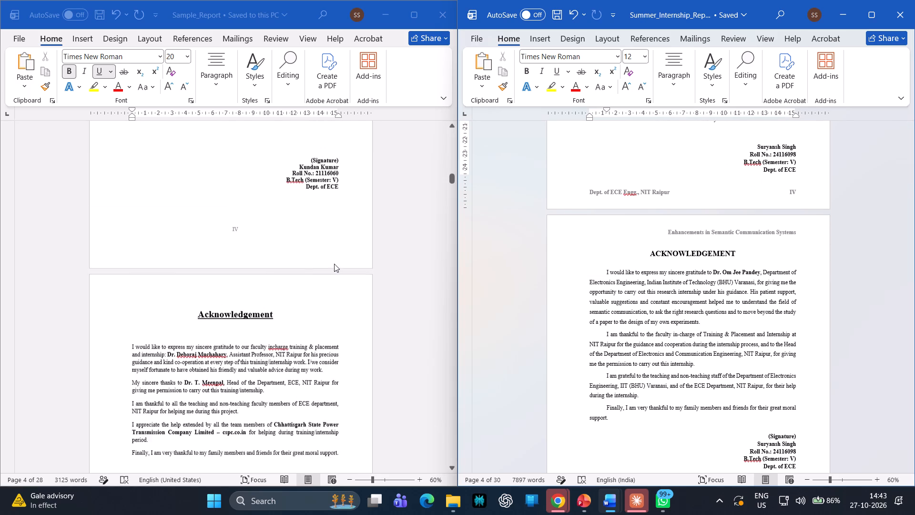
{"action": "scroll", "coordinate": [334, 264], "scroll_direction": "up", "scroll_amount": 4}
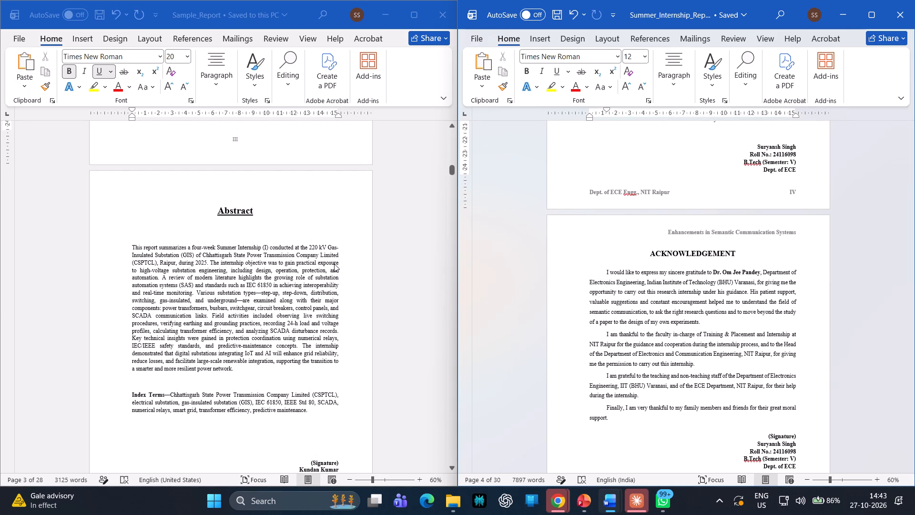
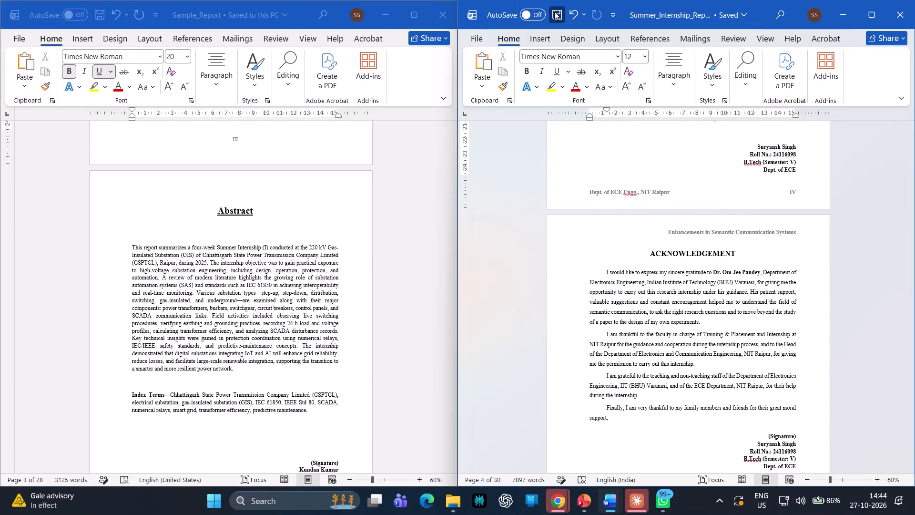
Insert a blank line after the acknowledgement's closing paragraph, above the signature block, and save the internship report.
{"action": "left_click", "coordinate": [554, 11]}
{"action": "scroll", "coordinate": [556, 277], "scroll_direction": "down", "scroll_amount": 3}
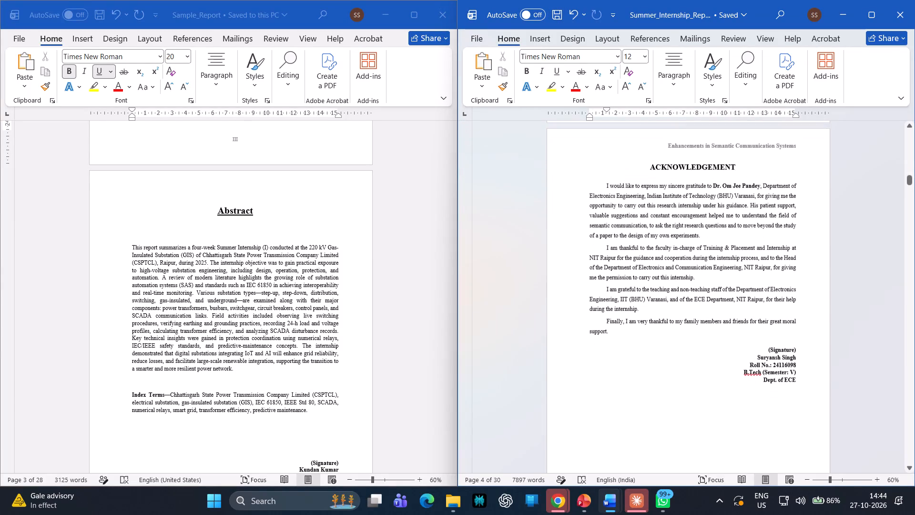
{"action": "scroll", "coordinate": [556, 277], "scroll_direction": "down", "scroll_amount": 4}
{"action": "scroll", "coordinate": [305, 274], "scroll_direction": "down", "scroll_amount": 2}
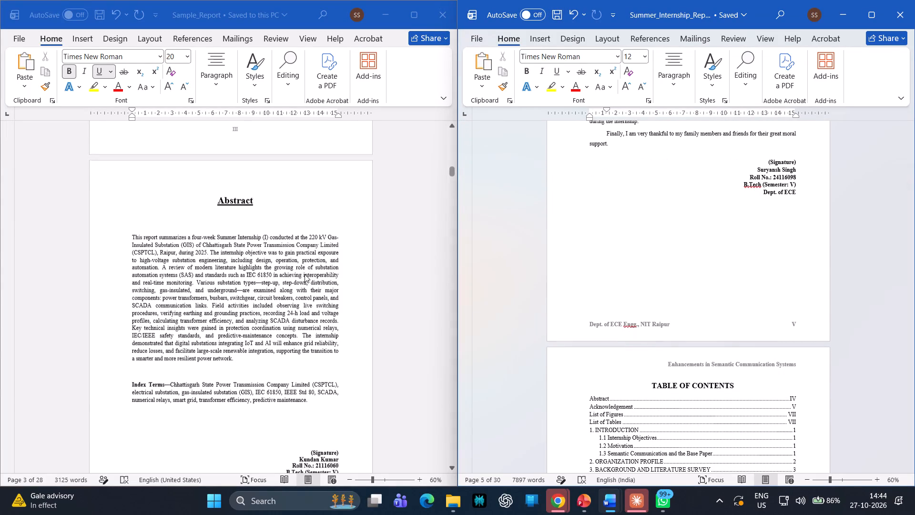
{"action": "scroll", "coordinate": [305, 274], "scroll_direction": "down", "scroll_amount": 12}
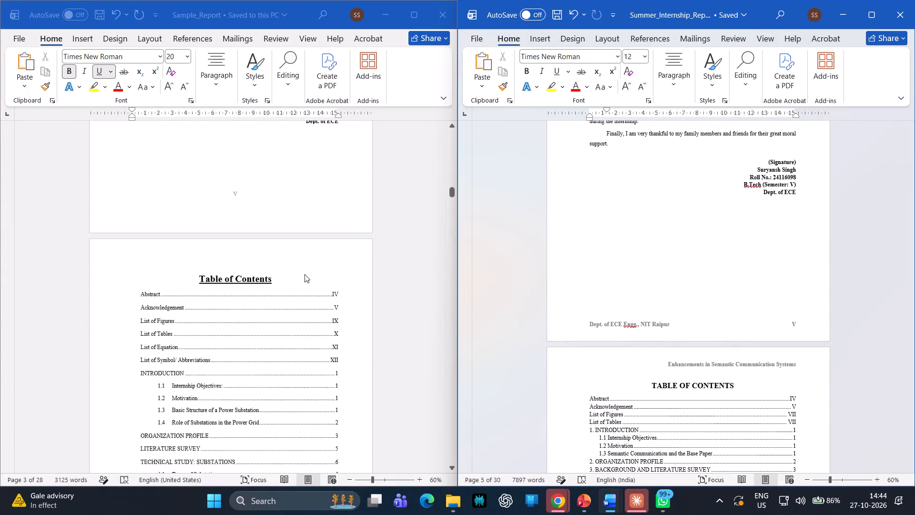
{"action": "scroll", "coordinate": [538, 283], "scroll_direction": "up", "scroll_amount": 2}
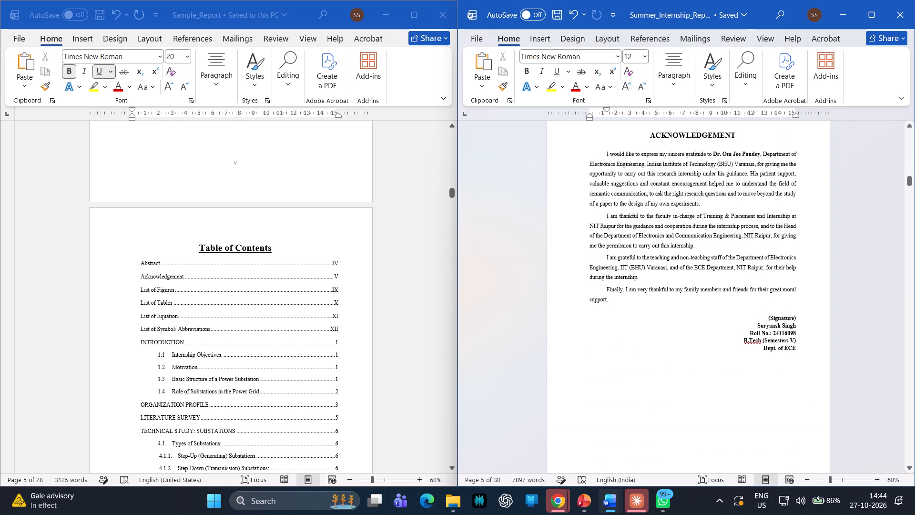
{"action": "left_click", "coordinate": [779, 308]}
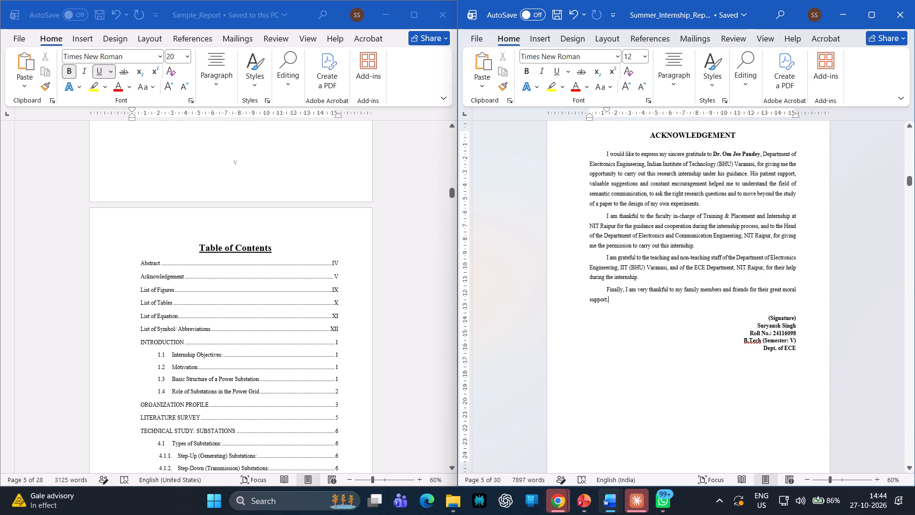
{"action": "key", "text": "Return"}
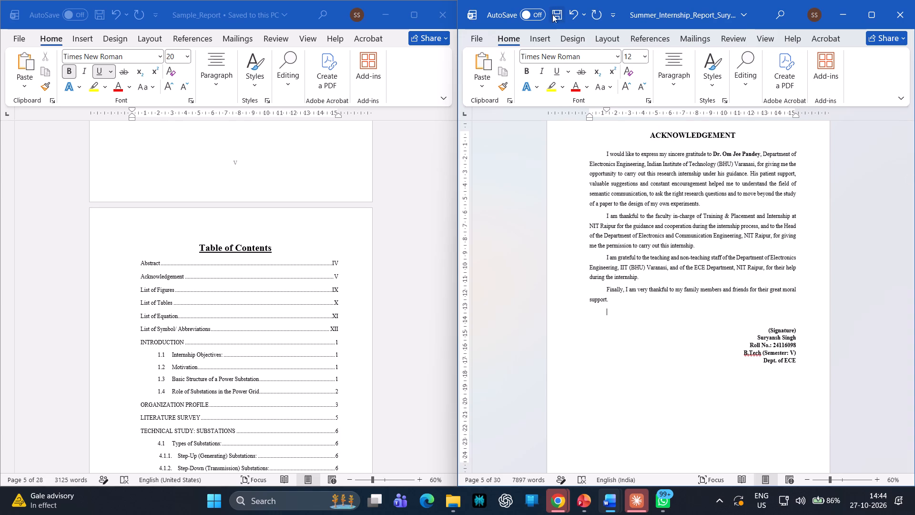
{"action": "left_click", "coordinate": [553, 13]}
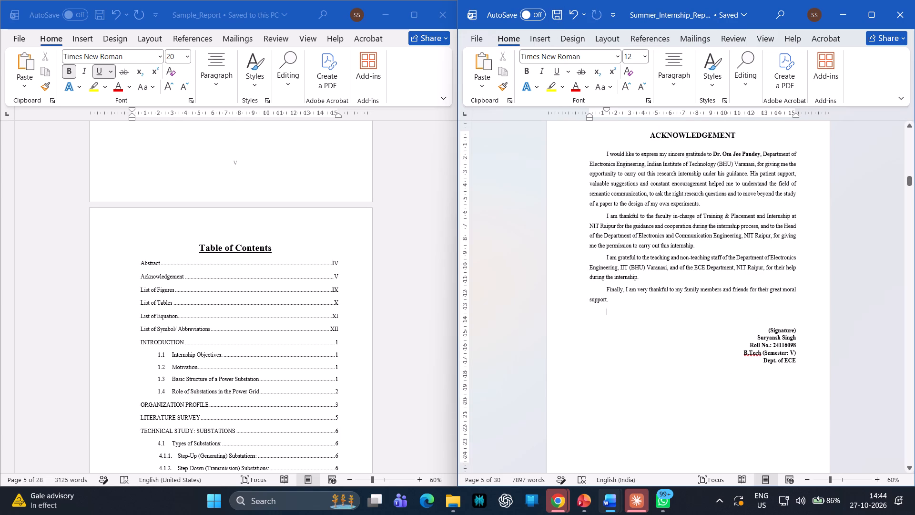
Replace the "(Signature)" line of the acknowledgement's signature block with a blank line and save the internship report.
{"action": "left_click_drag", "start_coordinate": [797, 330], "coordinate": [768, 329]}
{"action": "left_click_drag", "start_coordinate": [768, 329], "coordinate": [768, 328]}
{"action": "key", "text": "BackSpace"}
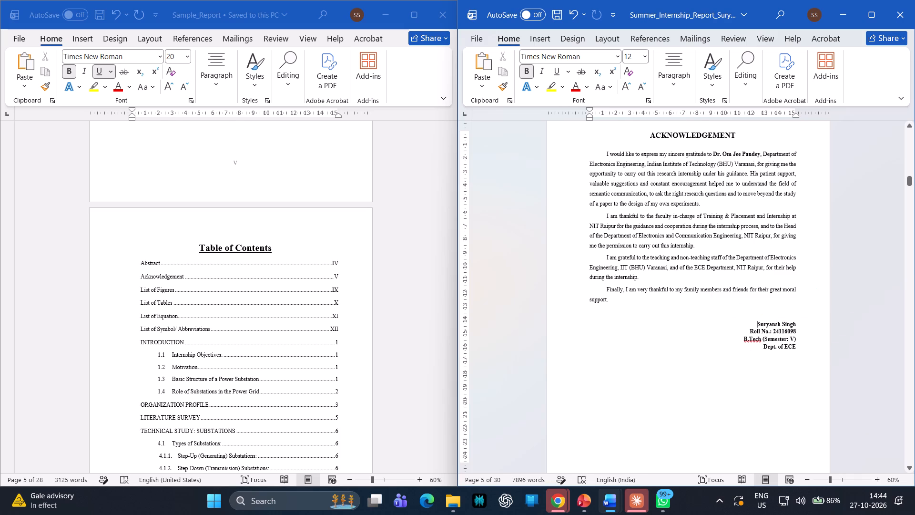
{"action": "key", "text": "Return"}
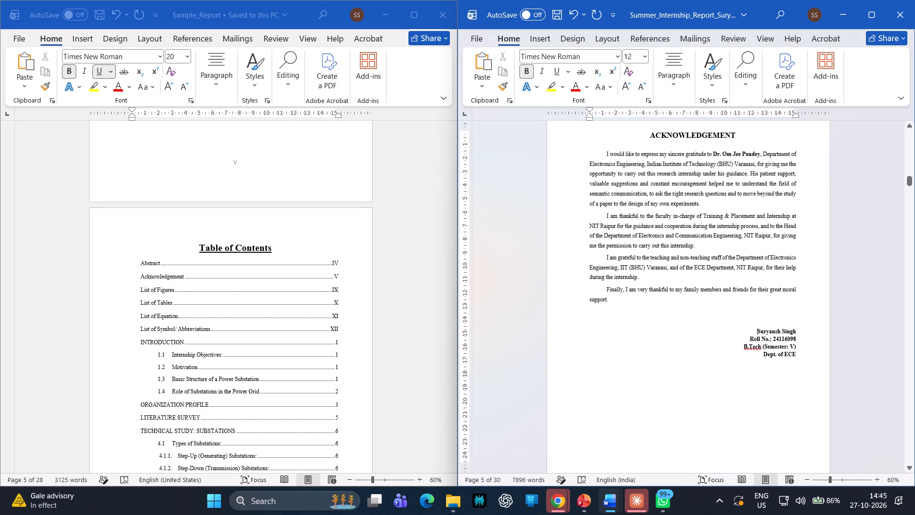
{"action": "left_click", "coordinate": [554, 17]}
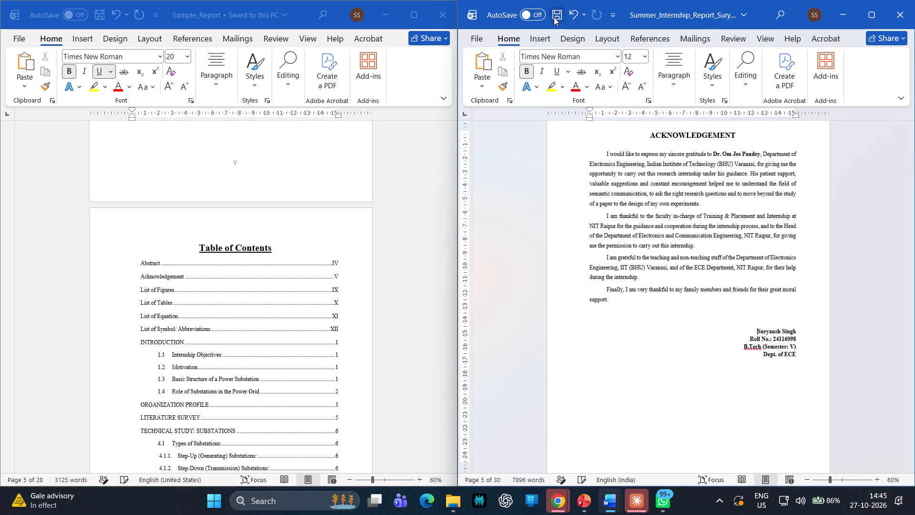
Compare the layout and spacing of the internship report's table of contents with the sample report's table of contents.
{"action": "scroll", "coordinate": [410, 278], "scroll_direction": "down", "scroll_amount": 1}
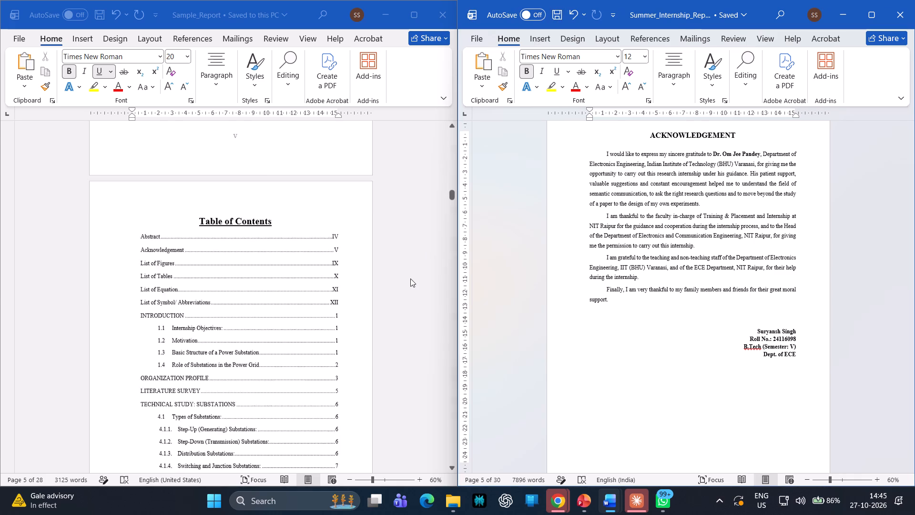
{"action": "scroll", "coordinate": [410, 278], "scroll_direction": "down", "scroll_amount": 2}
{"action": "scroll", "coordinate": [530, 278], "scroll_direction": "down", "scroll_amount": 5}
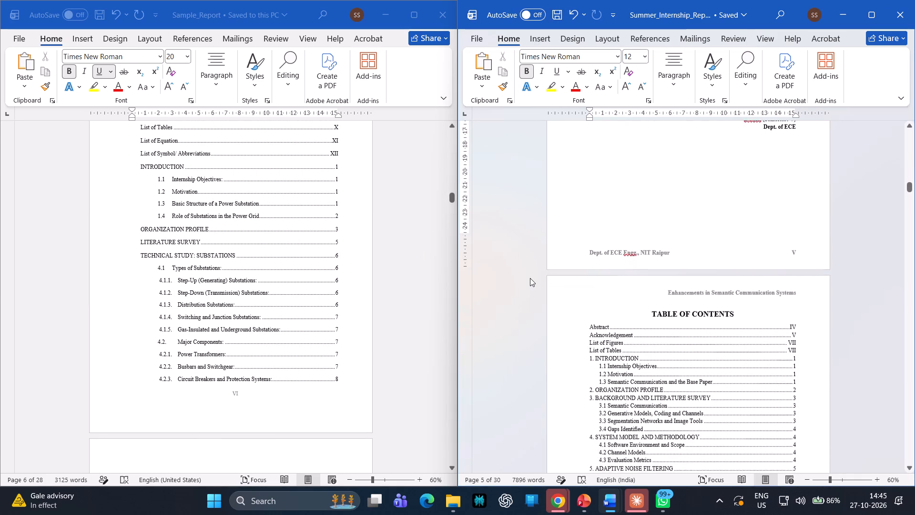
{"action": "scroll", "coordinate": [530, 278], "scroll_direction": "down", "scroll_amount": 1}
{"action": "left_click", "coordinate": [591, 250]}
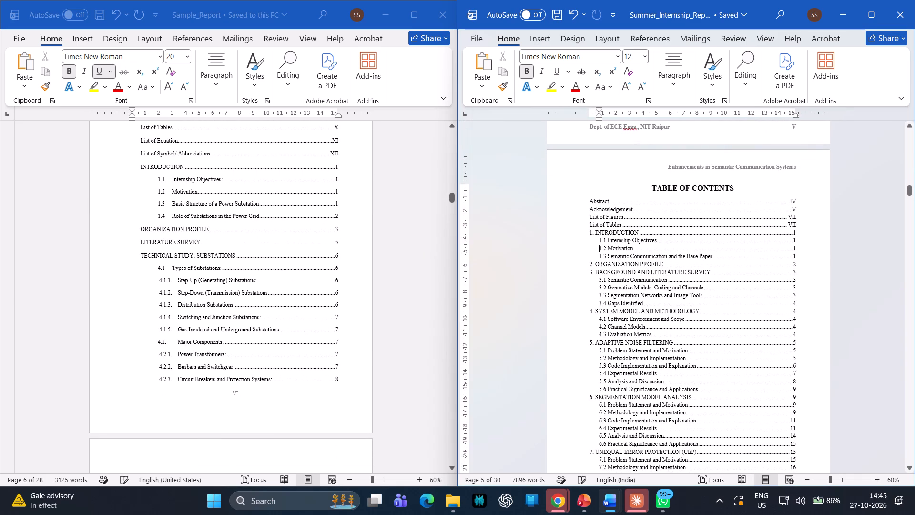
{"action": "left_click", "coordinate": [623, 241]}
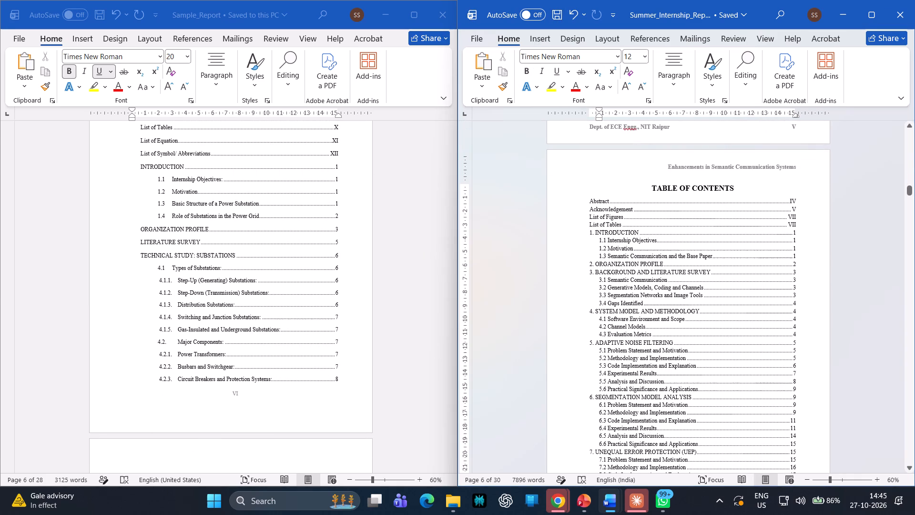
{"action": "left_click", "coordinate": [737, 83]}
{"action": "left_click", "coordinate": [737, 83]}
{"action": "left_click", "coordinate": [724, 81]}
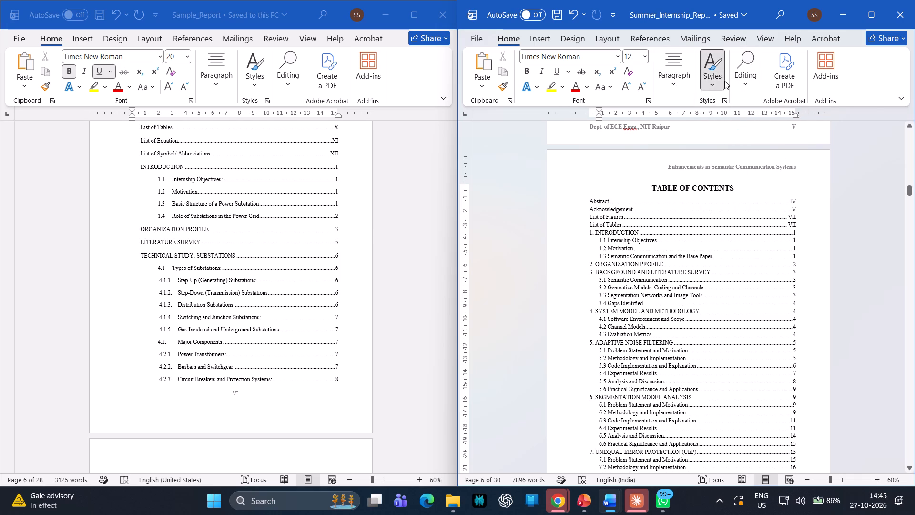
{"action": "left_click", "coordinate": [724, 81]}
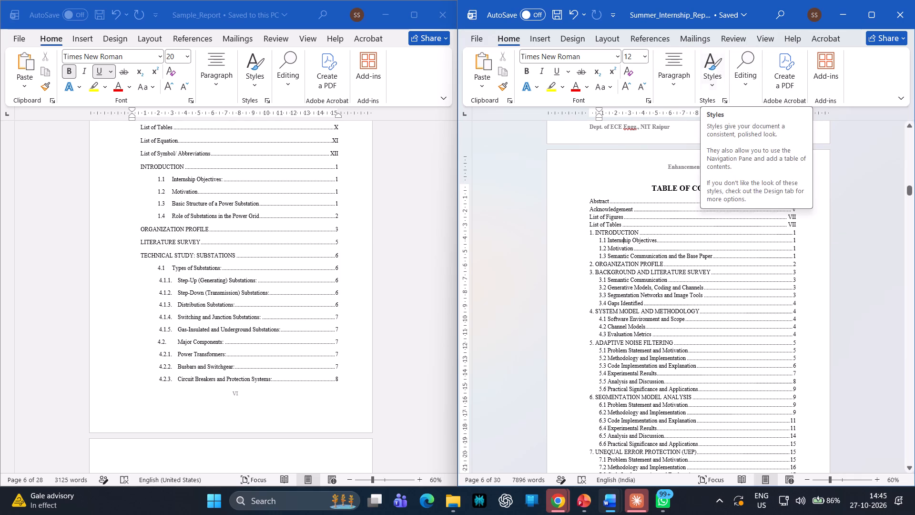
{"action": "scroll", "coordinate": [651, 258], "scroll_direction": "up", "scroll_amount": 4}
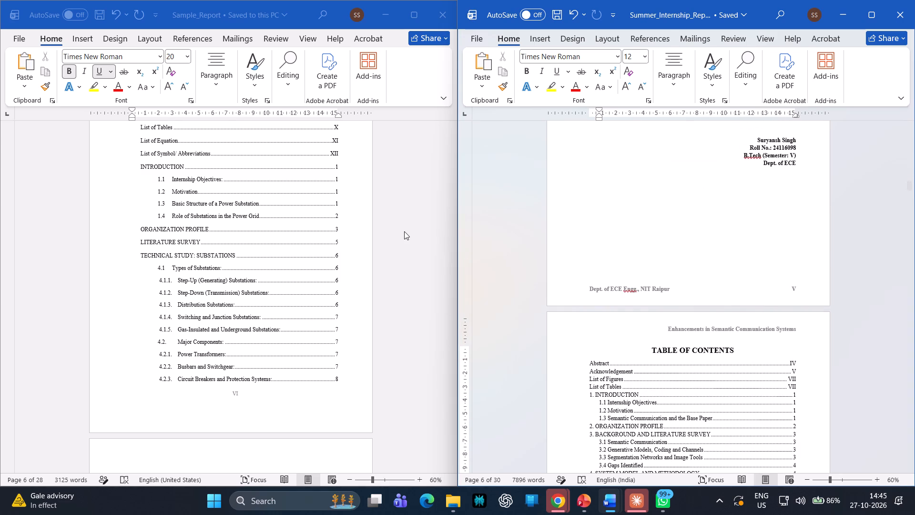
{"action": "scroll", "coordinate": [404, 231], "scroll_direction": "up", "scroll_amount": 1}
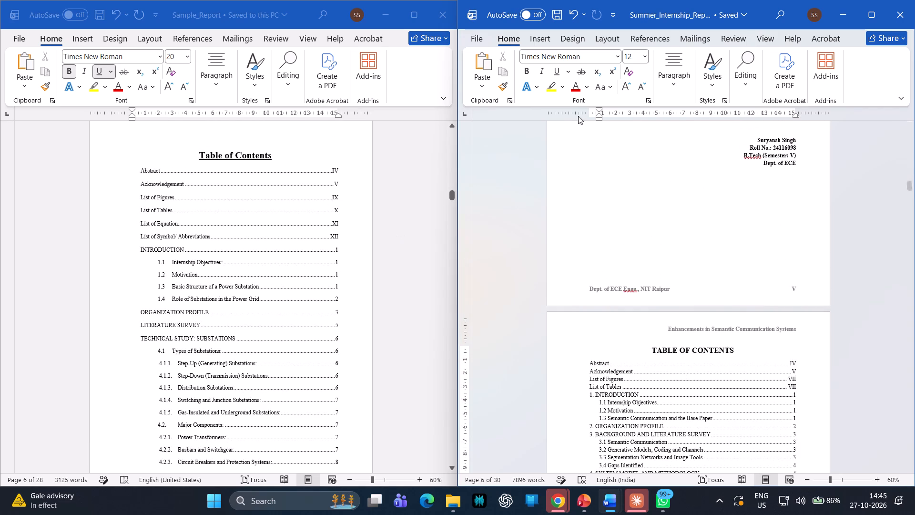
Maximize the internship report and review its table of contents, lists of figures and tables, and introduction pages.
{"action": "left_click", "coordinate": [871, 13]}
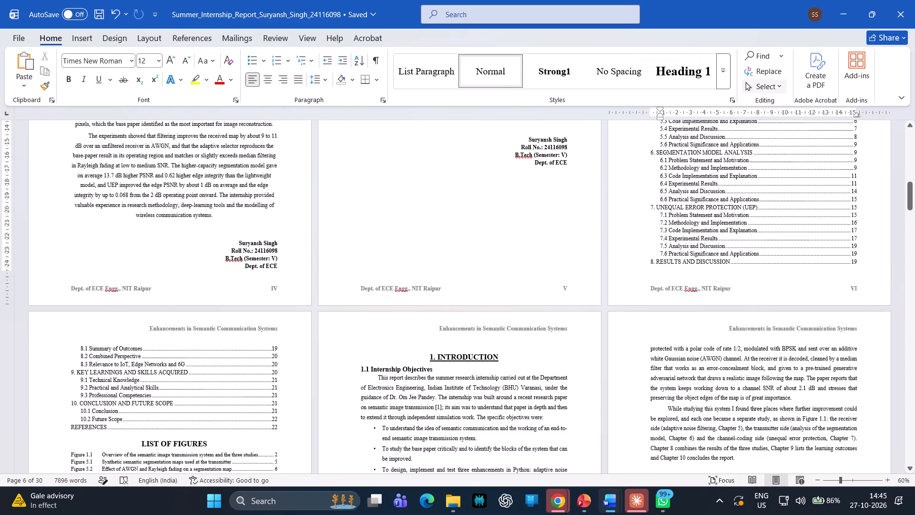
{"action": "scroll", "coordinate": [702, 253], "scroll_direction": "up", "scroll_amount": 2}
{"action": "left_click", "coordinate": [701, 193]}
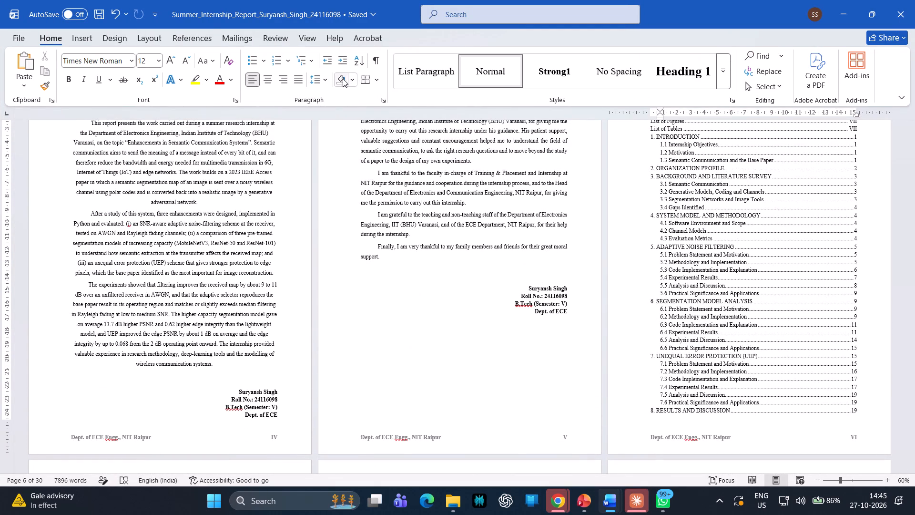
{"action": "left_click", "coordinate": [322, 78]}
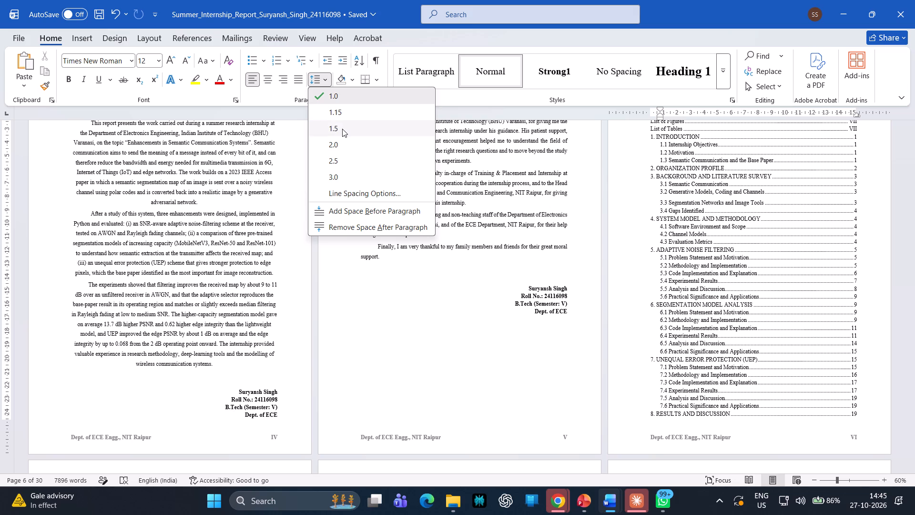
{"action": "left_click", "coordinate": [594, 359]}
{"action": "scroll", "coordinate": [658, 343], "scroll_direction": "down", "scroll_amount": 4}
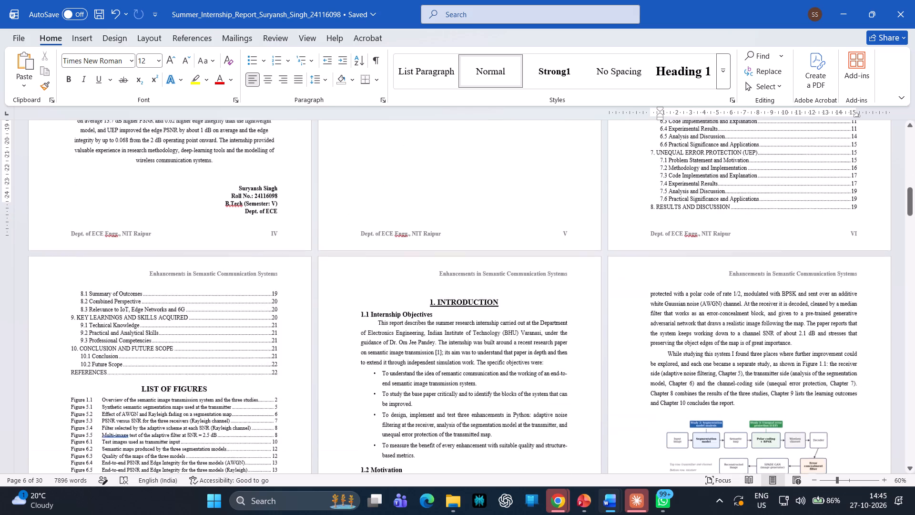
{"action": "scroll", "coordinate": [658, 343], "scroll_direction": "down", "scroll_amount": 3}
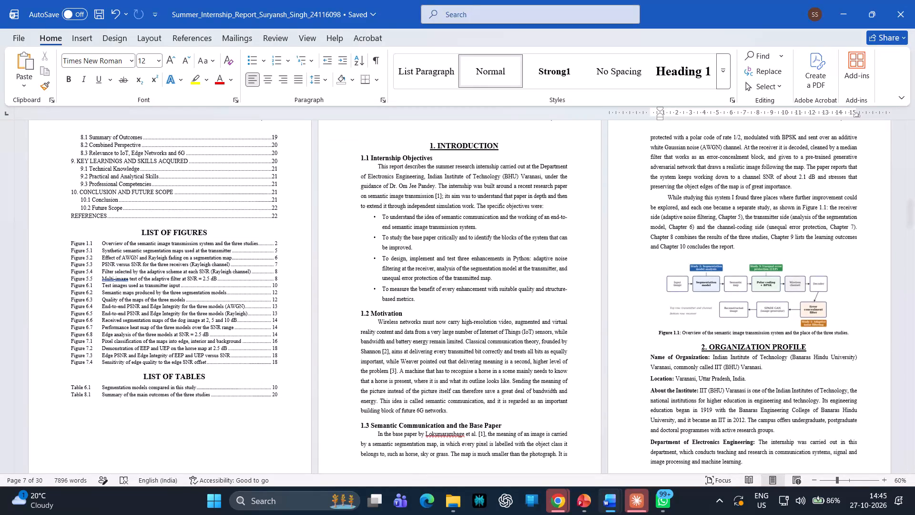
{"action": "scroll", "coordinate": [658, 343], "scroll_direction": "up", "scroll_amount": 5}
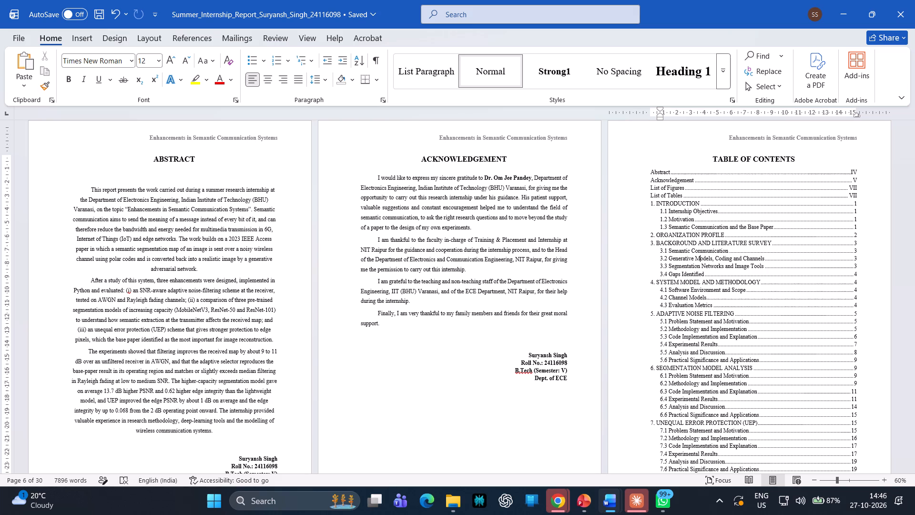
{"action": "left_click", "coordinate": [757, 325]}
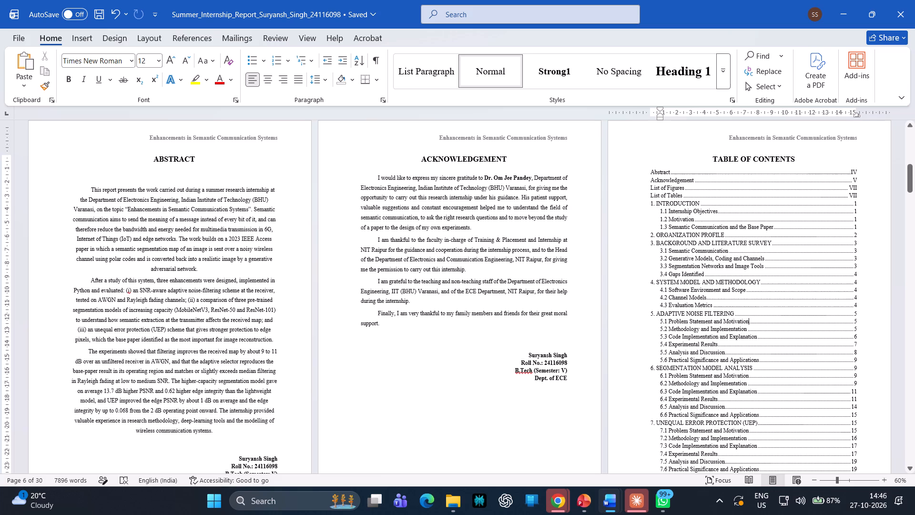
{"action": "scroll", "coordinate": [757, 325], "scroll_direction": "down", "scroll_amount": 5}
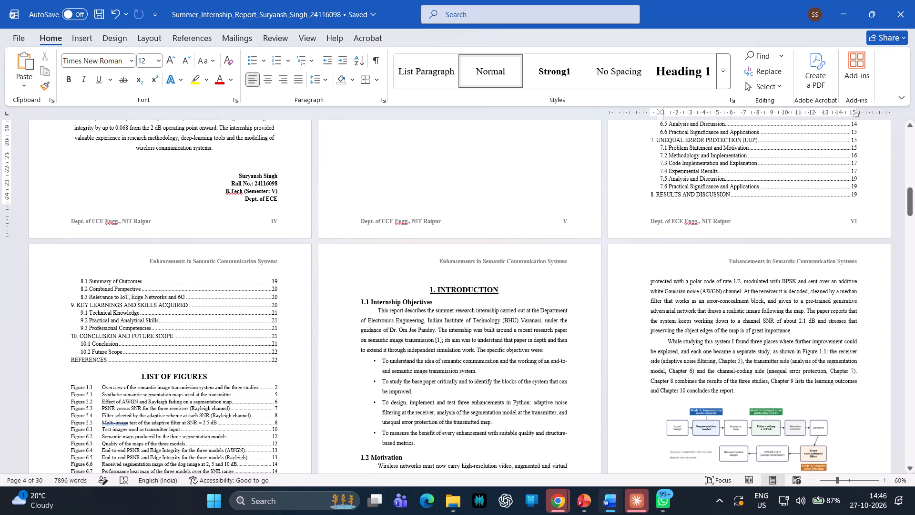
{"action": "scroll", "coordinate": [757, 325], "scroll_direction": "down", "scroll_amount": 4}
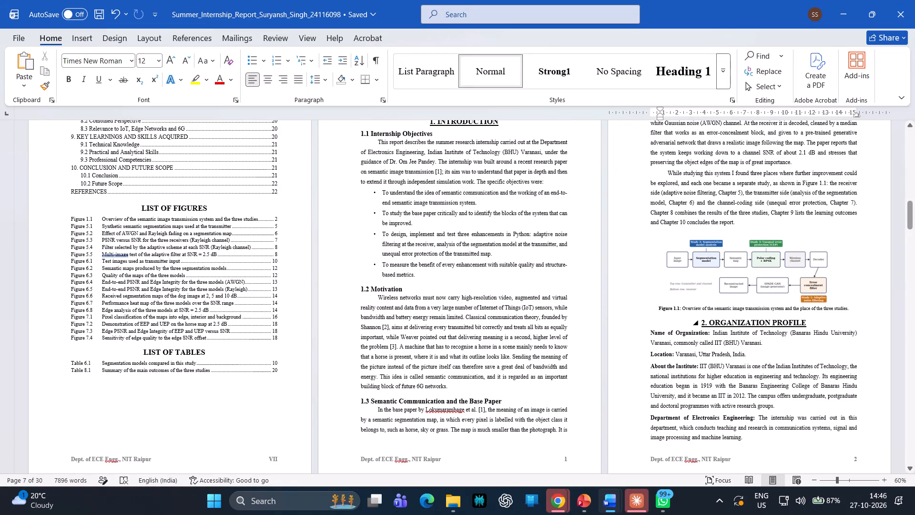
{"action": "scroll", "coordinate": [583, 312], "scroll_direction": "up", "scroll_amount": 1}
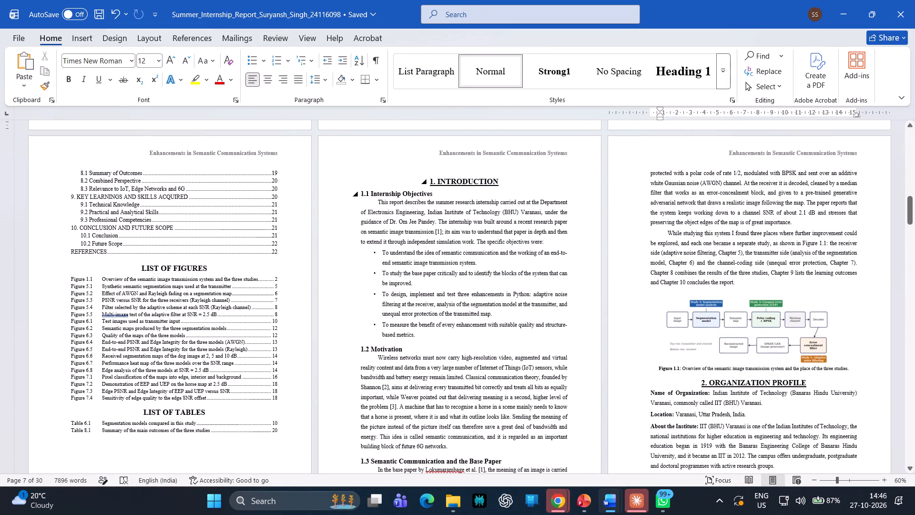
Remove the underline from the "1. INTRODUCTION" heading and left-align it.
{"action": "left_click_drag", "start_coordinate": [506, 183], "coordinate": [426, 177]}
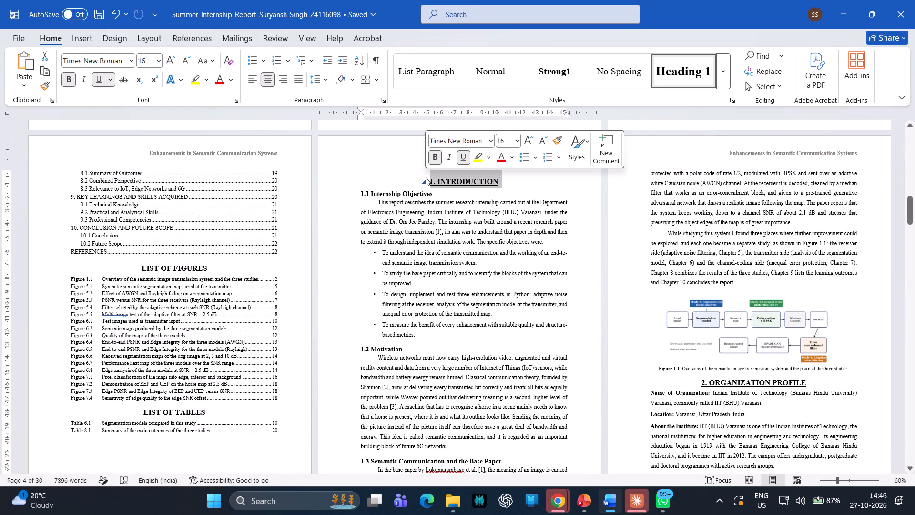
{"action": "left_click", "coordinate": [466, 158]}
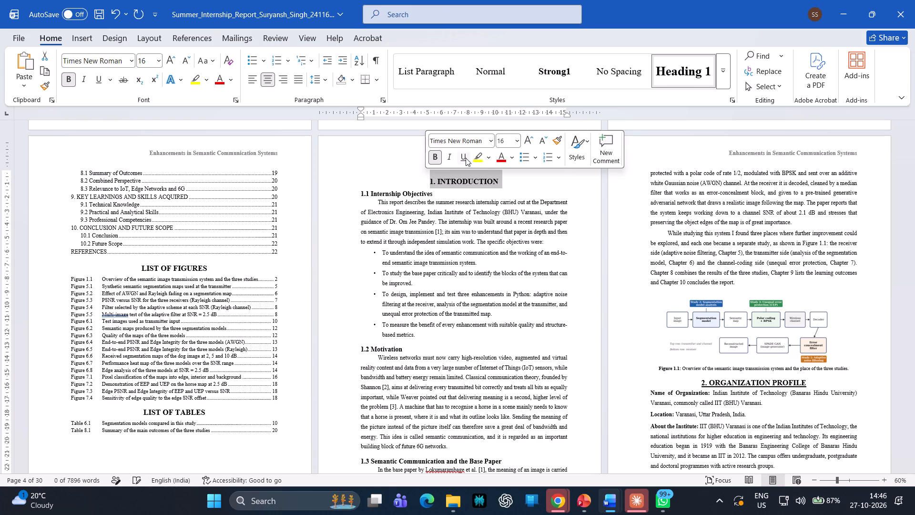
{"action": "left_click", "coordinate": [251, 74]}
Insert a blank, unnumbered line between the "1. INTRODUCTION" heading and the "1.1 Internship Objectives" subheading.
{"action": "left_click", "coordinate": [439, 180]}
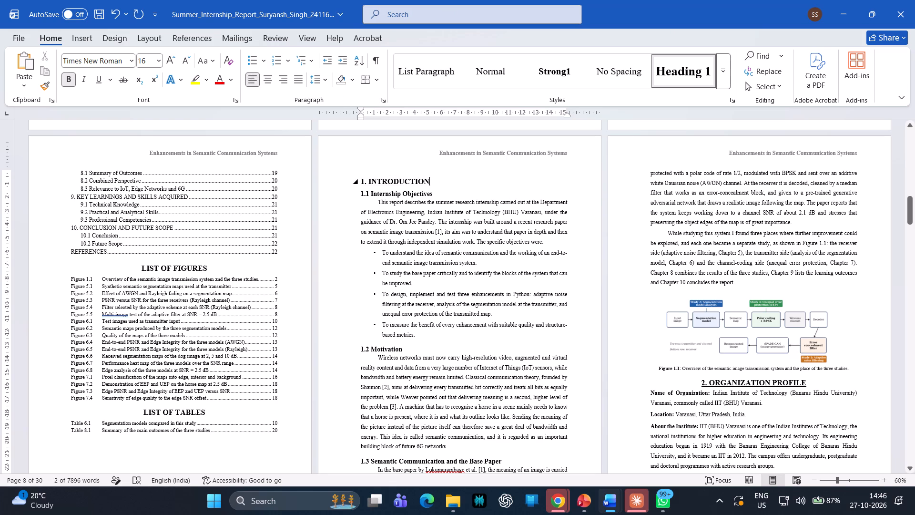
{"action": "key", "text": "Return"}
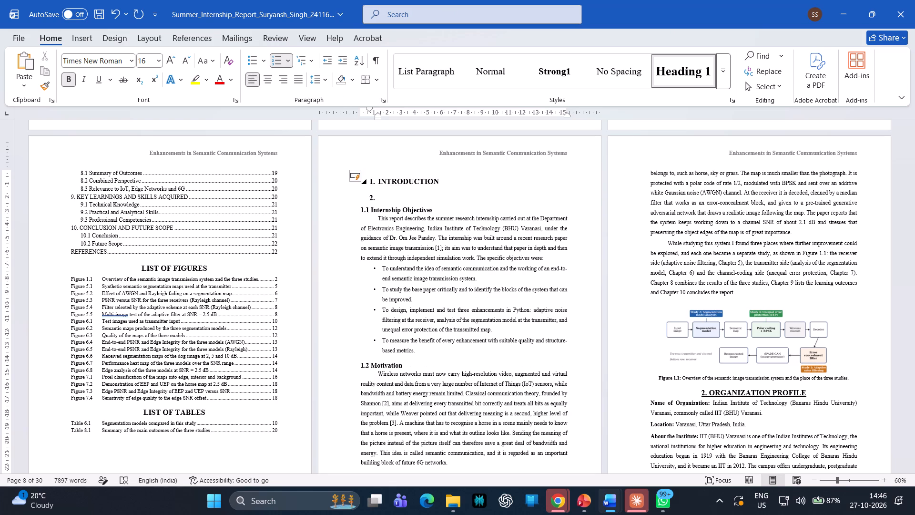
{"action": "key", "text": "BackSpace"}
{"action": "left_click", "coordinate": [410, 366]}
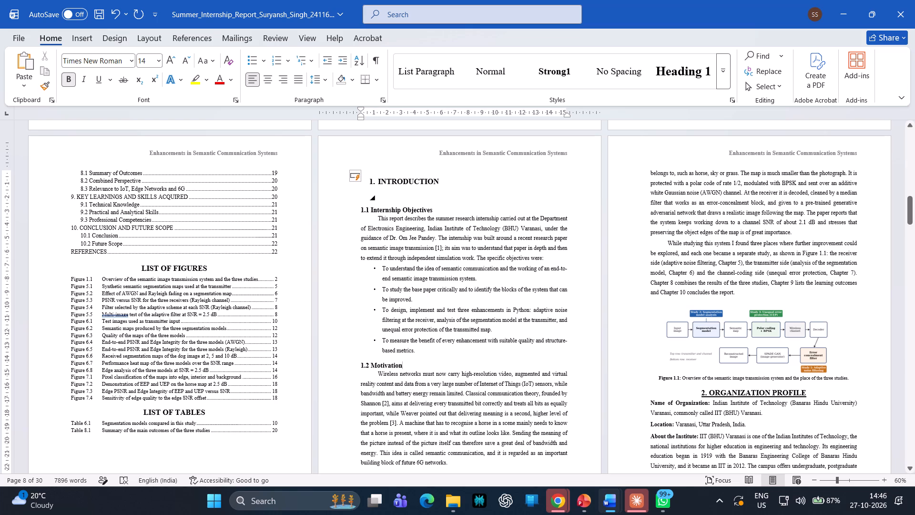
Insert a blank, unbulleted line between the last internship objective and the "1.2 Motivation" subheading.
{"action": "left_click", "coordinate": [407, 357]}
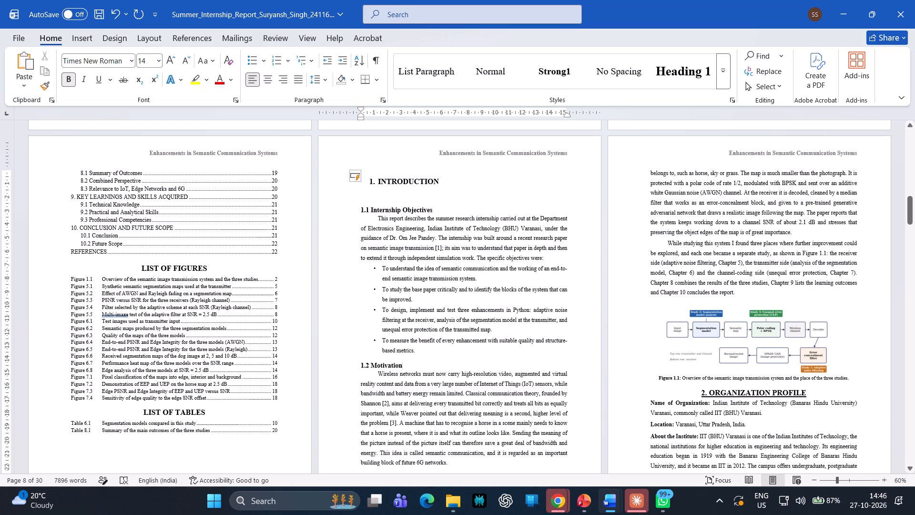
{"action": "left_click", "coordinate": [416, 356]}
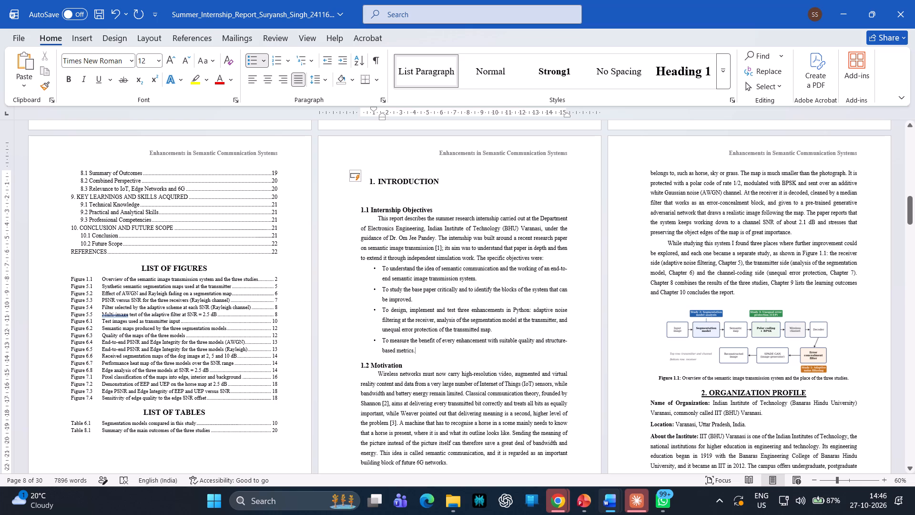
{"action": "key", "text": "Down"}
{"action": "key", "text": "Up"}
{"action": "key", "text": "Return"}
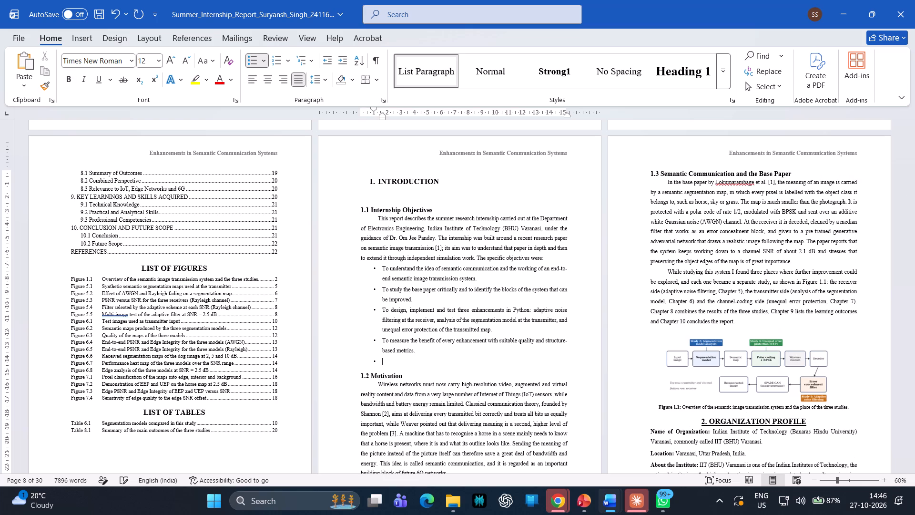
{"action": "key", "text": "BackSpace"}
{"action": "key", "text": "BackSpace"}
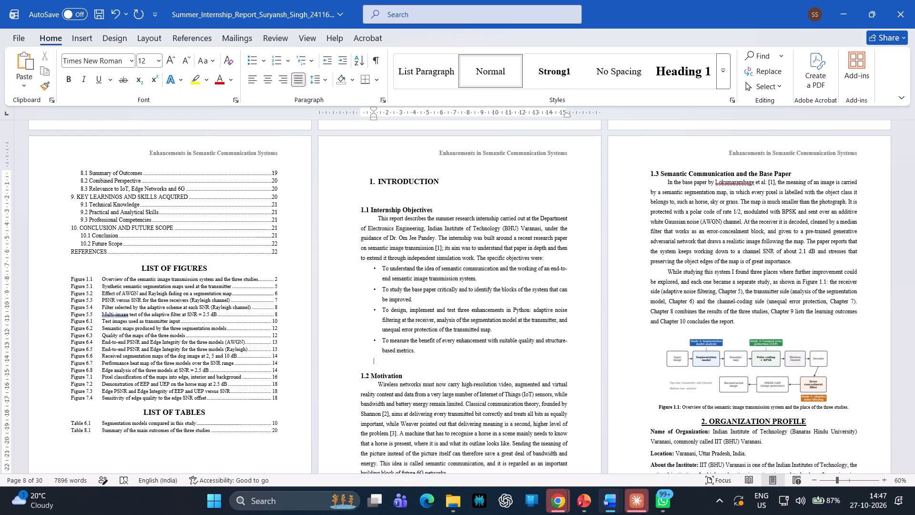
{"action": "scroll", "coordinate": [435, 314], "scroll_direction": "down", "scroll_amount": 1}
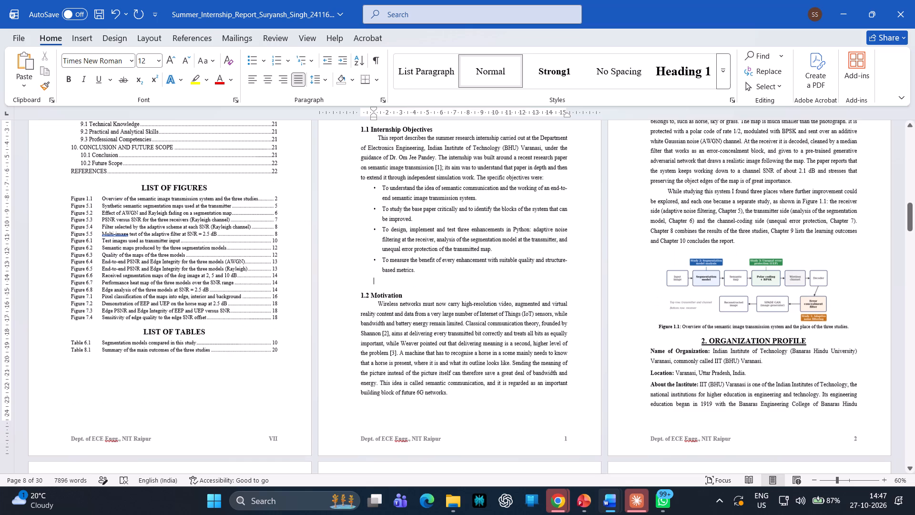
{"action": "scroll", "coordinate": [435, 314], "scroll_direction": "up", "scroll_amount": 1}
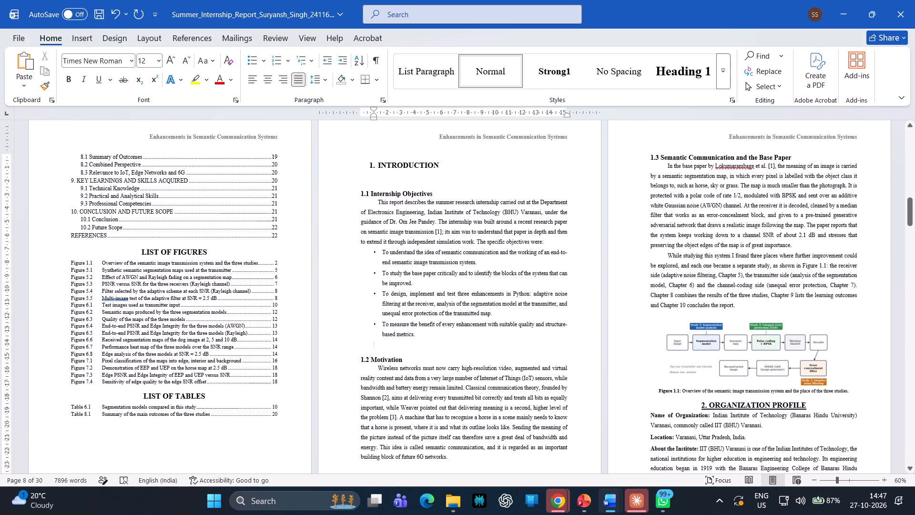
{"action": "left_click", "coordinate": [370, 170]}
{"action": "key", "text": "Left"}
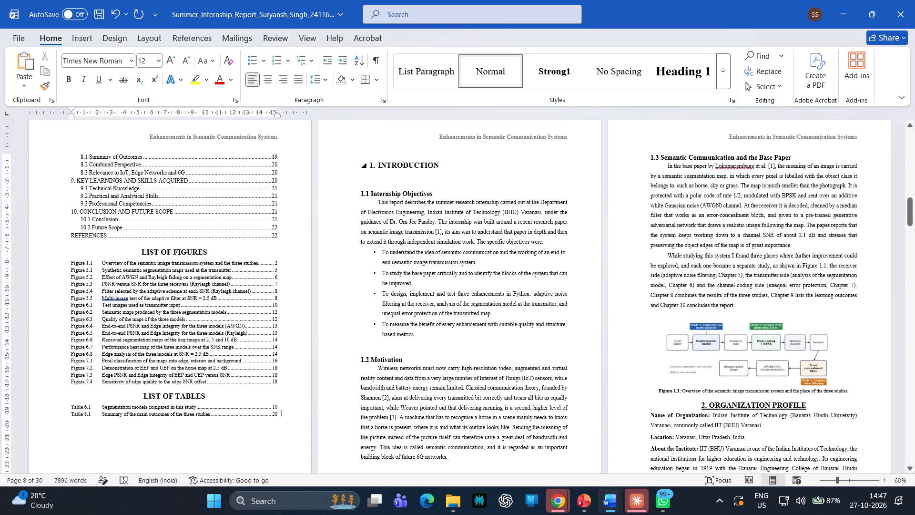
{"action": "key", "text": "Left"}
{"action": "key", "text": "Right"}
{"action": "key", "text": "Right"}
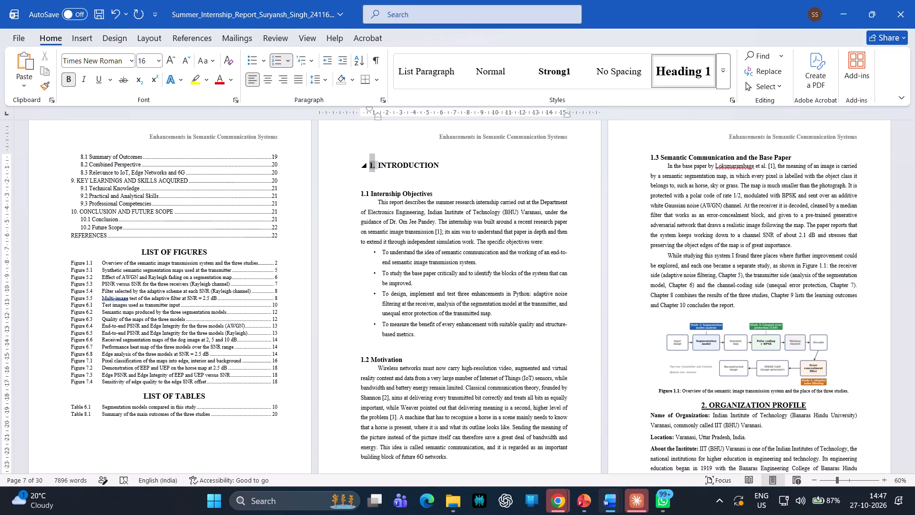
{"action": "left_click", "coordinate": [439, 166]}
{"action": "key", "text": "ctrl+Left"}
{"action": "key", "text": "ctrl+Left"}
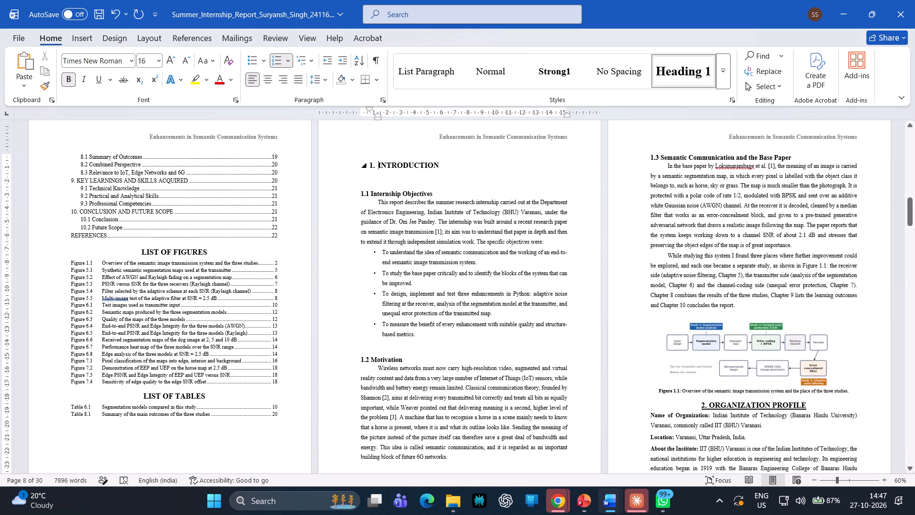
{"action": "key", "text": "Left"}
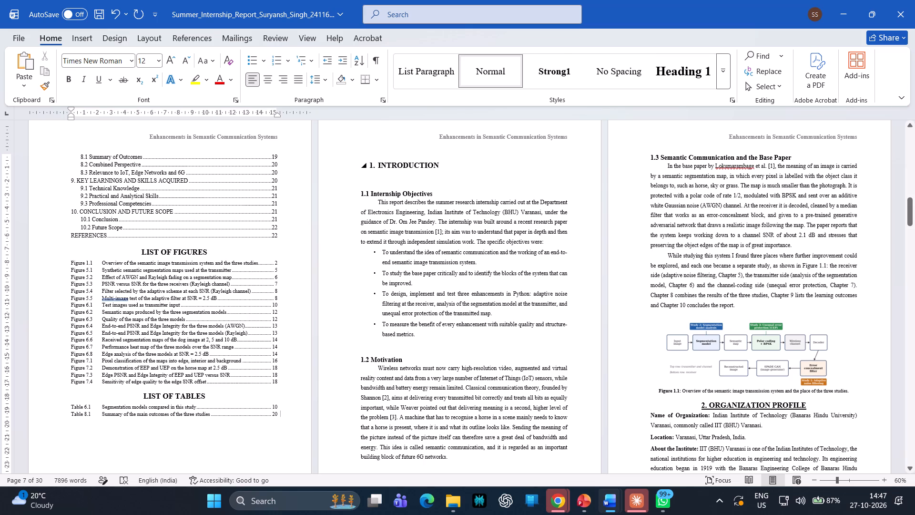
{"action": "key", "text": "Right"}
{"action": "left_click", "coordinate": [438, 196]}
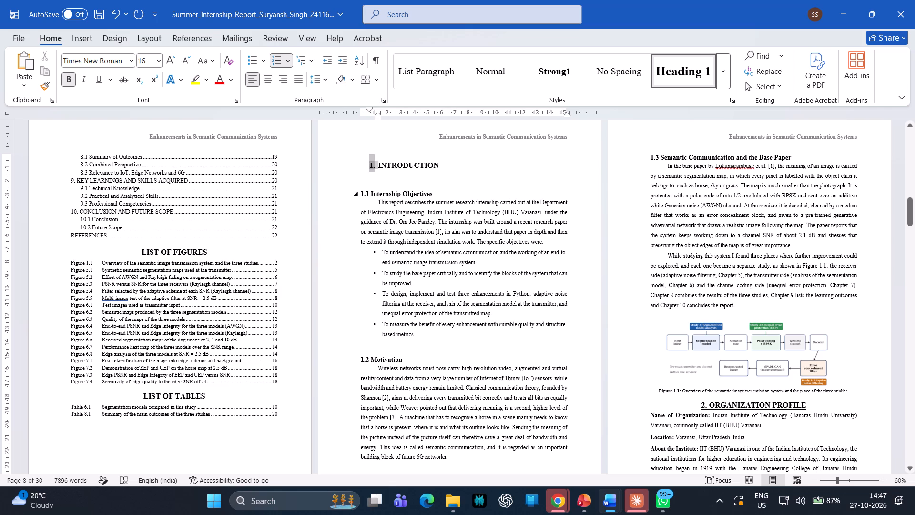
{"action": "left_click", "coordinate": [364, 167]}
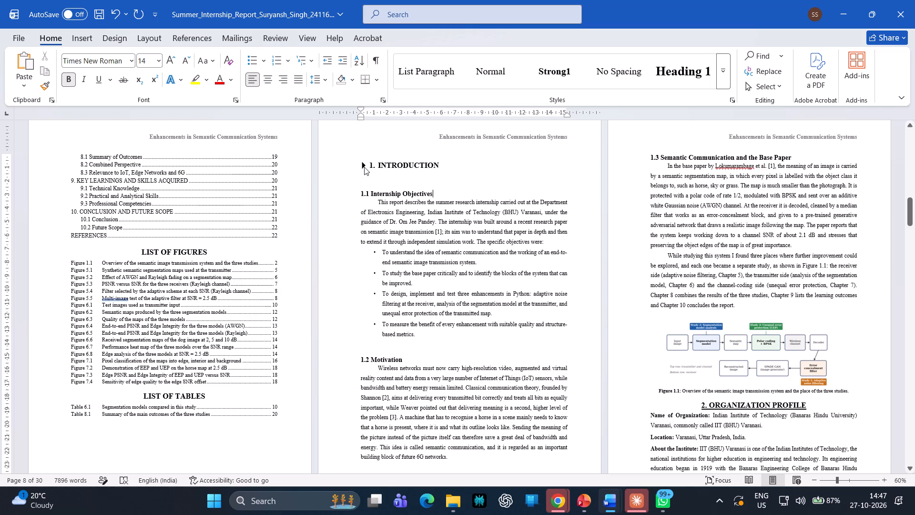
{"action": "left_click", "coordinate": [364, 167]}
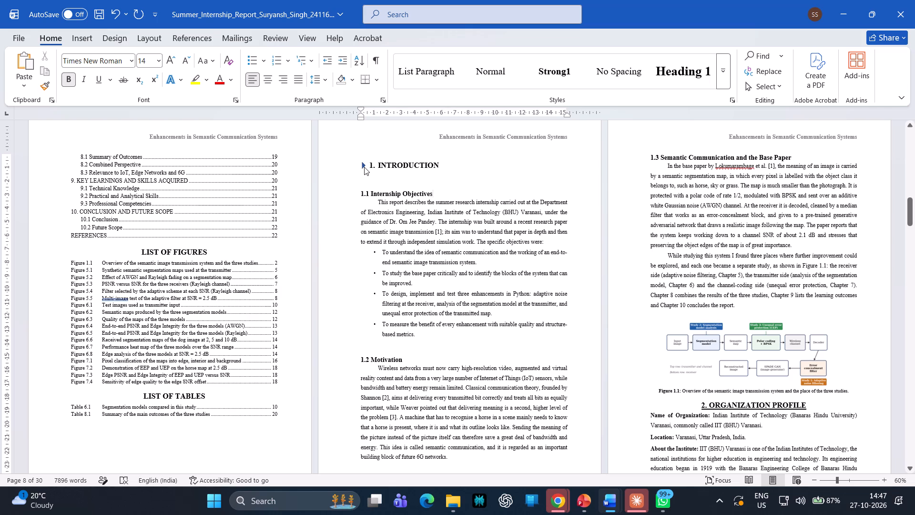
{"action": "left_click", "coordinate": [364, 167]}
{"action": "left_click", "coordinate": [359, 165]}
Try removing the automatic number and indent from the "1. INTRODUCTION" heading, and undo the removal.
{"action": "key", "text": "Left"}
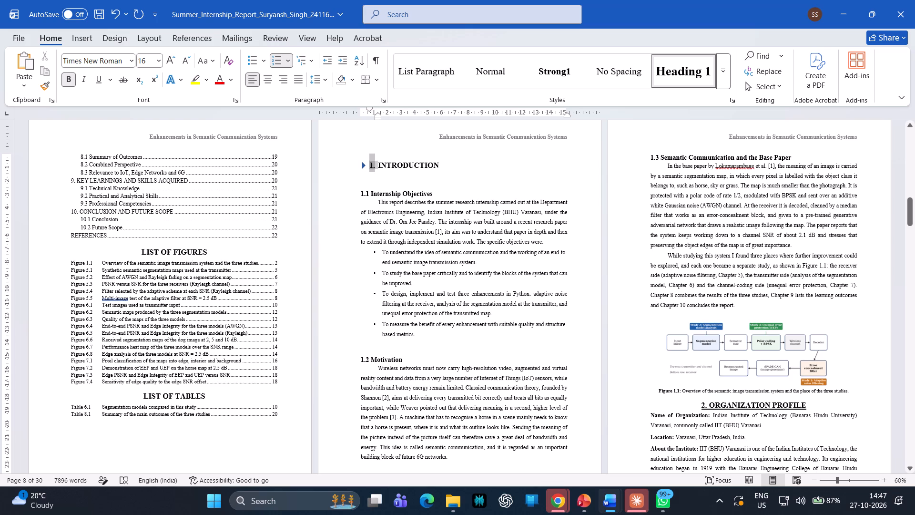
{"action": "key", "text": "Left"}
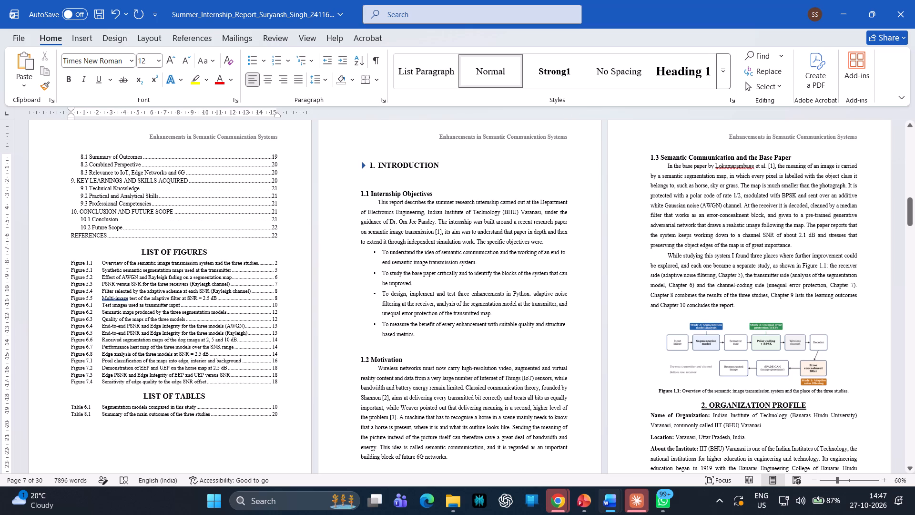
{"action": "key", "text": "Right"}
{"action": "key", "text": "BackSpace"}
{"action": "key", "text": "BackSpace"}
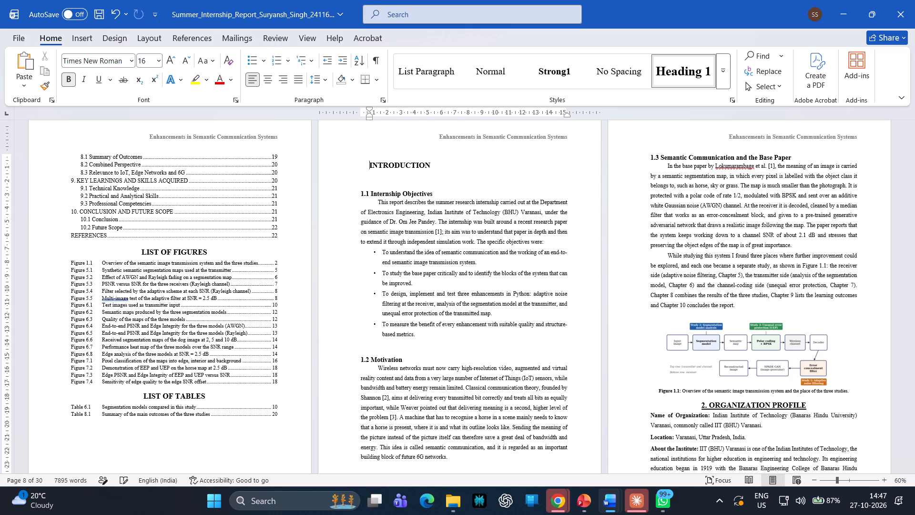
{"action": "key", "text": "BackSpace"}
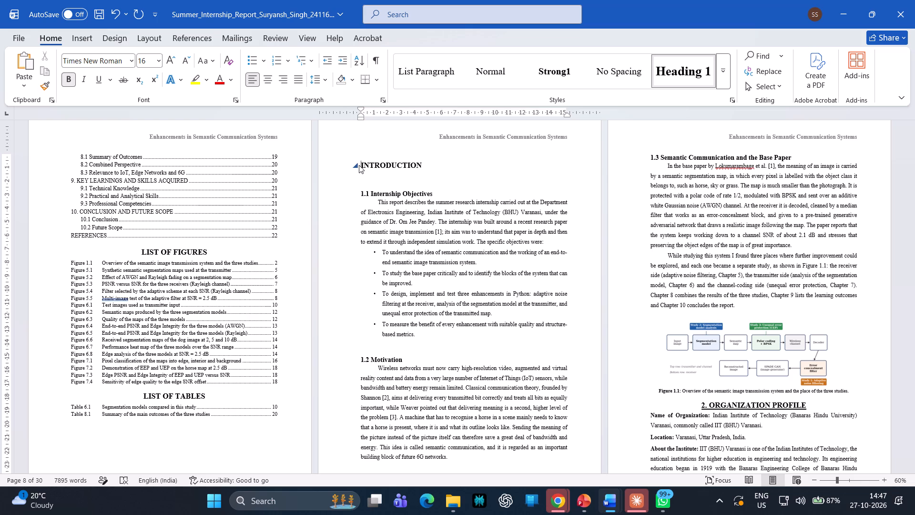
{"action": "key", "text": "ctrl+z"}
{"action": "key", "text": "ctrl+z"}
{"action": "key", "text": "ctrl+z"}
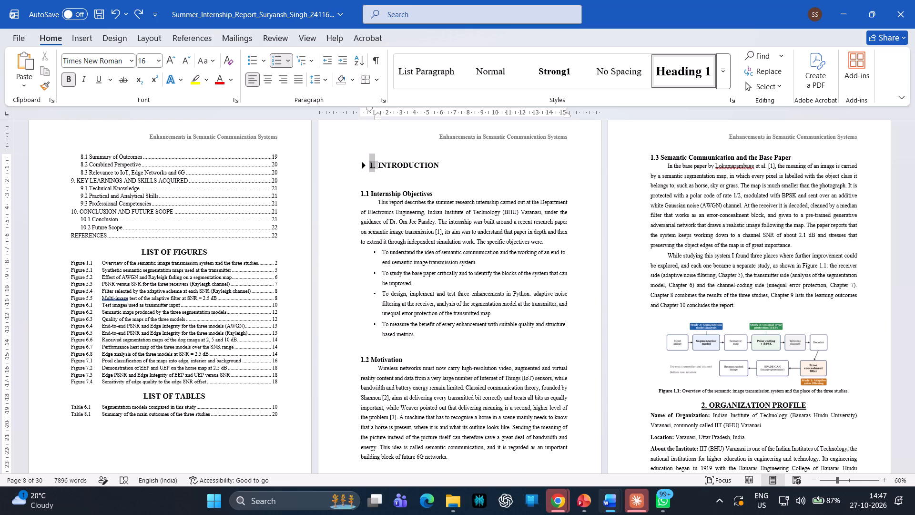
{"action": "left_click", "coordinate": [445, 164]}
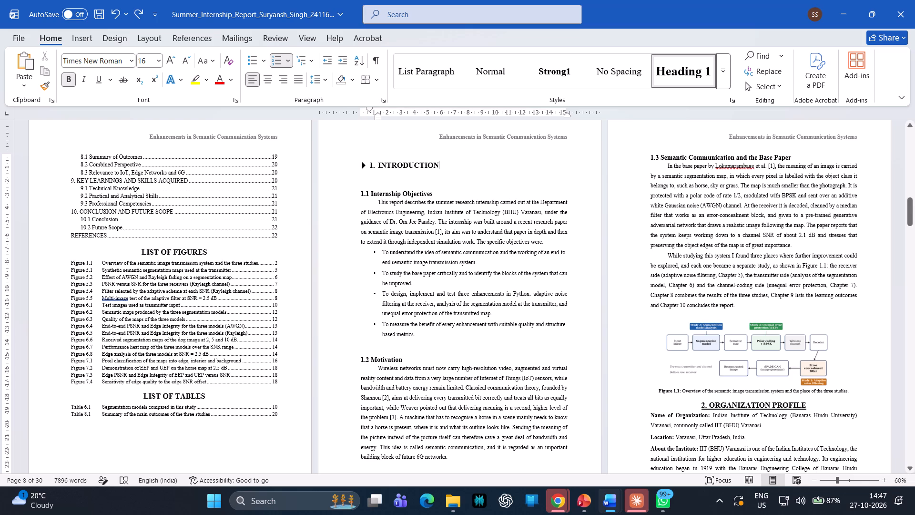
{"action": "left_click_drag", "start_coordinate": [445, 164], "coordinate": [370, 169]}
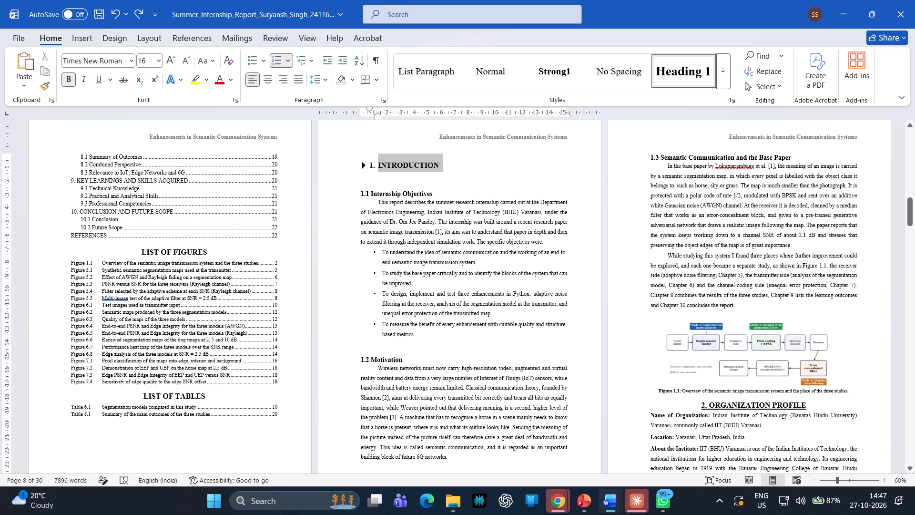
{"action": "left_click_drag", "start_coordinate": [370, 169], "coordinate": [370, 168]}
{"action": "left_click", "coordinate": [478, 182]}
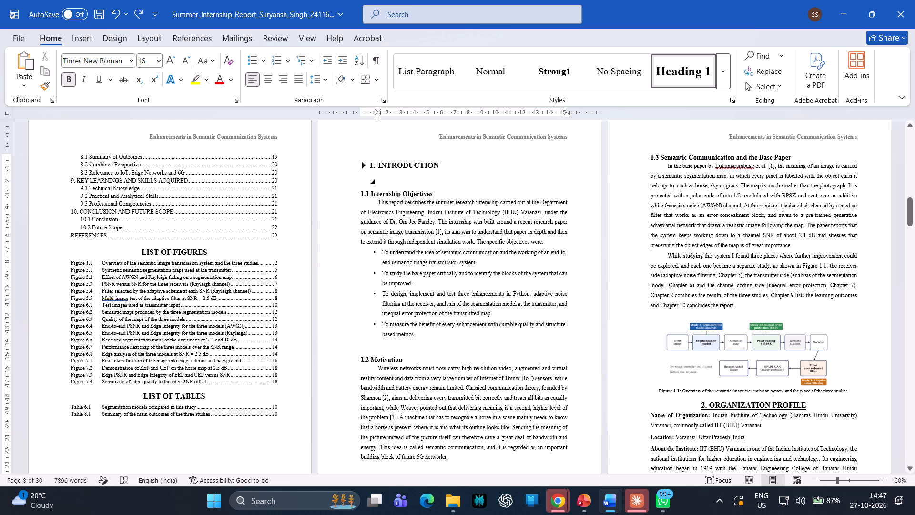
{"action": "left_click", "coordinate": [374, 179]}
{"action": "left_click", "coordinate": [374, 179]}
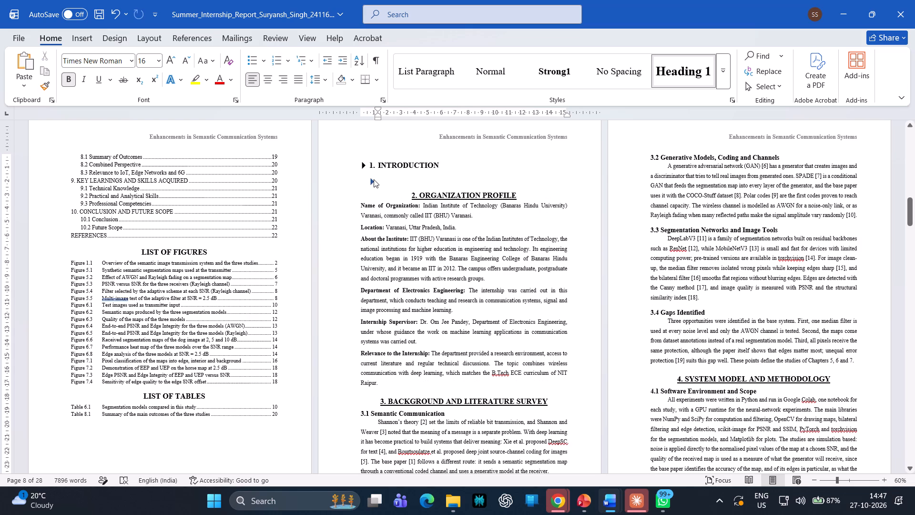
Remove the automatic number and the indent from the "1. INTRODUCTION" heading so its text starts at the page margin.
{"action": "left_click", "coordinate": [482, 162]}
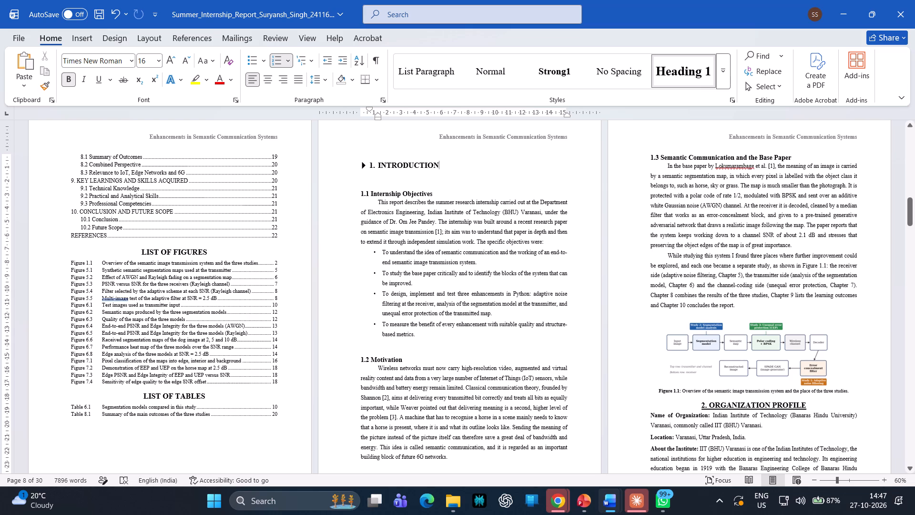
{"action": "key", "text": "Left"}
{"action": "key", "text": "Left"}
{"action": "key", "text": "Left"}
{"action": "key", "text": "Left"}
{"action": "key", "text": "Left"}
{"action": "key", "text": "Left"}
{"action": "key", "text": "Left"}
{"action": "key", "text": "Left"}
{"action": "key", "text": "Left"}
{"action": "key", "text": "Left"}
{"action": "key", "text": "Left"}
{"action": "key", "text": "Left"}
{"action": "key", "text": "Left"}
{"action": "key", "text": "Left"}
{"action": "key", "text": "Right"}
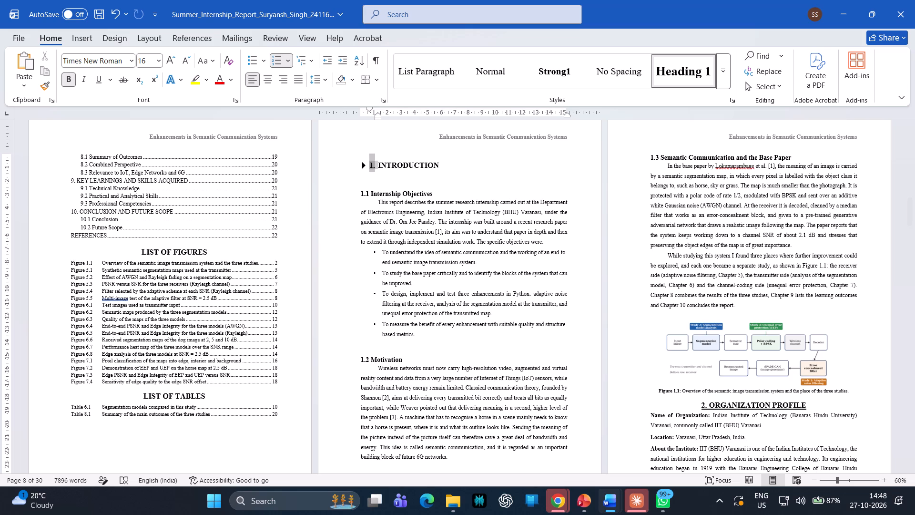
{"action": "key", "text": "BackSpace"}
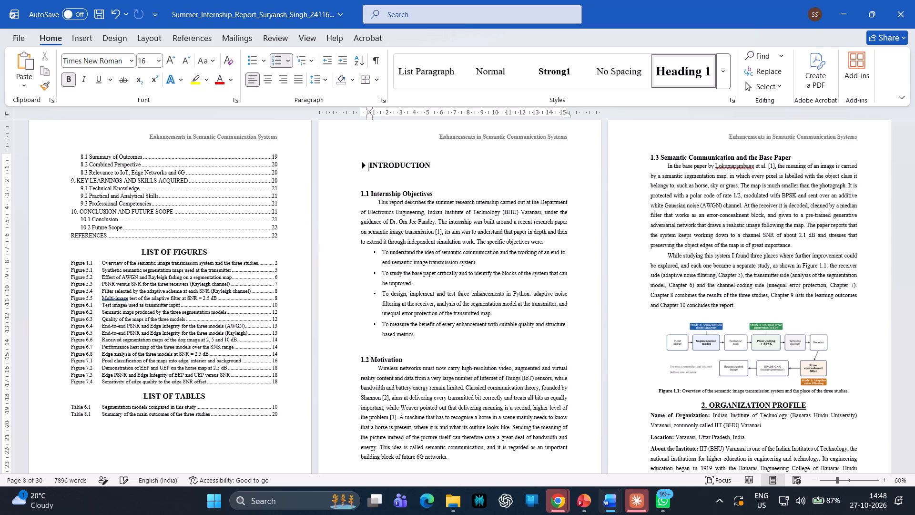
{"action": "key", "text": "BackSpace"}
{"action": "key", "text": "BackSpace"}
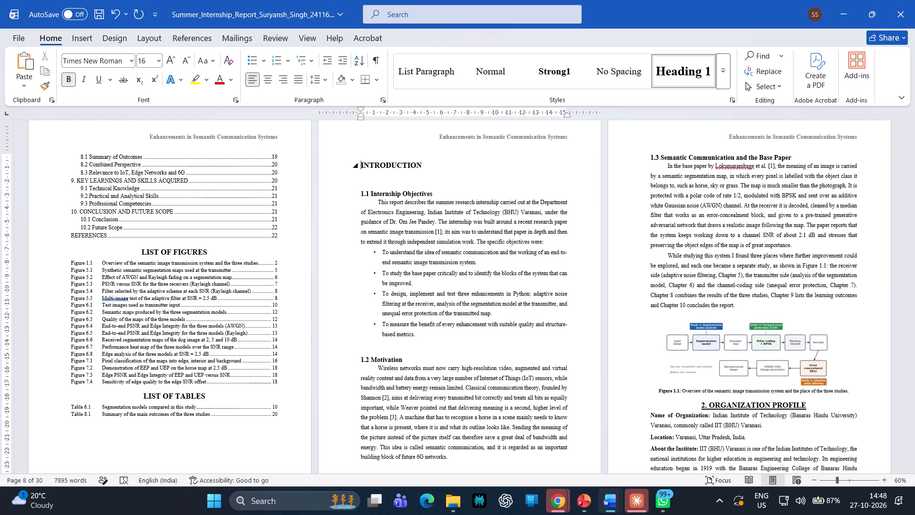
Enter "1." followed by a space in front of the INTRODUCTION heading text.
{"action": "scroll", "coordinate": [458, 166], "scroll_direction": "down", "scroll_amount": 7}
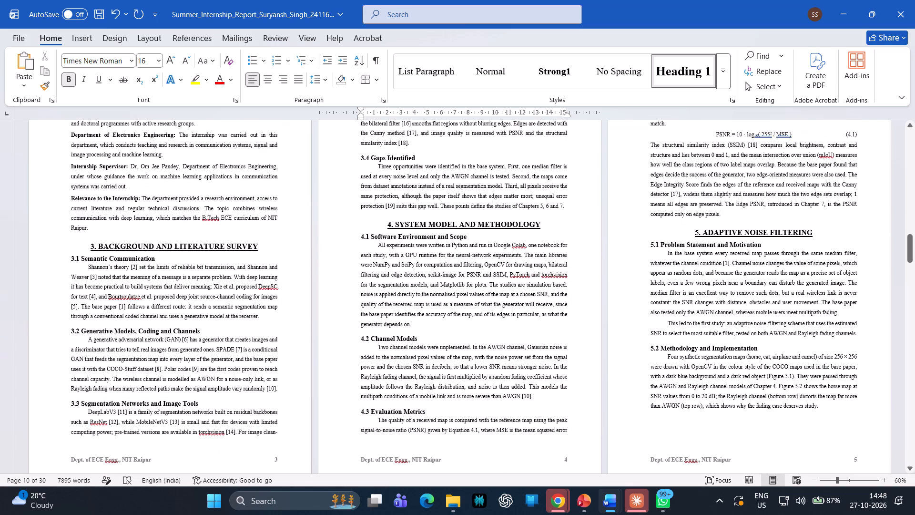
{"action": "scroll", "coordinate": [458, 166], "scroll_direction": "up", "scroll_amount": 8}
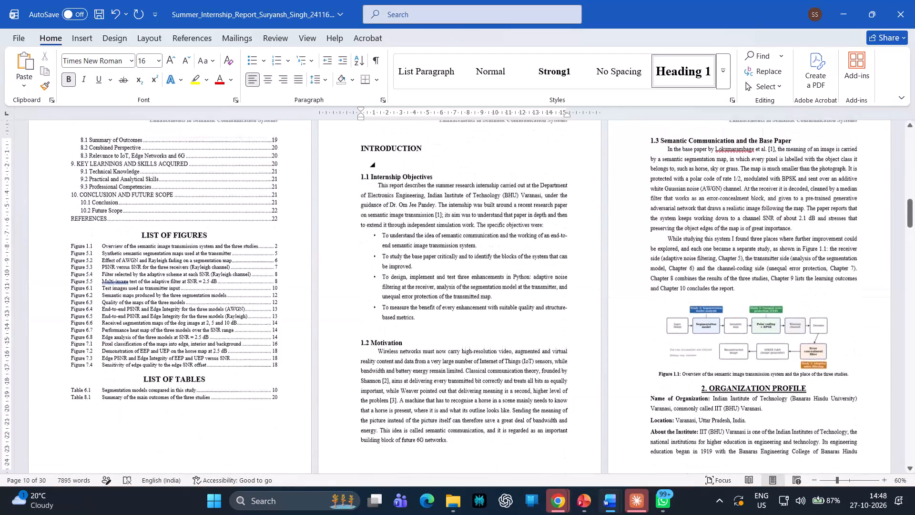
{"action": "scroll", "coordinate": [458, 166], "scroll_direction": "up", "scroll_amount": 1}
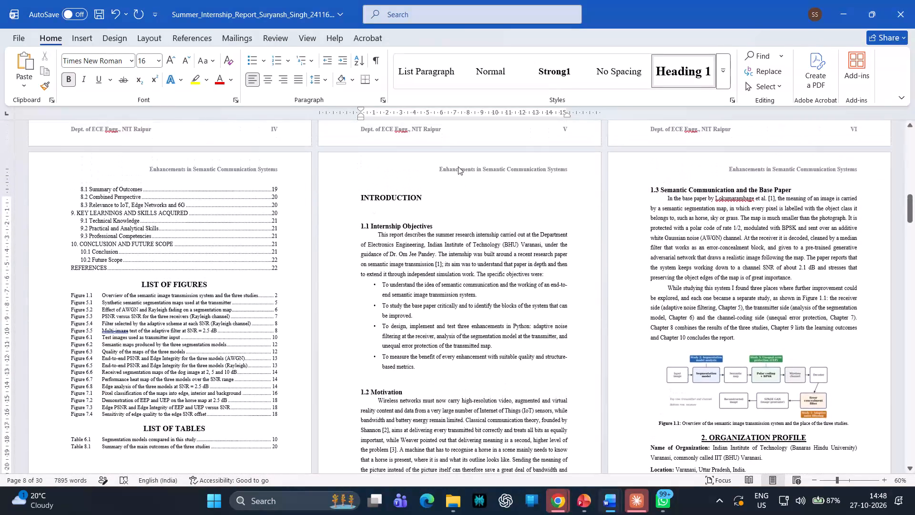
{"action": "scroll", "coordinate": [458, 166], "scroll_direction": "up", "scroll_amount": 1}
{"action": "type", "text": "1."}
{"action": "key", "text": "space"}
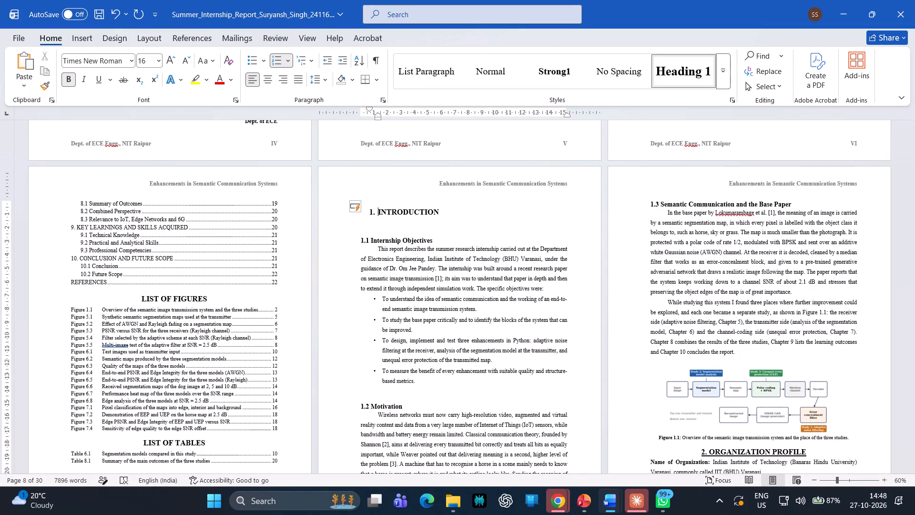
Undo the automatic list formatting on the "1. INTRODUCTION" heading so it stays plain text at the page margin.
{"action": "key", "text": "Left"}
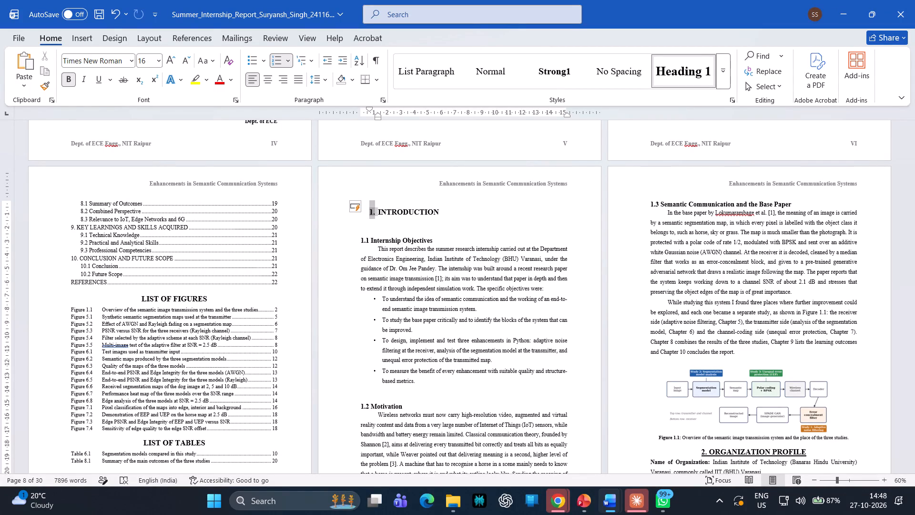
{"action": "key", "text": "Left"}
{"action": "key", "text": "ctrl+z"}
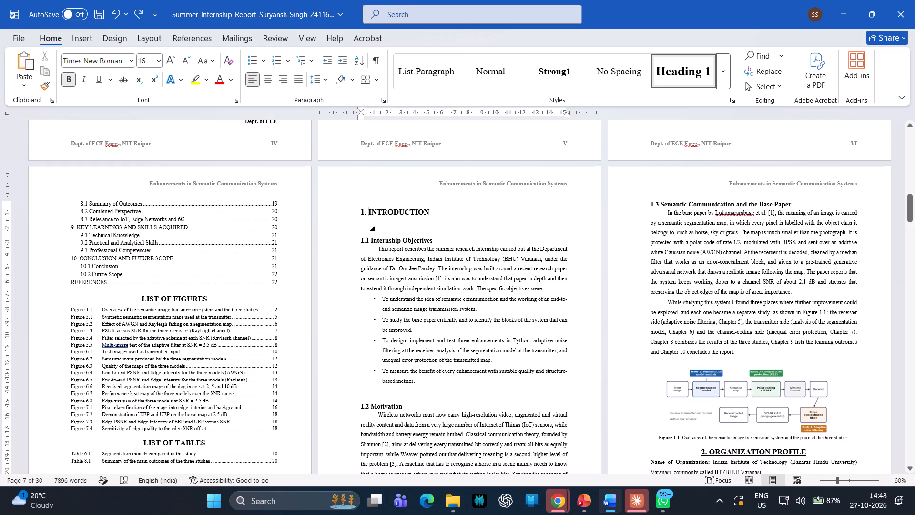
Review the layout of the Introduction page and check the line spacing of the paragraph under "1.1 Internship Objectives".
{"action": "scroll", "coordinate": [456, 235], "scroll_direction": "down", "scroll_amount": 1}
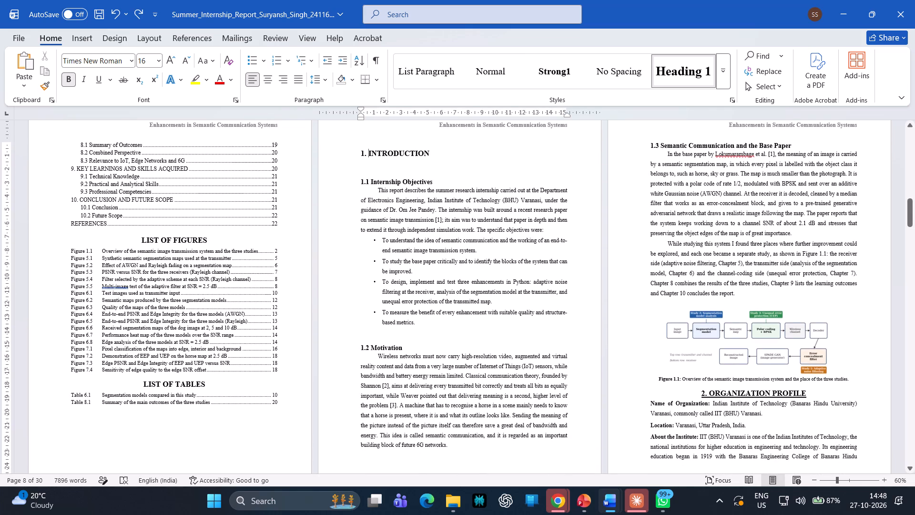
{"action": "scroll", "coordinate": [456, 235], "scroll_direction": "down", "scroll_amount": 1}
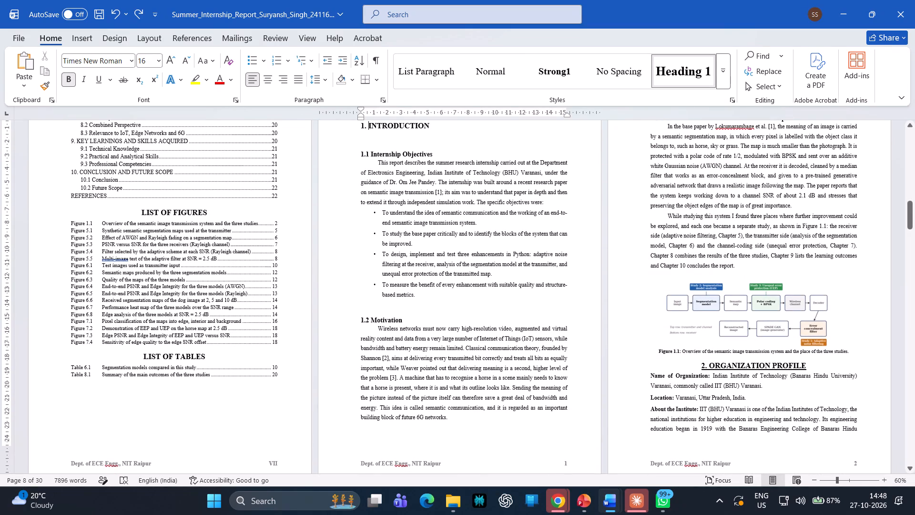
{"action": "scroll", "coordinate": [456, 235], "scroll_direction": "down", "scroll_amount": 2}
{"action": "scroll", "coordinate": [456, 235], "scroll_direction": "up", "scroll_amount": 2}
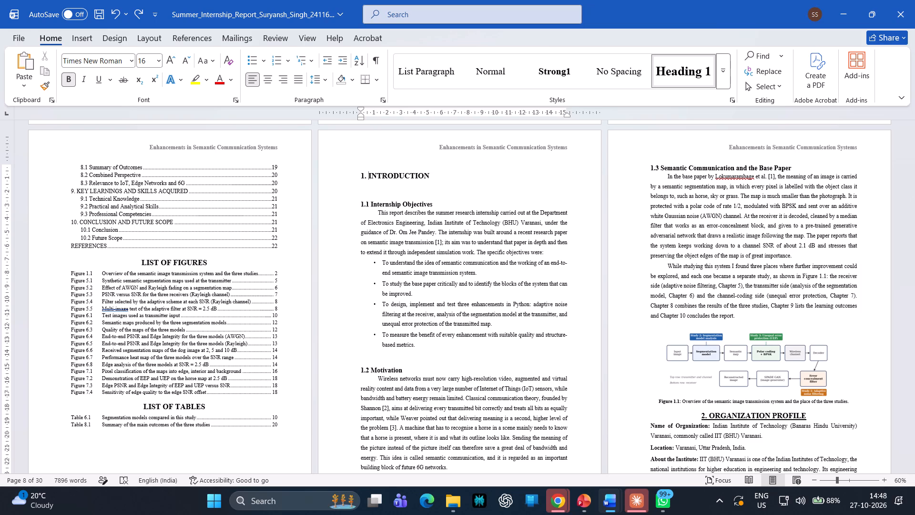
{"action": "left_click", "coordinate": [500, 216]}
{"action": "left_click", "coordinate": [316, 78]}
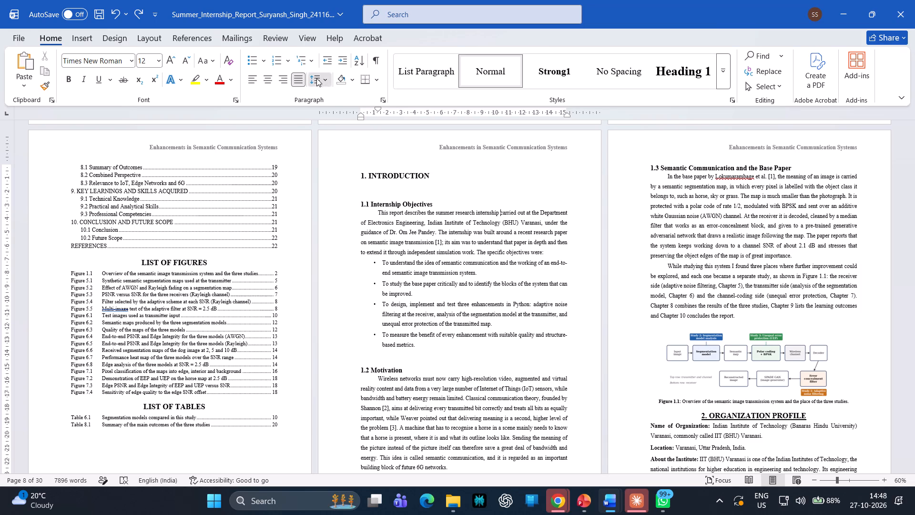
{"action": "left_click", "coordinate": [495, 204]}
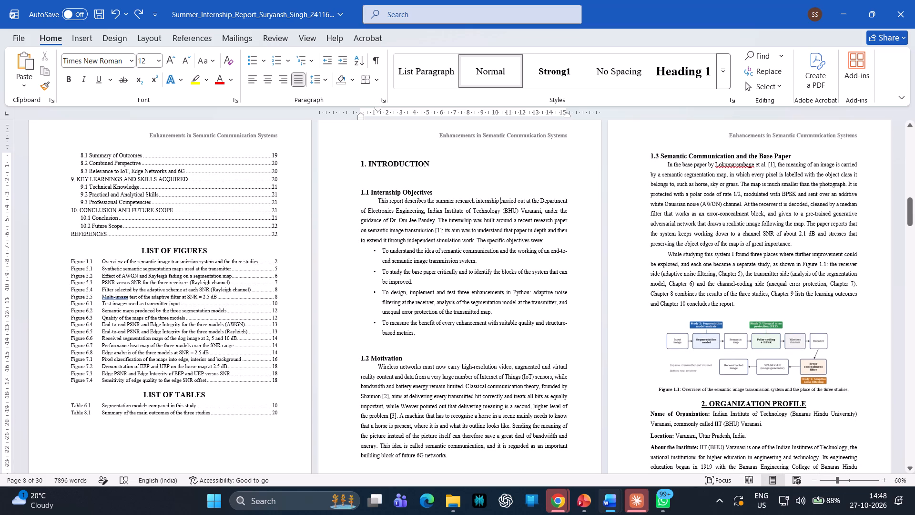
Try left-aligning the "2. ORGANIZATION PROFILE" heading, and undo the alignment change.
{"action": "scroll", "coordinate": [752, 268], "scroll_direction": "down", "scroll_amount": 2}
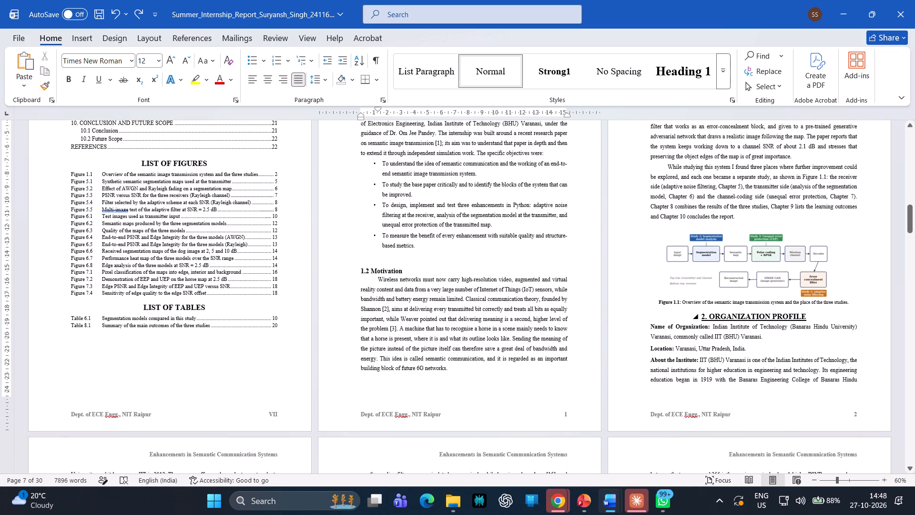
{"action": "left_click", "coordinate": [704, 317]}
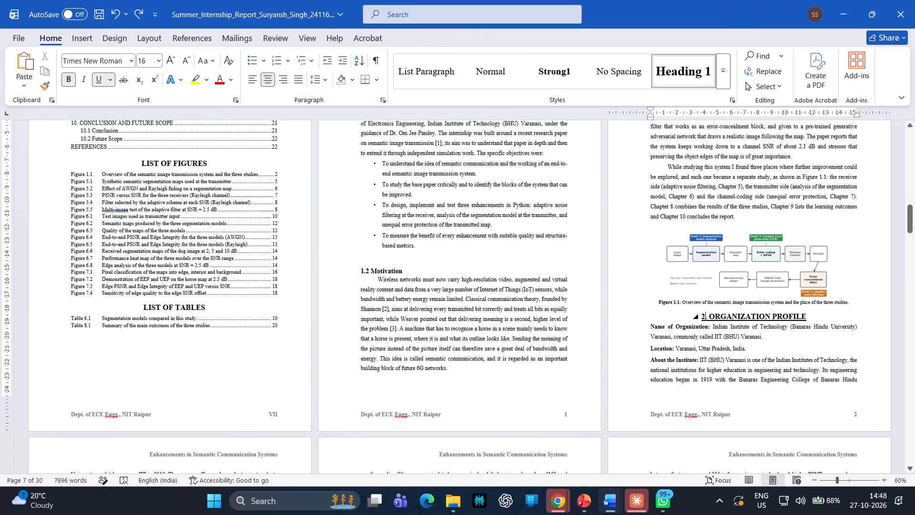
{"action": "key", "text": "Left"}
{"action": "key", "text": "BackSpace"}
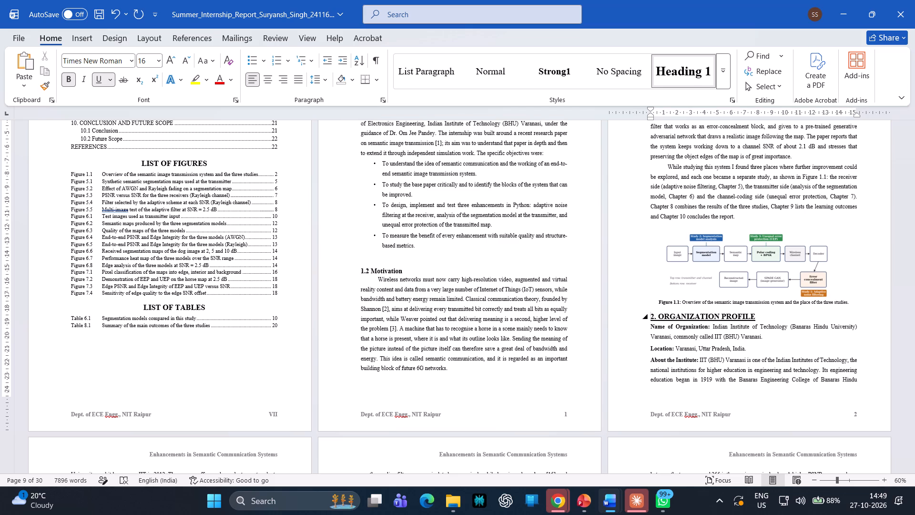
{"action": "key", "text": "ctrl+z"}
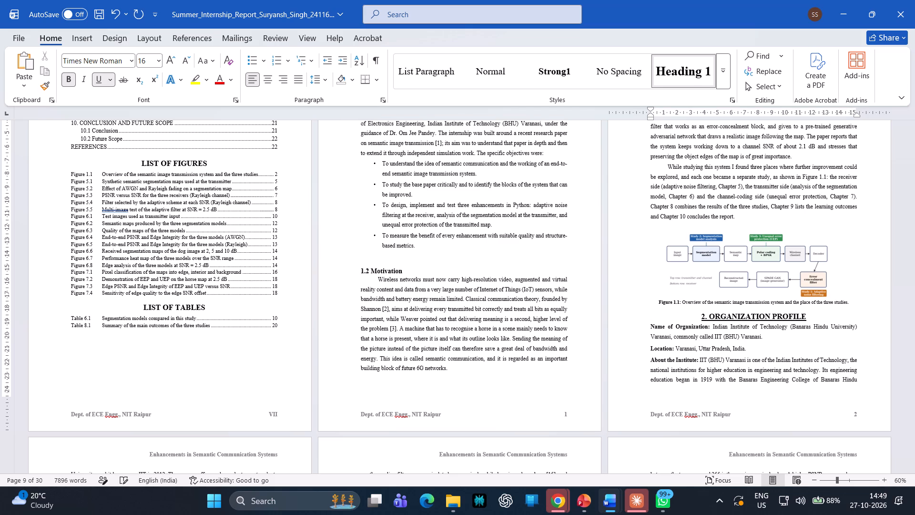
Undo the earlier numbering, spacing and alignment edits on the Introduction page, back to the centred "1. INTRODUCTION" heading.
{"action": "key", "text": "ctrl+z"}
{"action": "scroll", "coordinate": [598, 281], "scroll_direction": "up", "scroll_amount": 1}
{"action": "key", "text": "ctrl+z"}
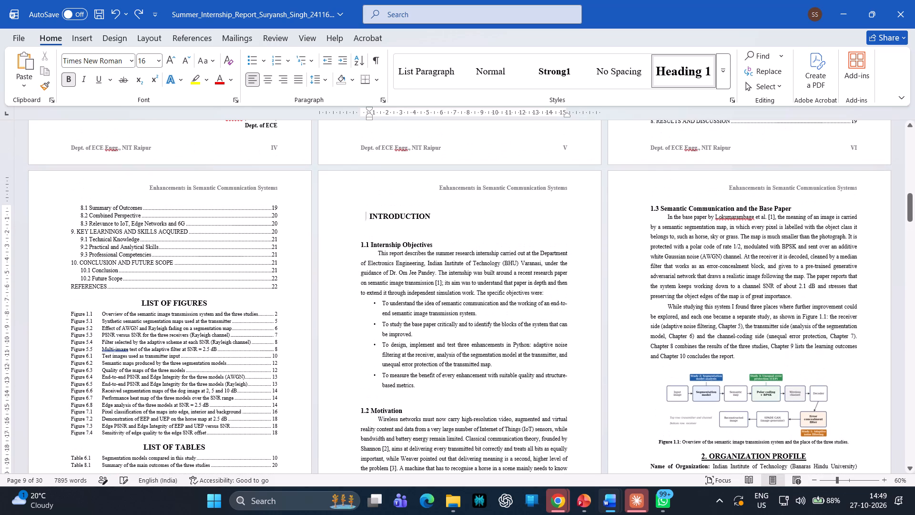
{"action": "key", "text": "ctrl+z"}
{"action": "key", "text": "ctrl+z"}
{"action": "key", "text": "ctrl+z"}
{"action": "key", "text": "ctrl+z"}
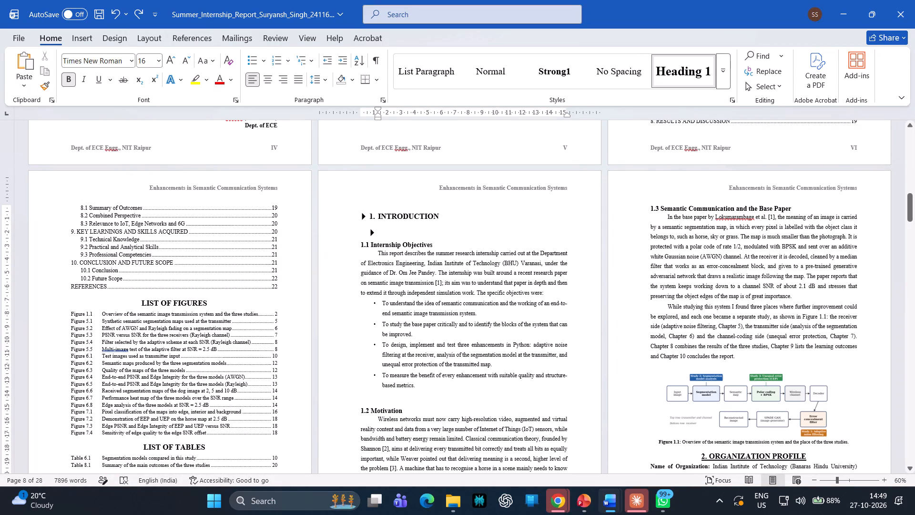
{"action": "key", "text": "ctrl+z"}
{"action": "key", "text": "ctrl+z"}
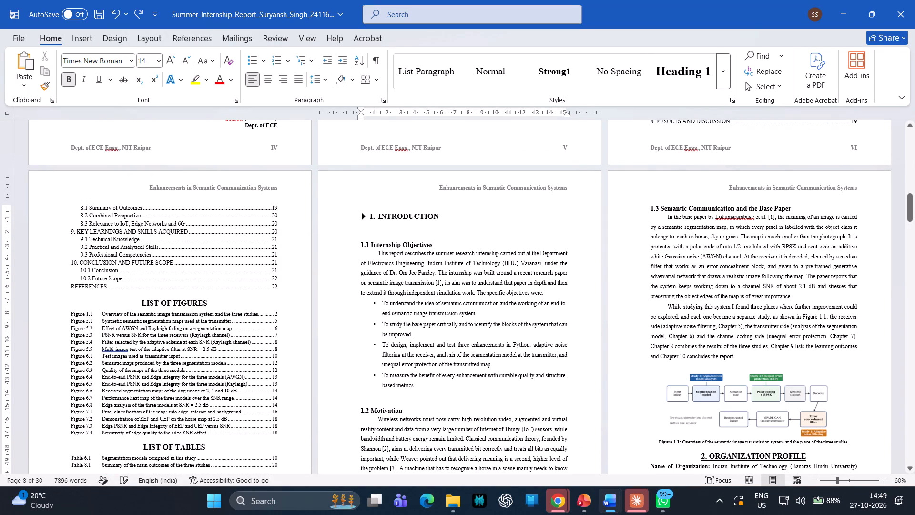
{"action": "key", "text": "ctrl+y"}
{"action": "left_click", "coordinate": [370, 217]}
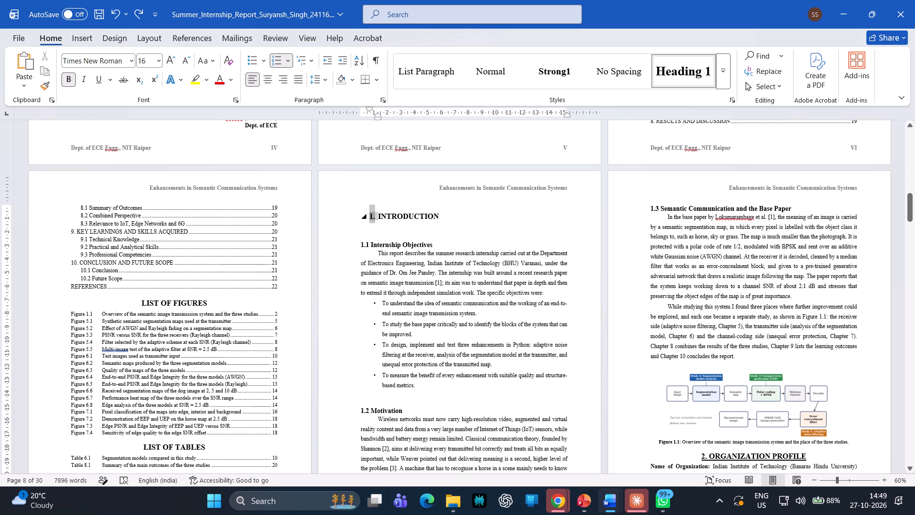
{"action": "key", "text": "ctrl+z"}
{"action": "key", "text": "ctrl+z"}
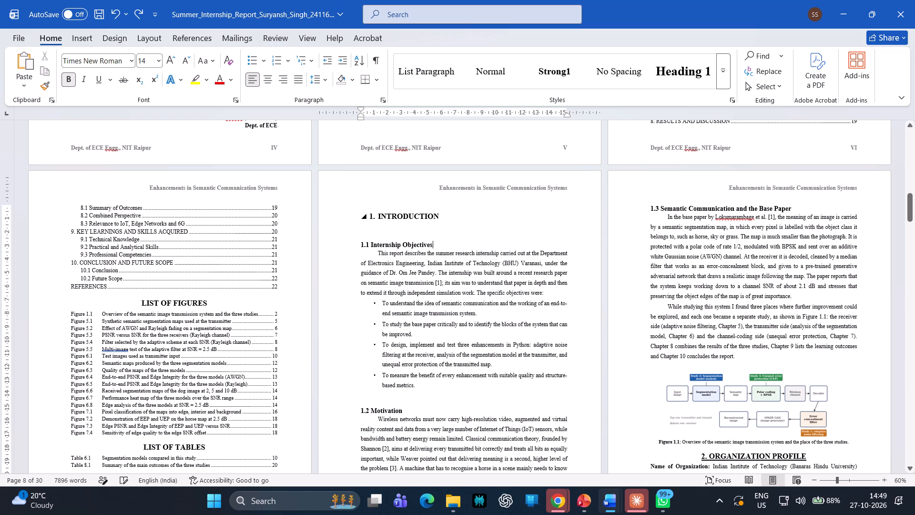
{"action": "key", "text": "ctrl+z"}
{"action": "key", "text": "ctrl+z"}
{"action": "key", "text": "ctrl+z"}
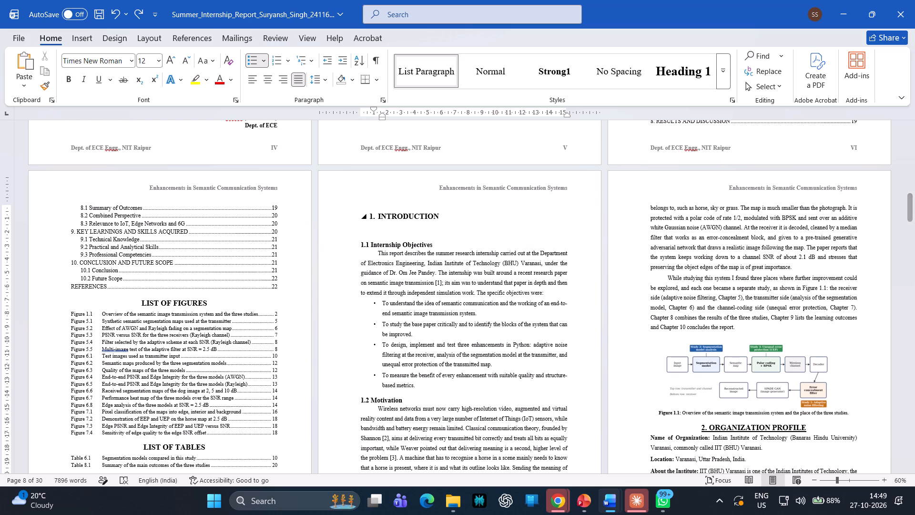
{"action": "key", "text": "ctrl+z"}
{"action": "key", "text": "ctrl+z"}
{"action": "key", "text": "ctrl+z"}
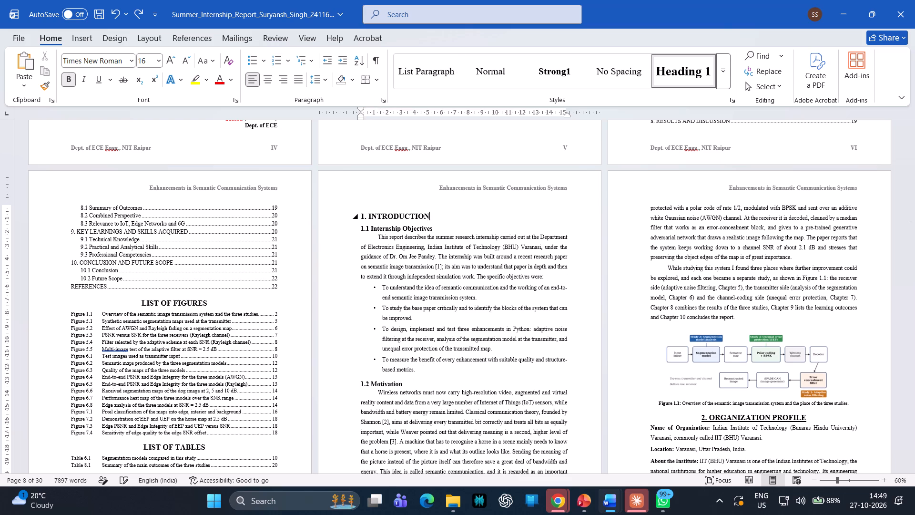
{"action": "key", "text": "ctrl+z"}
Change the centred "1. INTRODUCTION" heading to left alignment, keeping its typed number.
{"action": "left_click", "coordinate": [423, 219]}
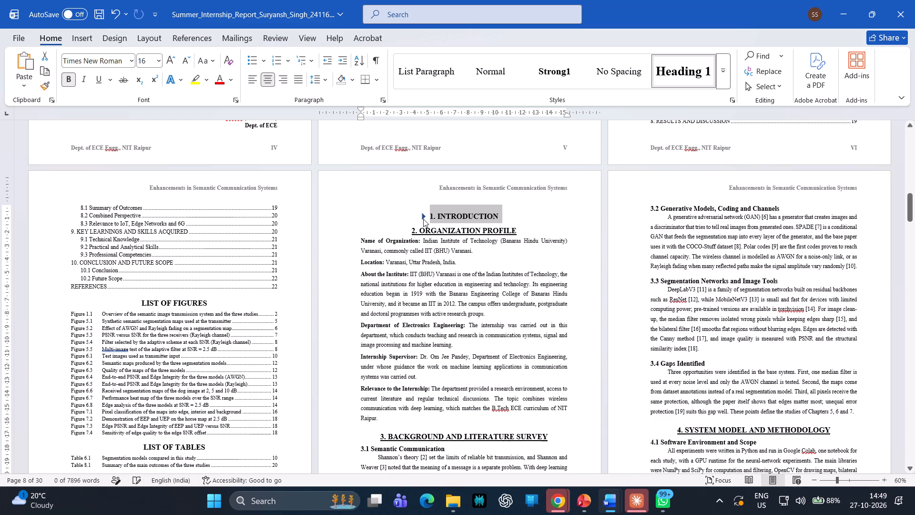
{"action": "left_click", "coordinate": [424, 217]}
{"action": "left_click", "coordinate": [414, 216]}
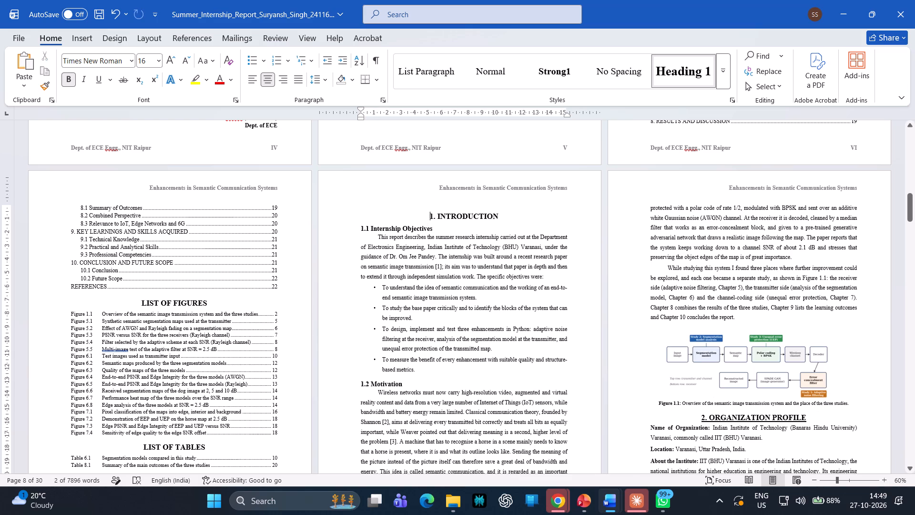
{"action": "key", "text": "BackSpace"}
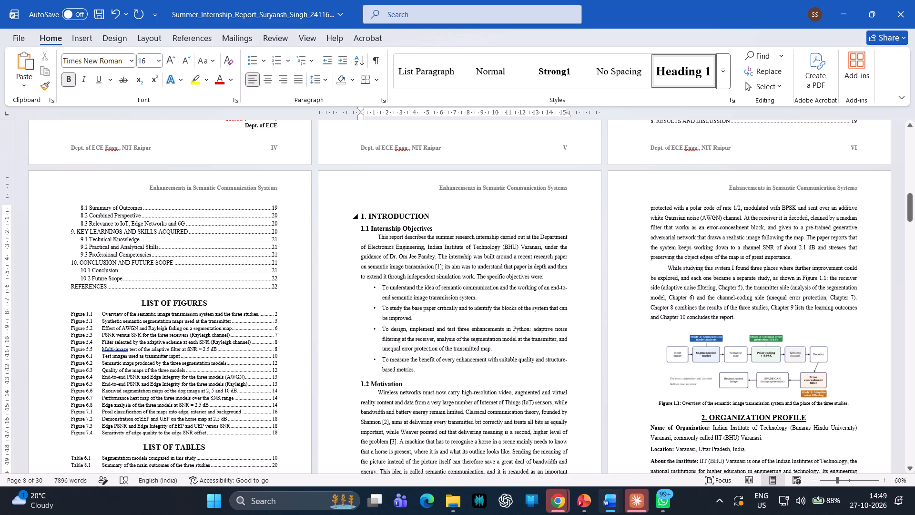
Insert a blank line between the "1. INTRODUCTION" heading and the "1.1 Internship Objectives" subheading.
{"action": "key", "text": "Right"}
{"action": "key", "text": "Down"}
{"action": "key", "text": "Left"}
{"action": "key", "text": "Return"}
Insert a blank, unbulleted line between the last internship objective and the "1.2 Motivation" subheading.
{"action": "left_click", "coordinate": [418, 380]}
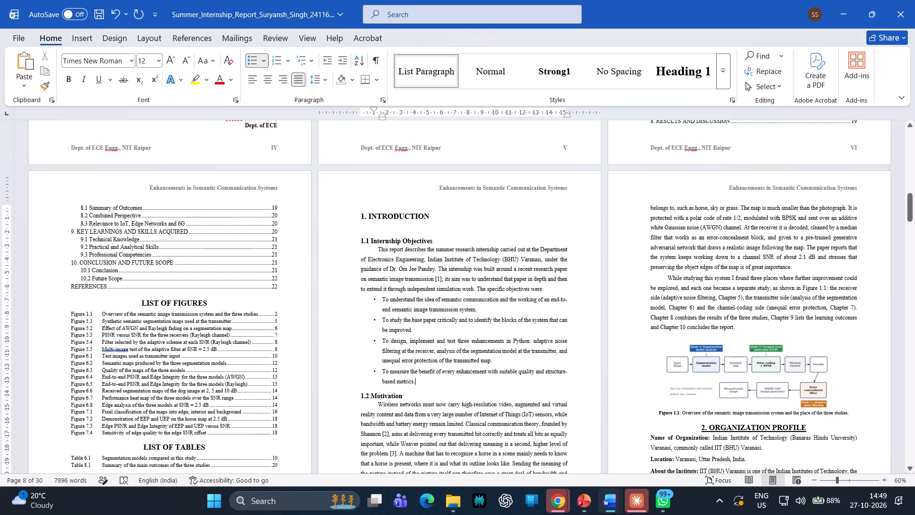
{"action": "key", "text": "Return"}
{"action": "key", "text": "BackSpace"}
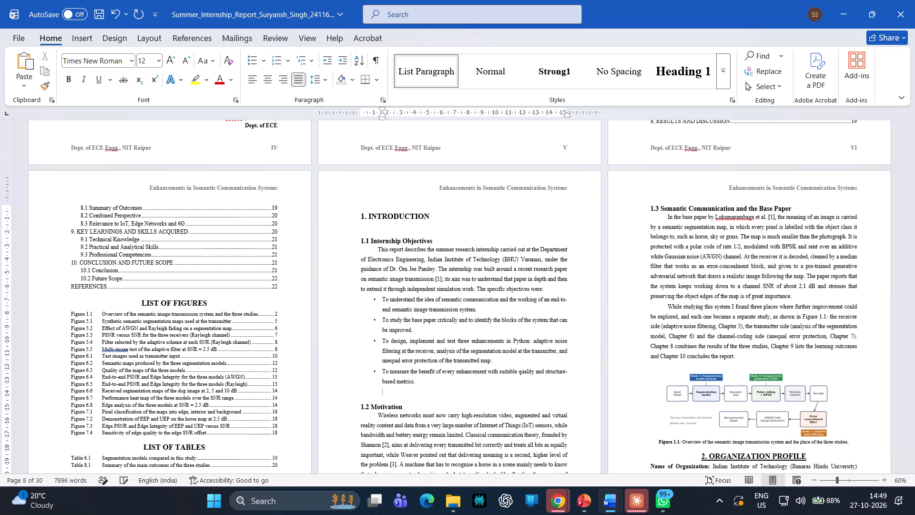
Change the centred "2. ORGANIZATION PROFILE" heading to left alignment.
{"action": "scroll", "coordinate": [418, 380], "scroll_direction": "down", "scroll_amount": 1}
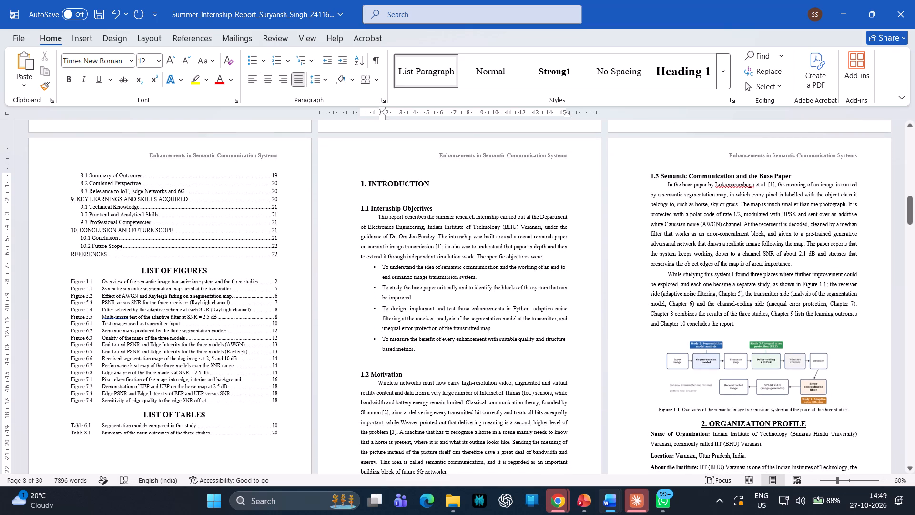
{"action": "scroll", "coordinate": [418, 380], "scroll_direction": "down", "scroll_amount": 2}
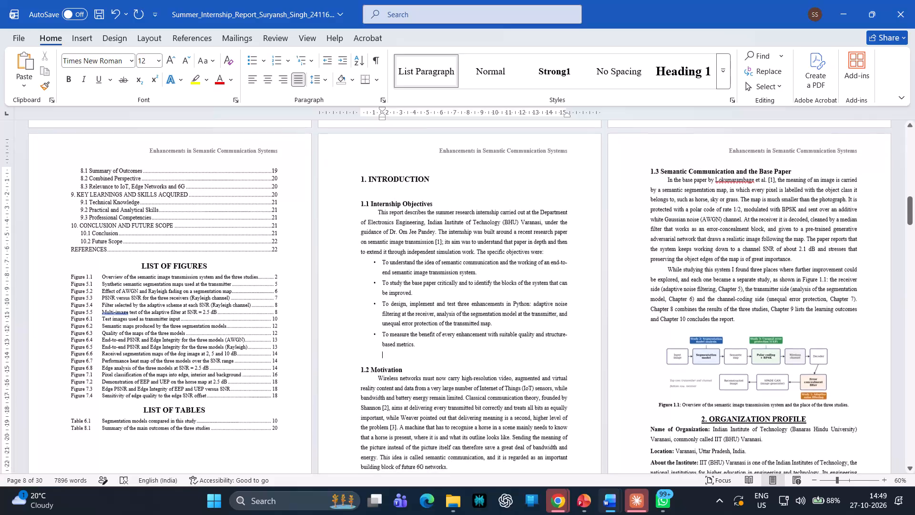
{"action": "scroll", "coordinate": [418, 380], "scroll_direction": "down", "scroll_amount": 2}
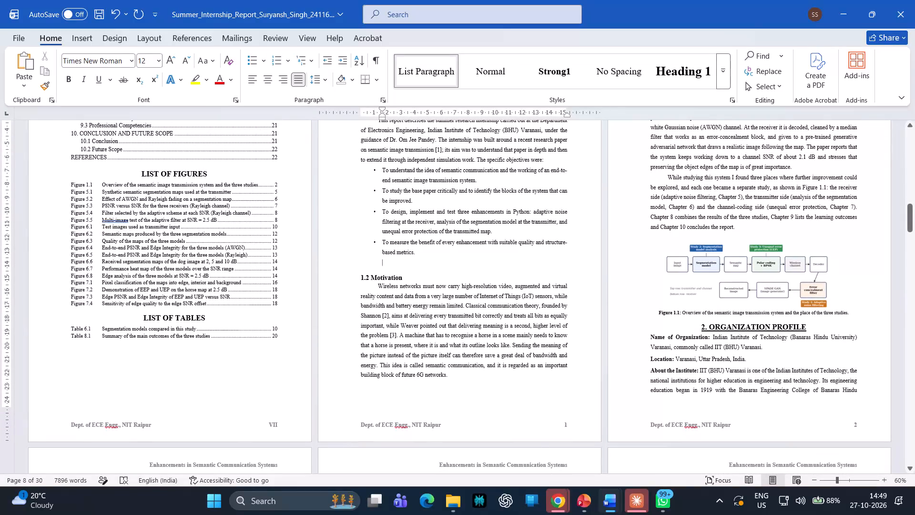
{"action": "left_click", "coordinate": [689, 327]}
{"action": "key", "text": "BackSpace"}
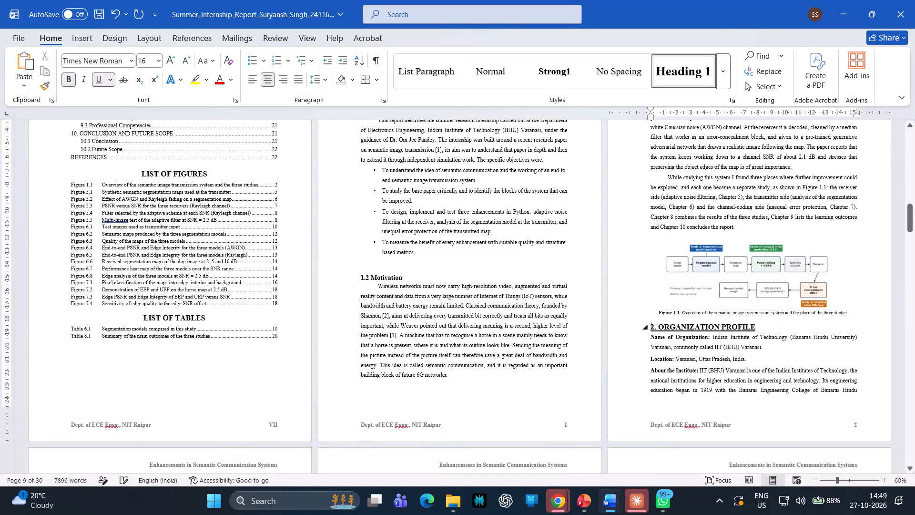
Remove the underline from the whole "2. ORGANIZATION PROFILE" heading, including its number.
{"action": "left_click_drag", "start_coordinate": [761, 329], "coordinate": [657, 324]}
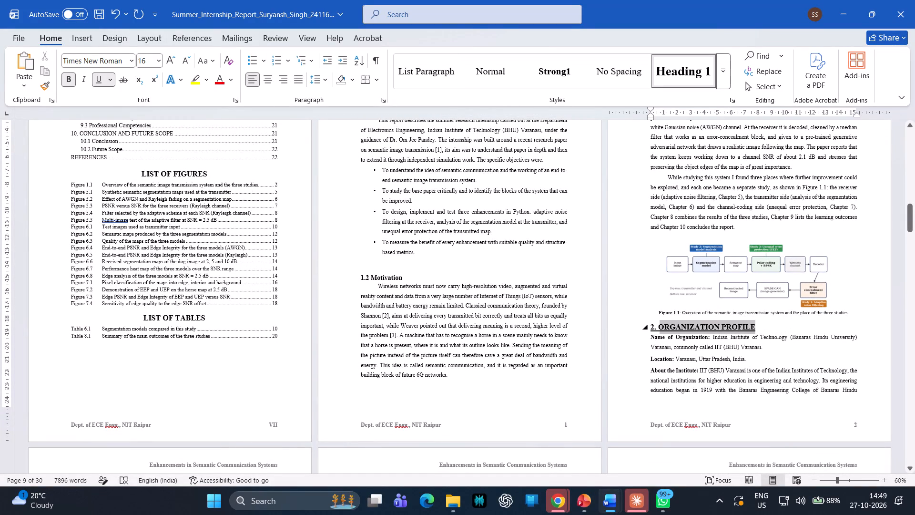
{"action": "left_click_drag", "start_coordinate": [657, 324], "coordinate": [650, 325]}
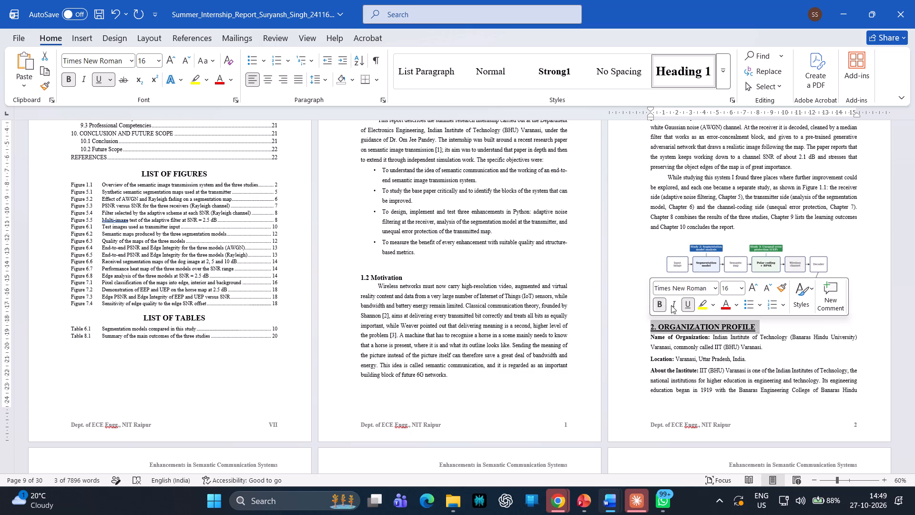
{"action": "left_click", "coordinate": [688, 304]}
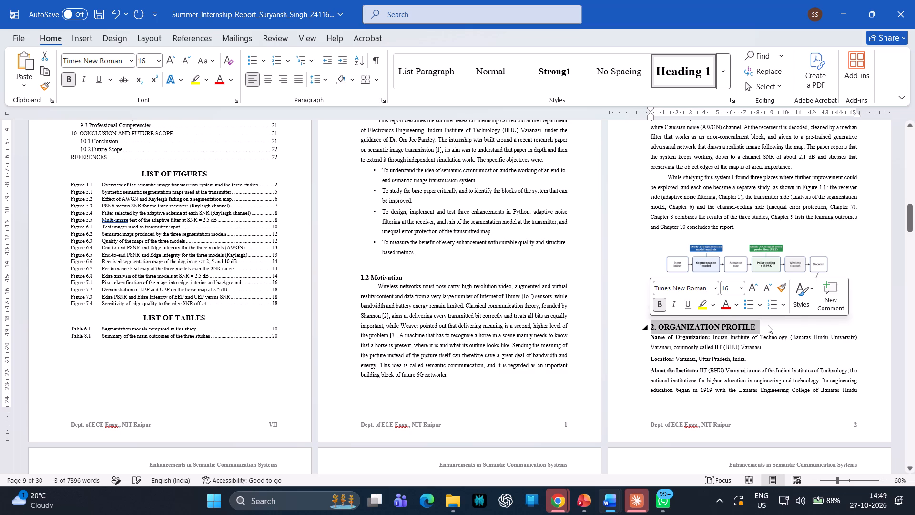
Insert two blank lines above the "2. ORGANIZATION PROFILE" heading, below the Figure 1.1 caption.
{"action": "left_click", "coordinate": [768, 325]}
{"action": "key", "text": "ctrl+Left"}
{"action": "key", "text": "ctrl+Left"}
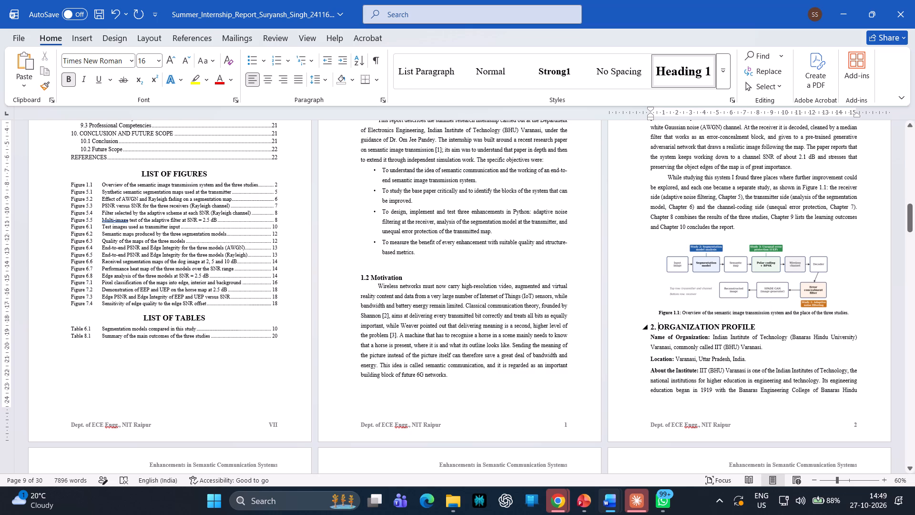
{"action": "key", "text": "ctrl+Left"}
{"action": "key", "text": "ctrl+Left"}
{"action": "key", "text": "Return"}
{"action": "key", "text": "Return"}
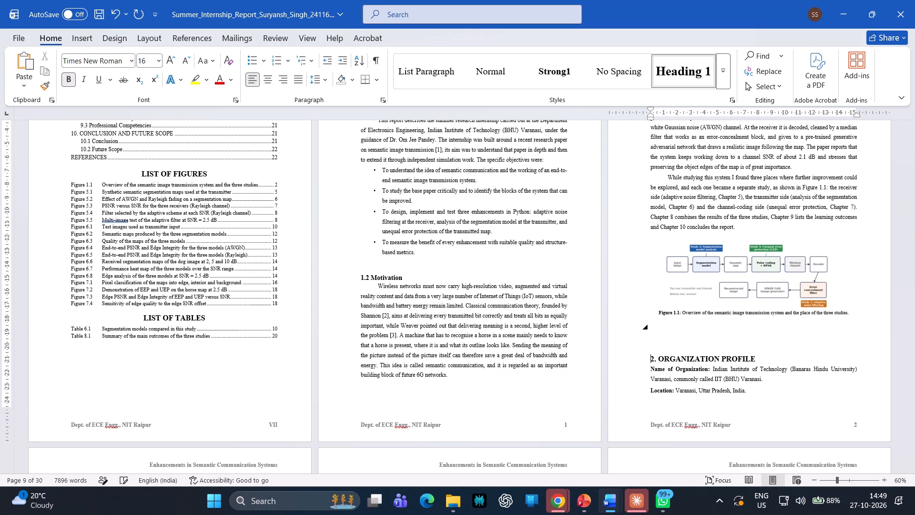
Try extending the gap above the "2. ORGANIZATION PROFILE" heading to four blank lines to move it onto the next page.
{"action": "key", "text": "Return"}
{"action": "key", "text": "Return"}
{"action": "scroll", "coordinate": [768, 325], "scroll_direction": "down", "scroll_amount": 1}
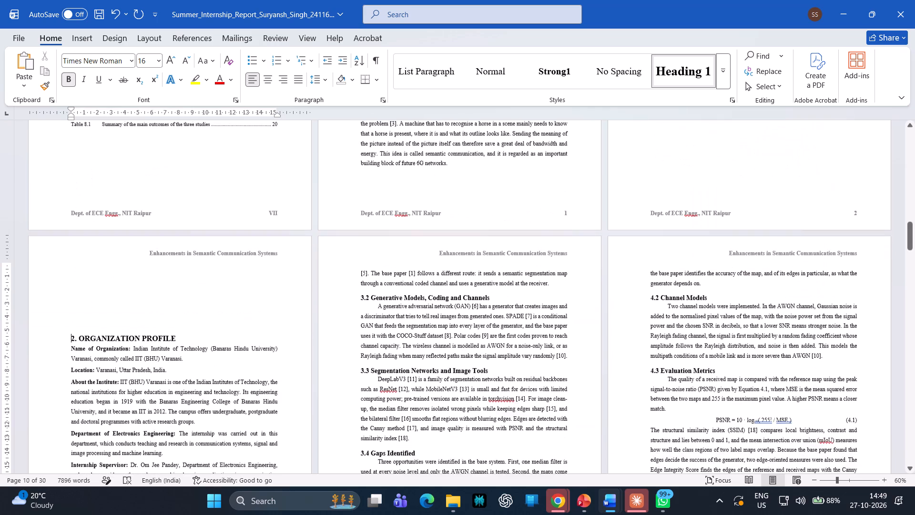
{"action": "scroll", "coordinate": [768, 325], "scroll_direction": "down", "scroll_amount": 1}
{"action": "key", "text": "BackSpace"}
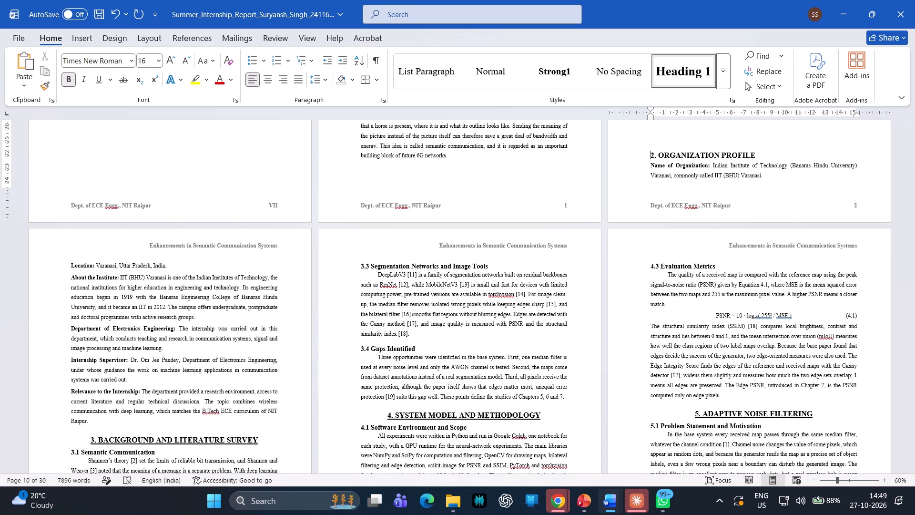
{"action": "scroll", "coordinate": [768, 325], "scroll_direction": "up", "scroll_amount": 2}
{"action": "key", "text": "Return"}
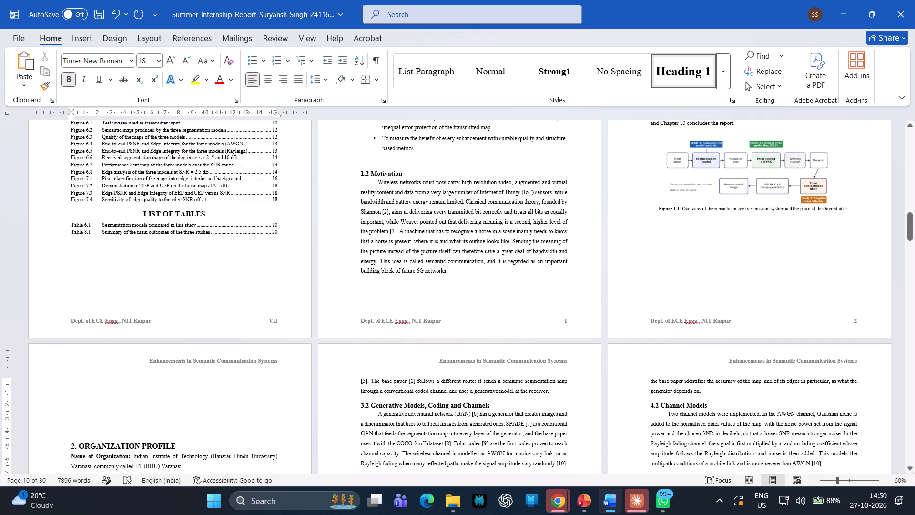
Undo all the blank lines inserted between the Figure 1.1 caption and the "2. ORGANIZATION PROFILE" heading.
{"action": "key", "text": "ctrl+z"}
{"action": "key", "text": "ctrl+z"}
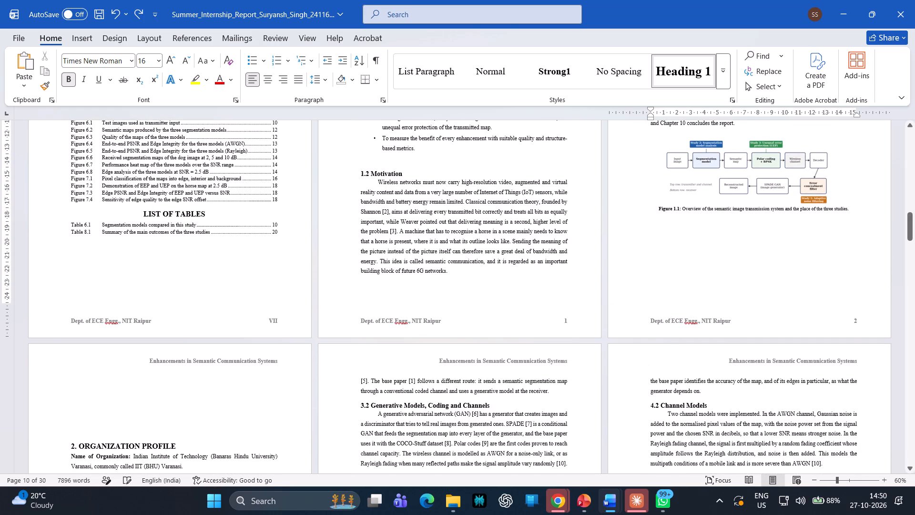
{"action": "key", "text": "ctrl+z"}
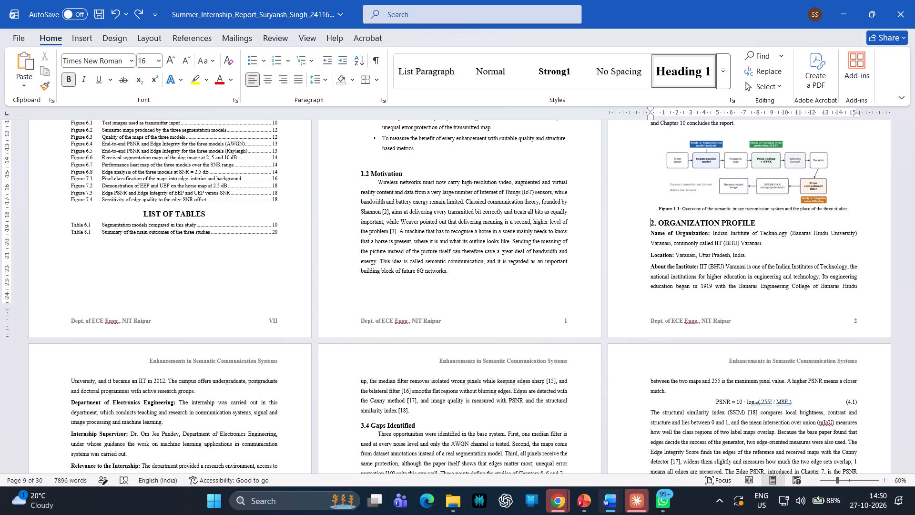
Justify the three centred body paragraphs of the Abstract.
{"action": "scroll", "coordinate": [590, 281], "scroll_direction": "up", "scroll_amount": 12}
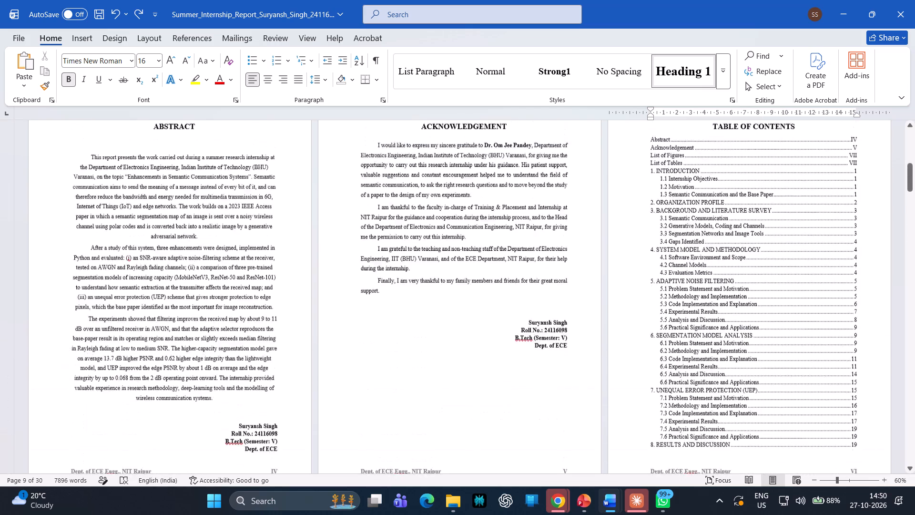
{"action": "scroll", "coordinate": [590, 281], "scroll_direction": "up", "scroll_amount": 5}
{"action": "scroll", "coordinate": [590, 281], "scroll_direction": "down", "scroll_amount": 2}
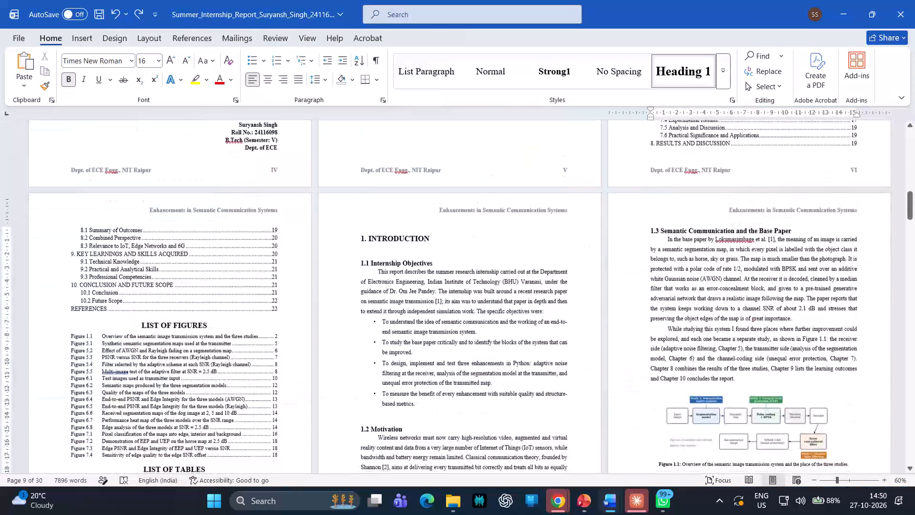
{"action": "scroll", "coordinate": [590, 281], "scroll_direction": "up", "scroll_amount": 7}
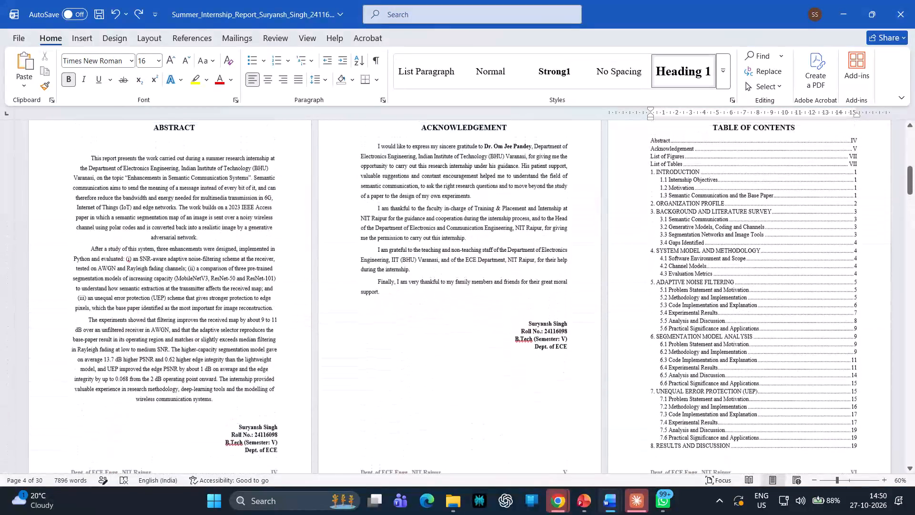
{"action": "scroll", "coordinate": [590, 281], "scroll_direction": "up", "scroll_amount": 1}
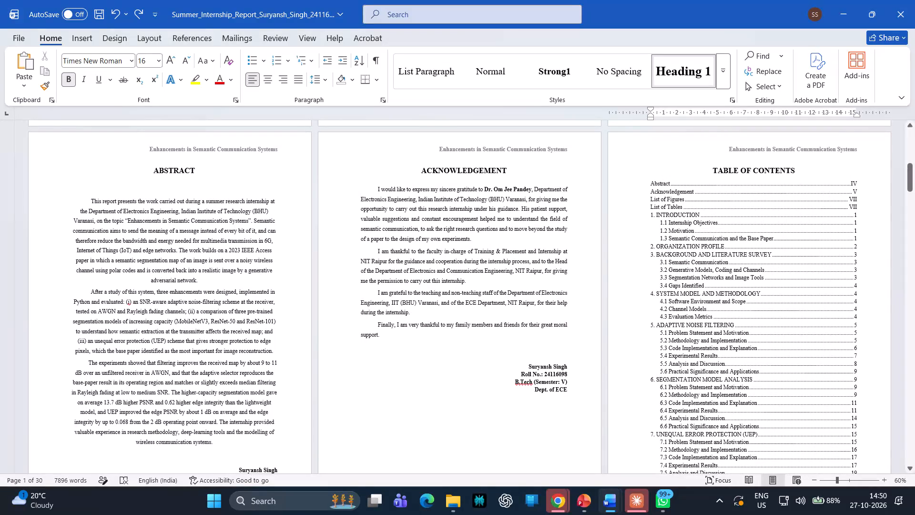
{"action": "left_click_drag", "start_coordinate": [217, 443], "coordinate": [85, 193]}
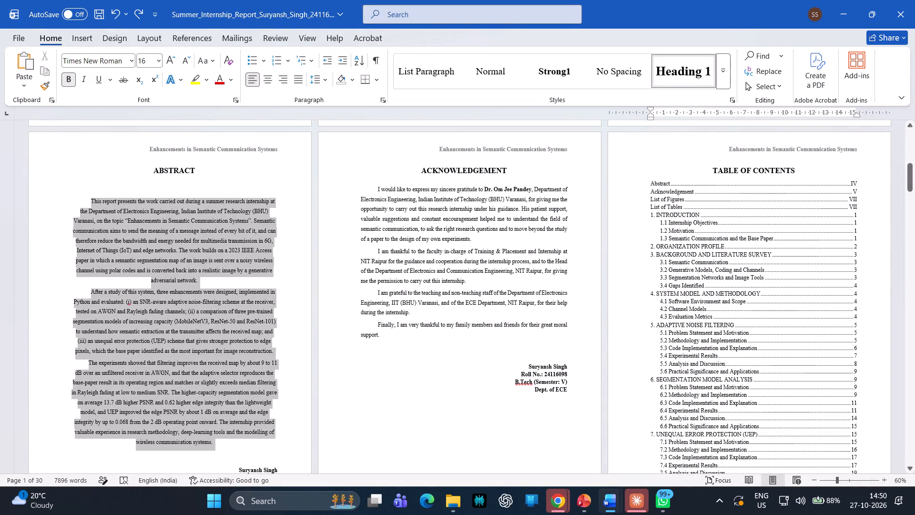
{"action": "left_click_drag", "start_coordinate": [85, 193], "coordinate": [85, 165]}
{"action": "left_click", "coordinate": [90, 191]}
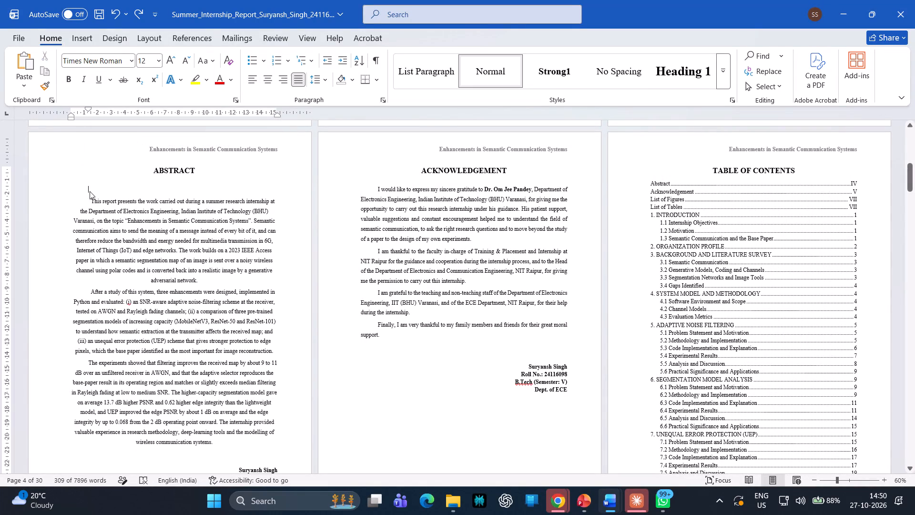
{"action": "left_click_drag", "start_coordinate": [87, 197], "coordinate": [221, 451]}
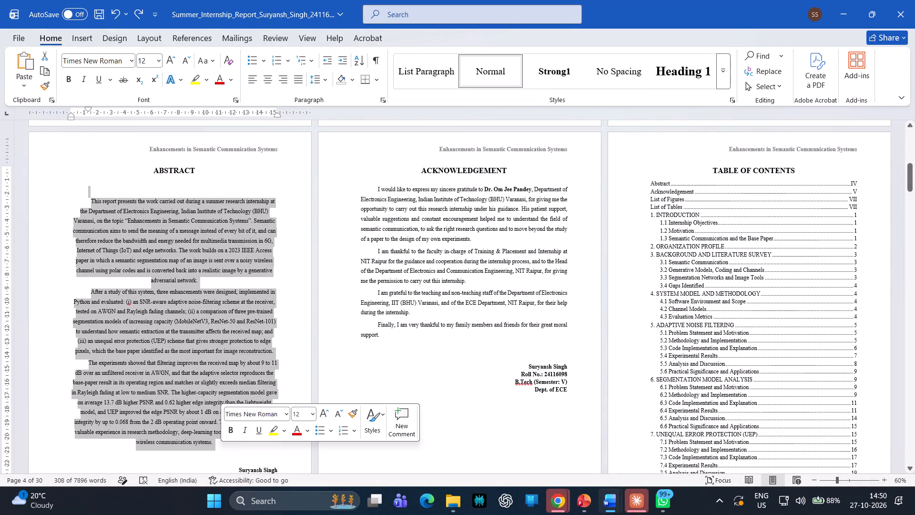
{"action": "left_click", "coordinate": [301, 81]}
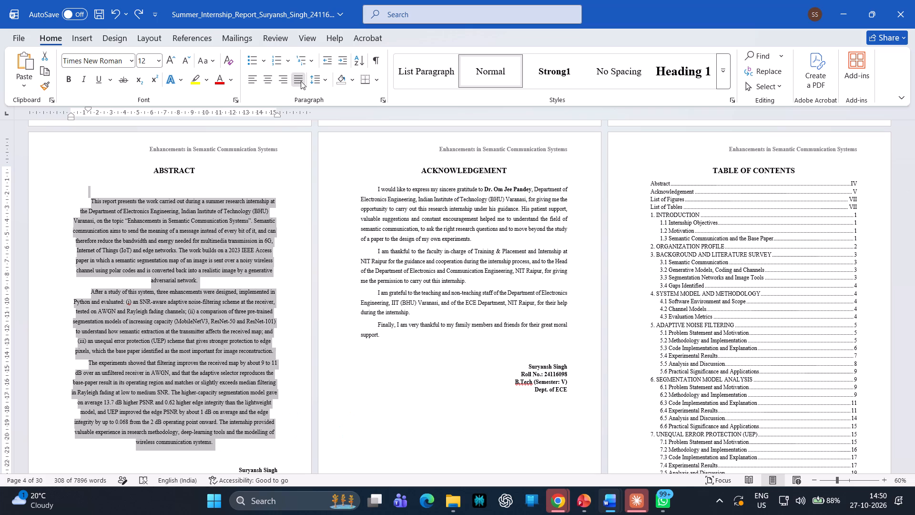
{"action": "left_click", "coordinate": [169, 281]}
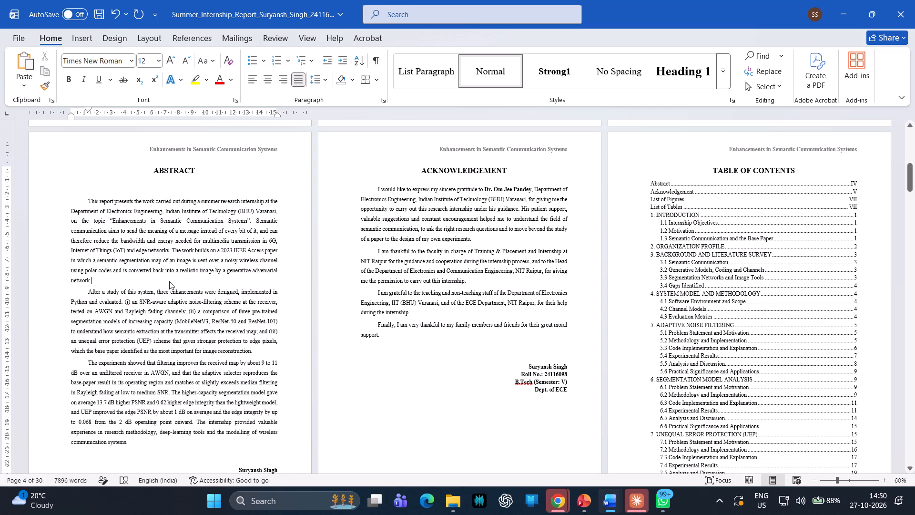
Save the internship report.
{"action": "left_click", "coordinate": [100, 14]}
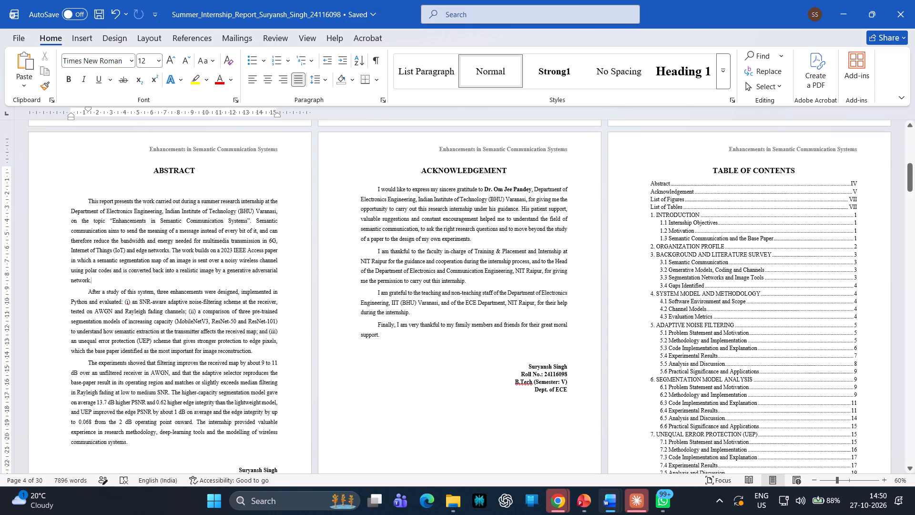
Insert three blank lines above the "2. ORGANIZATION PROFILE" heading, below the Figure 1.1 caption.
{"action": "scroll", "coordinate": [248, 274], "scroll_direction": "down", "scroll_amount": 7}
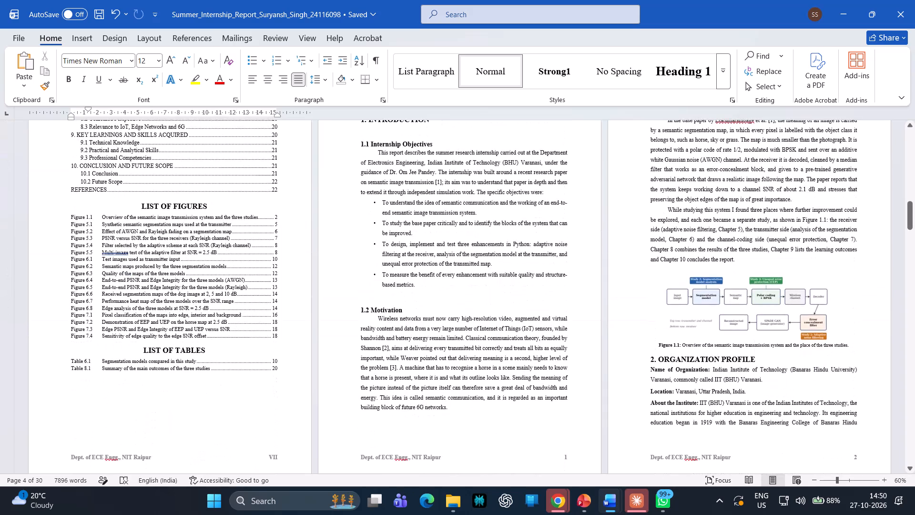
{"action": "scroll", "coordinate": [472, 249], "scroll_direction": "up", "scroll_amount": 1}
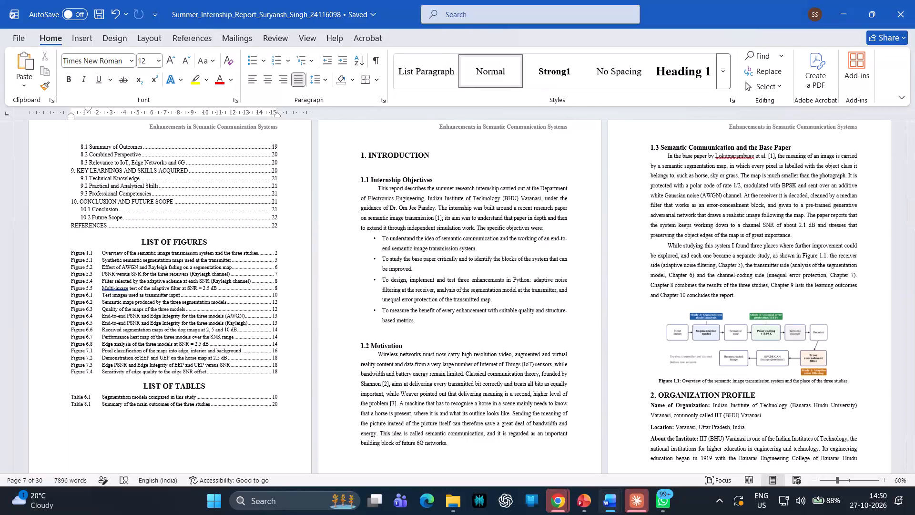
{"action": "scroll", "coordinate": [640, 273], "scroll_direction": "down", "scroll_amount": 1}
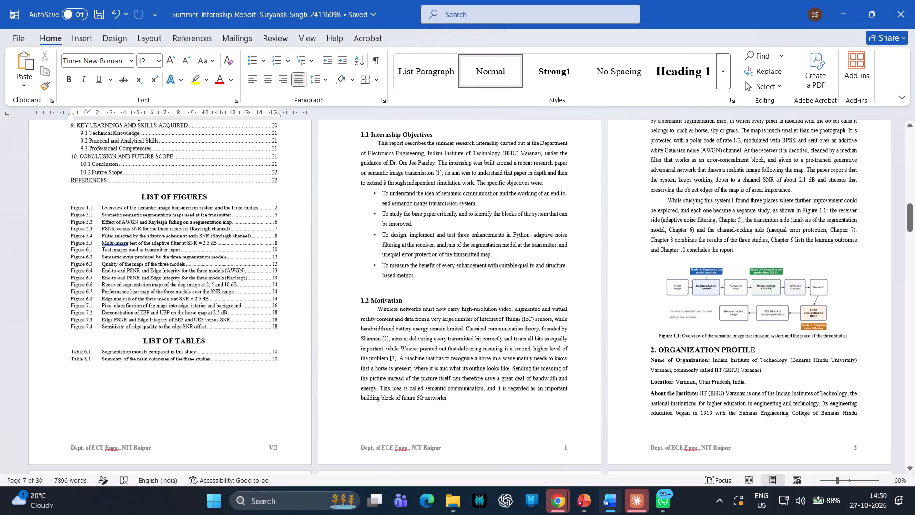
{"action": "scroll", "coordinate": [640, 273], "scroll_direction": "down", "scroll_amount": 1}
{"action": "scroll", "coordinate": [666, 308], "scroll_direction": "down", "scroll_amount": 2}
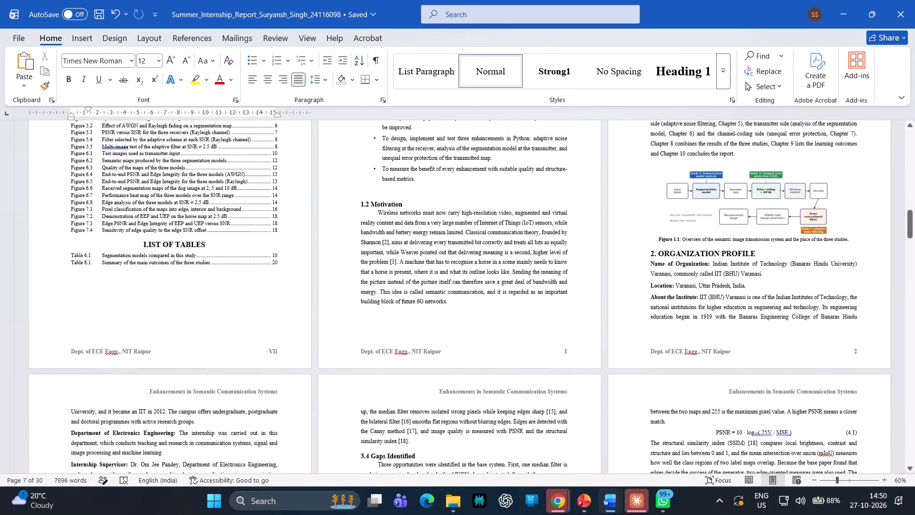
{"action": "scroll", "coordinate": [666, 308], "scroll_direction": "down", "scroll_amount": 1}
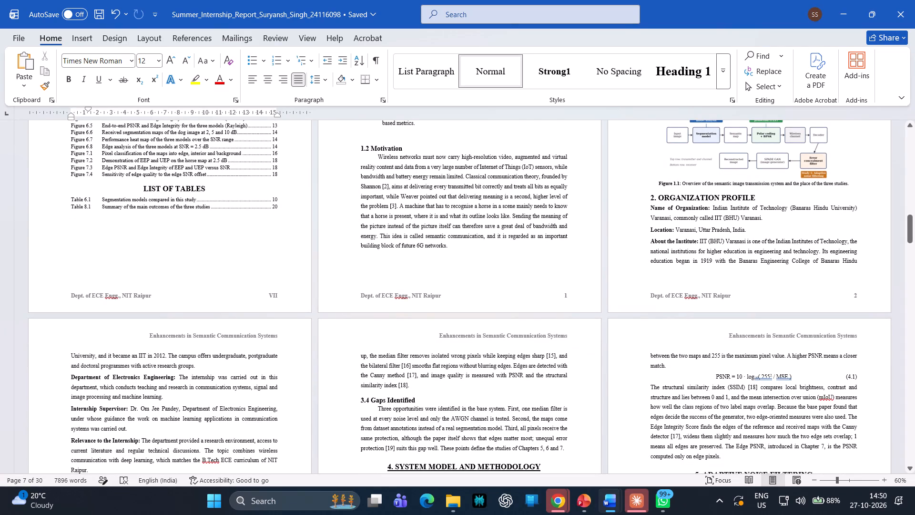
{"action": "left_click", "coordinate": [650, 240]}
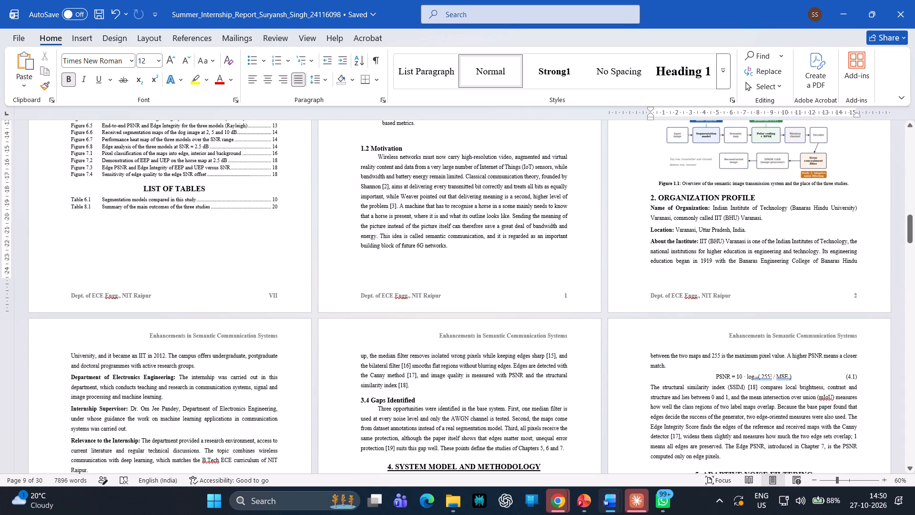
{"action": "left_click", "coordinate": [651, 198]}
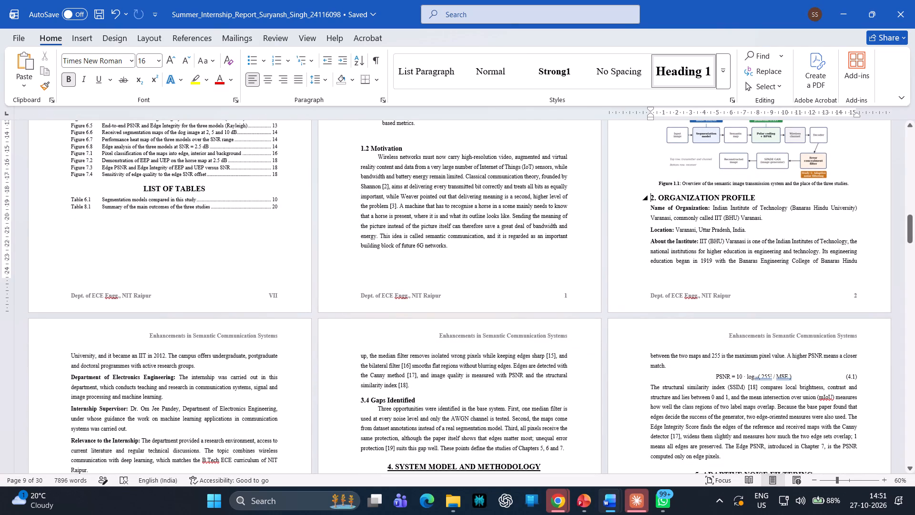
{"action": "key", "text": "Return"}
{"action": "key", "text": "Return"}
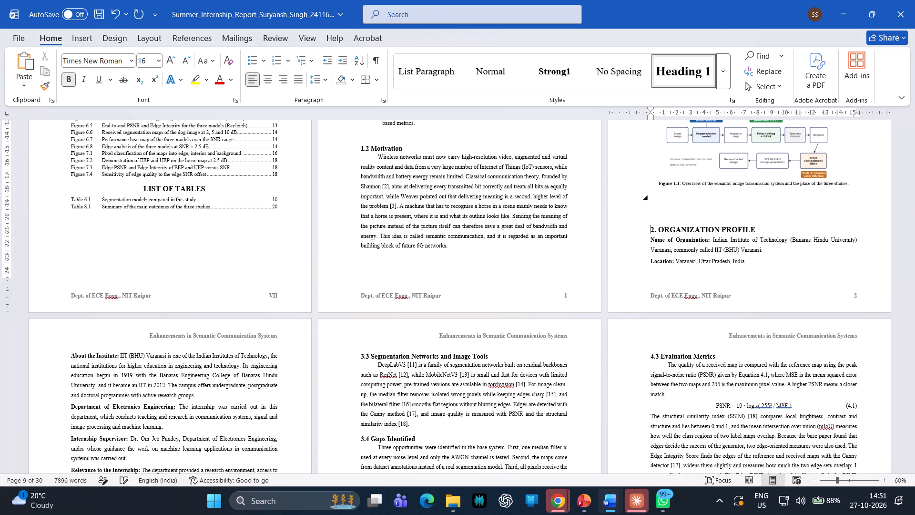
{"action": "key", "text": "Return"}
{"action": "key", "text": "Return"}
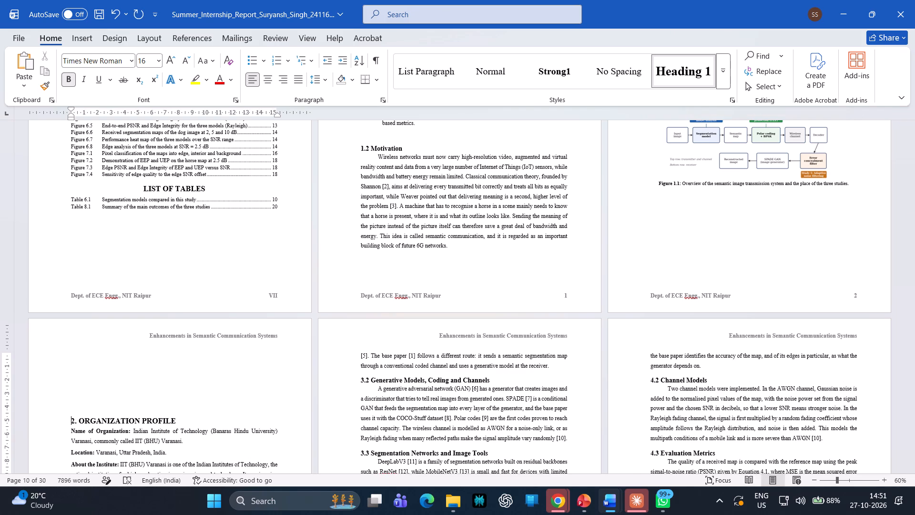
{"action": "key", "text": "BackSpace"}
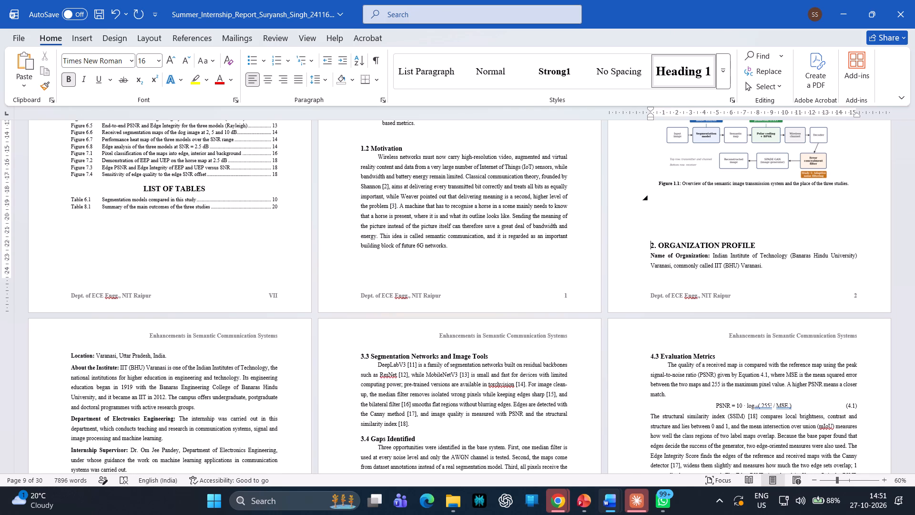
Copy the "2. ORGANIZATION PROFILE" heading and "Name of Organization" paragraph to the next page, directly above the "Location" line.
{"action": "left_click_drag", "start_coordinate": [767, 270], "coordinate": [648, 247]}
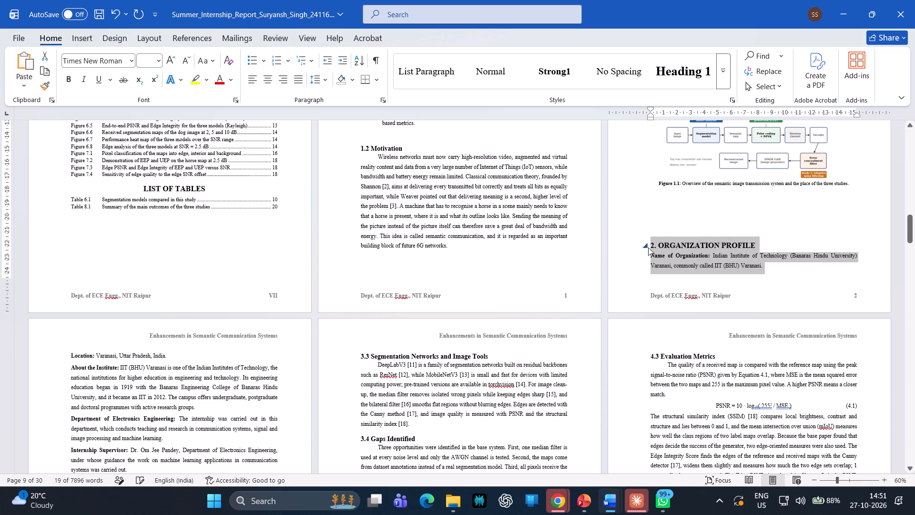
{"action": "key", "text": "ctrl+c"}
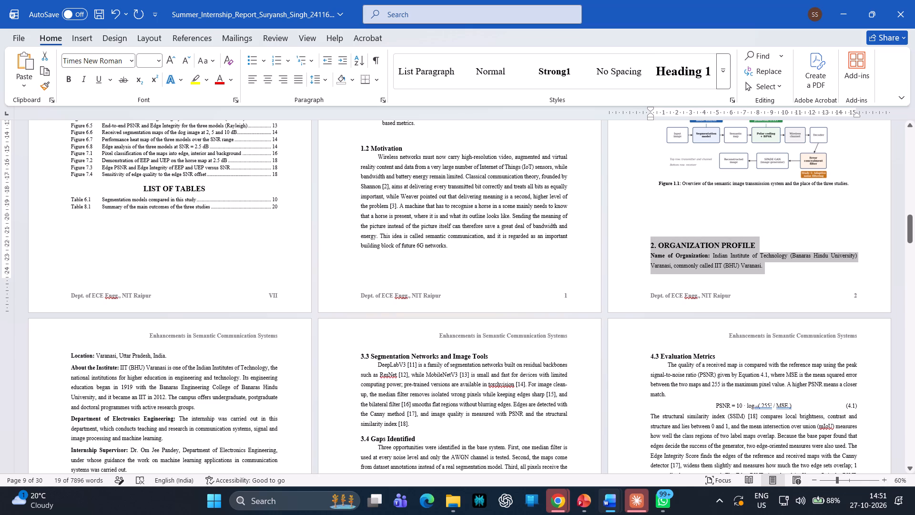
{"action": "left_click", "coordinate": [69, 358]}
{"action": "key", "text": "Return"}
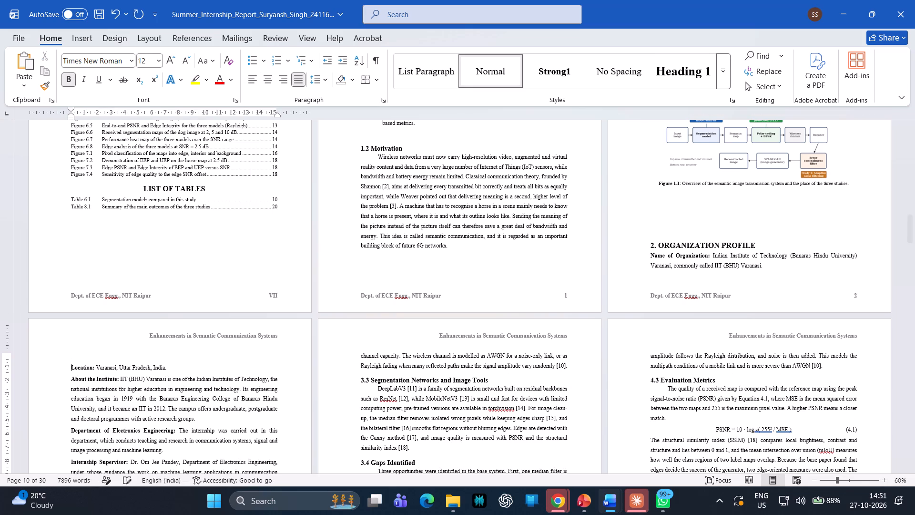
{"action": "key", "text": "Up"}
{"action": "key", "text": "ctrl+v"}
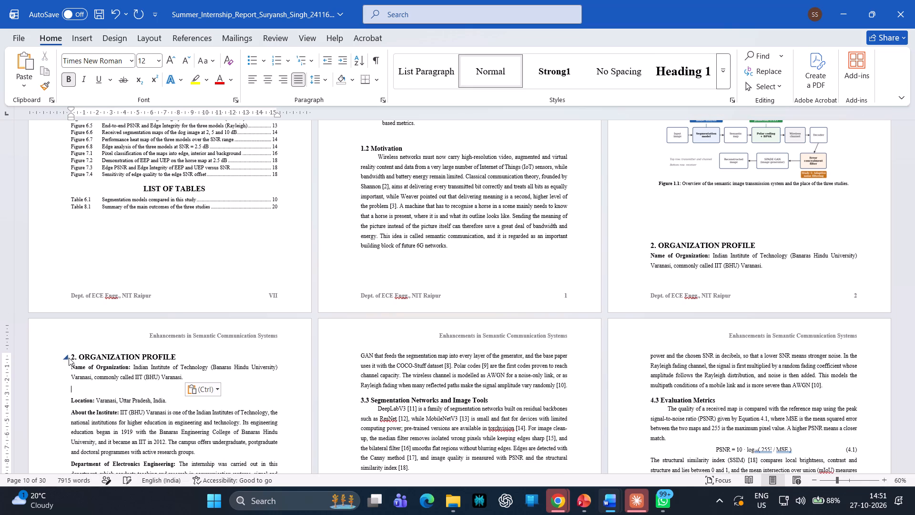
{"action": "key", "text": "BackSpace"}
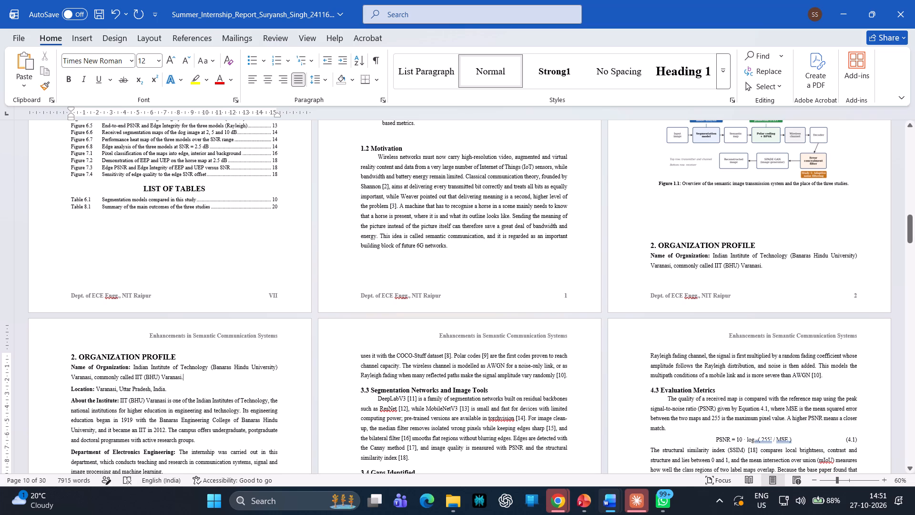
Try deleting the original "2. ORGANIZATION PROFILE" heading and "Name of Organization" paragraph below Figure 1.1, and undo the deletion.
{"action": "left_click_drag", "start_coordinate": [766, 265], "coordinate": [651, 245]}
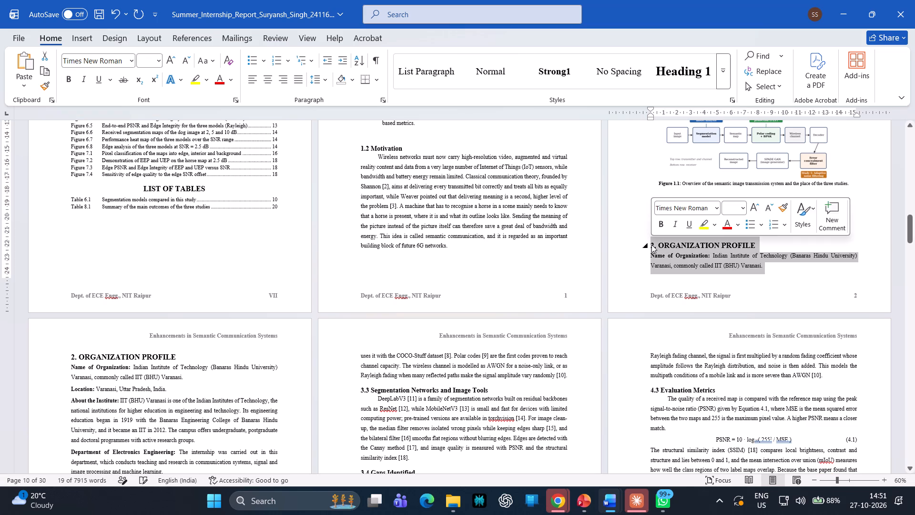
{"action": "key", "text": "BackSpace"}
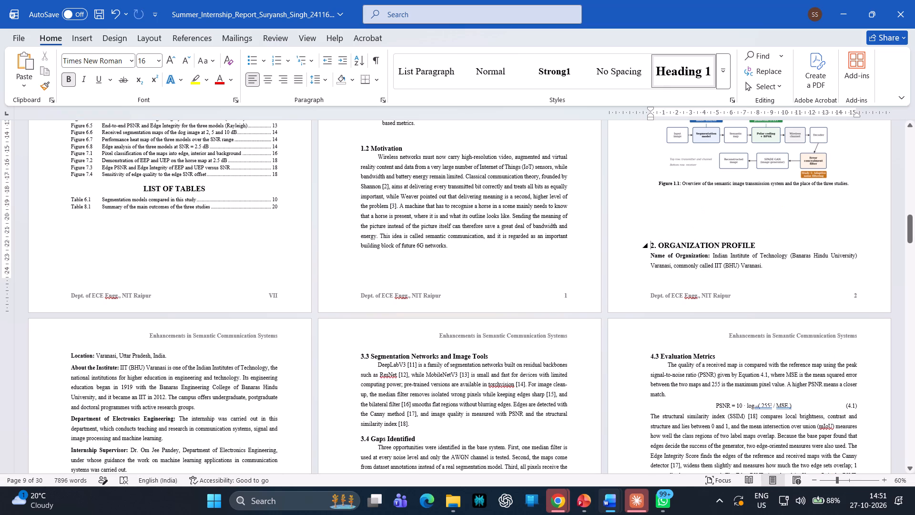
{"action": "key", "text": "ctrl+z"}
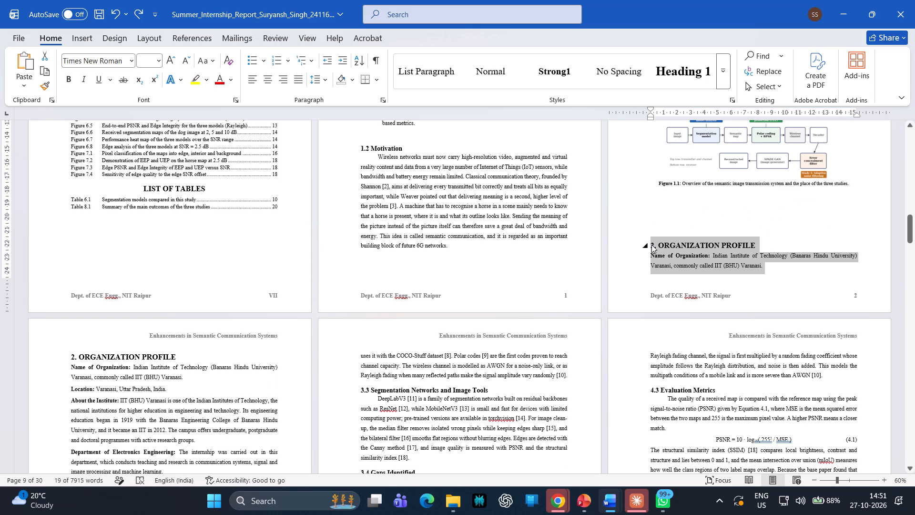
Delete the original "Name of Organization" paragraph under the first "2. ORGANIZATION PROFILE" heading, keeping the pasted copy.
{"action": "left_click", "coordinate": [770, 272]}
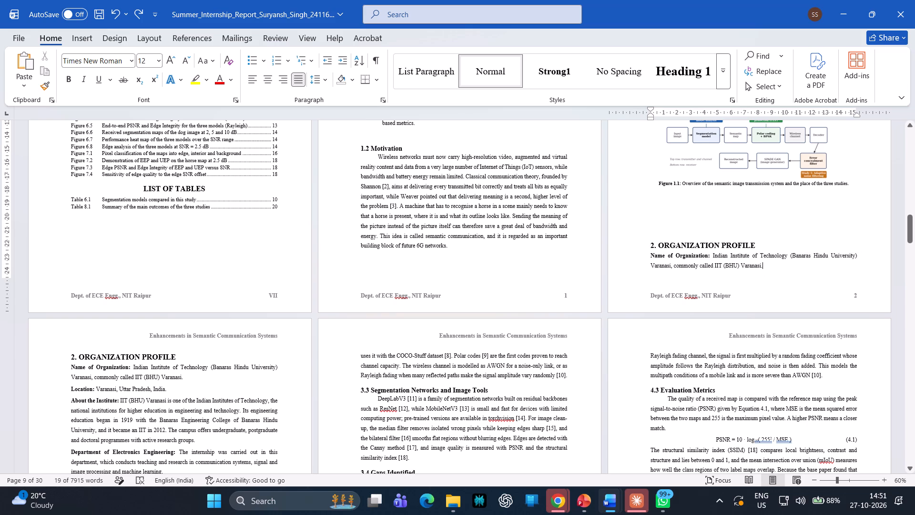
{"action": "left_click_drag", "start_coordinate": [762, 267], "coordinate": [660, 255]}
{"action": "key", "text": "BackSpace"}
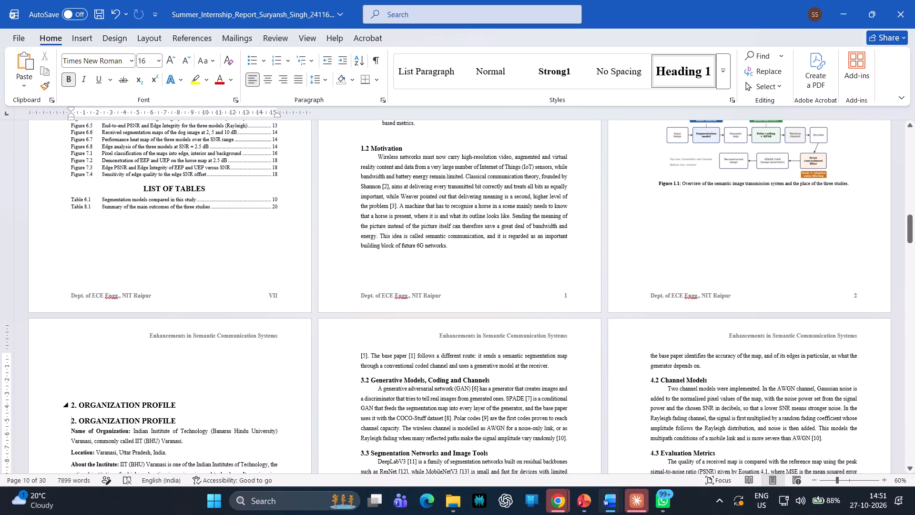
Delete the upper of the two duplicate "2. ORGANIZATION PROFILE" headings.
{"action": "left_click_drag", "start_coordinate": [183, 405], "coordinate": [71, 406]}
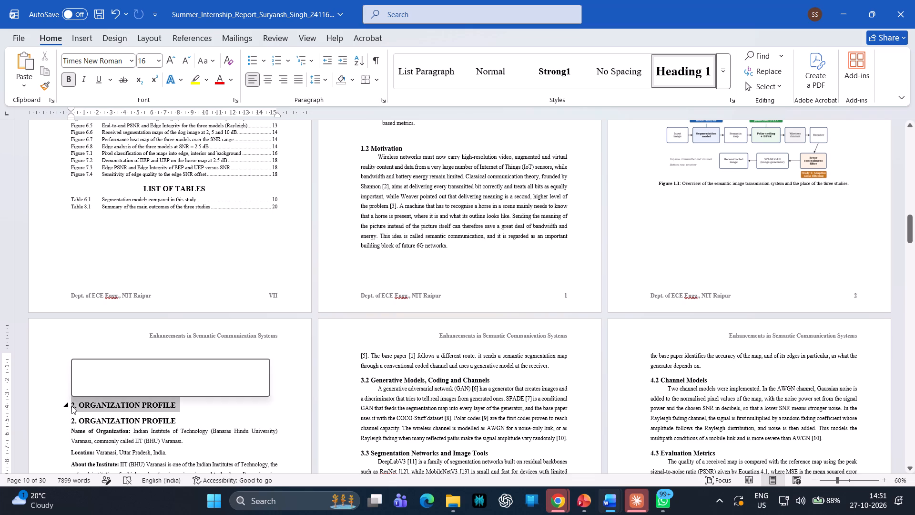
{"action": "key", "text": "BackSpace"}
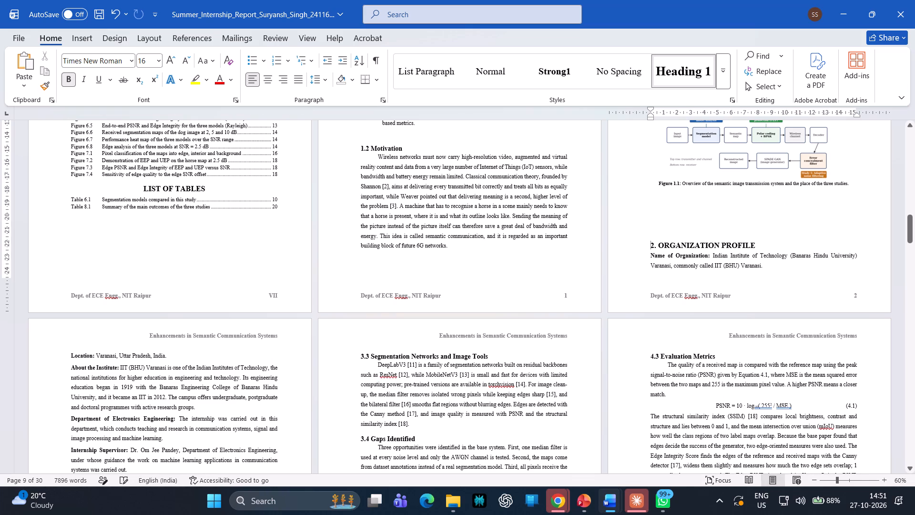
Insert a blank line between the "2. ORGANIZATION PROFILE" heading and the "Name of Organization" paragraph, pushing the paragraph onto the next page.
{"action": "left_click", "coordinate": [650, 256]}
{"action": "key", "text": "Return"}
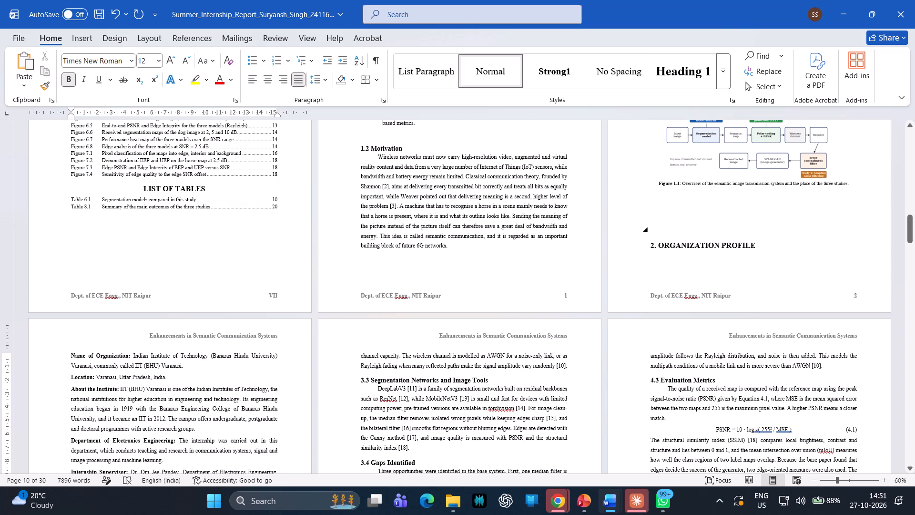
{"action": "left_click", "coordinate": [644, 214]}
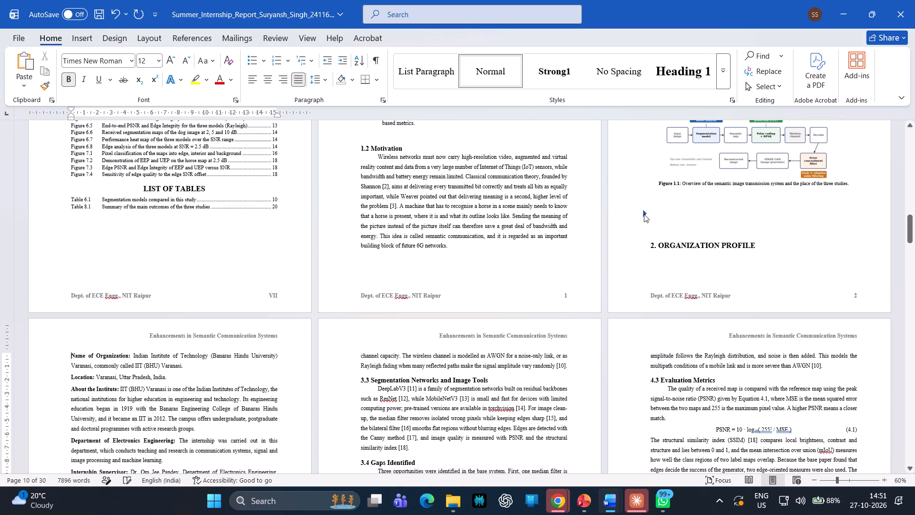
{"action": "left_click", "coordinate": [644, 214]}
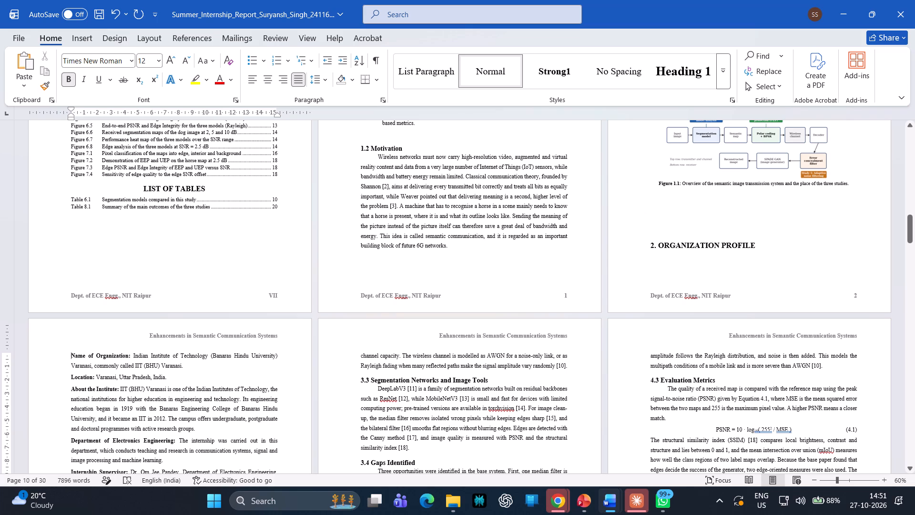
{"action": "left_click", "coordinate": [687, 266]}
{"action": "key", "text": "BackSpace"}
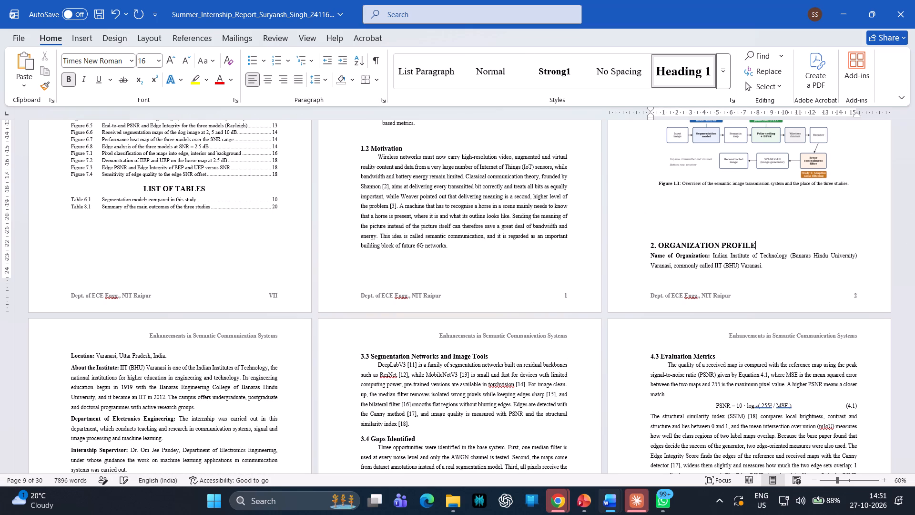
{"action": "key", "text": "ctrl+z"}
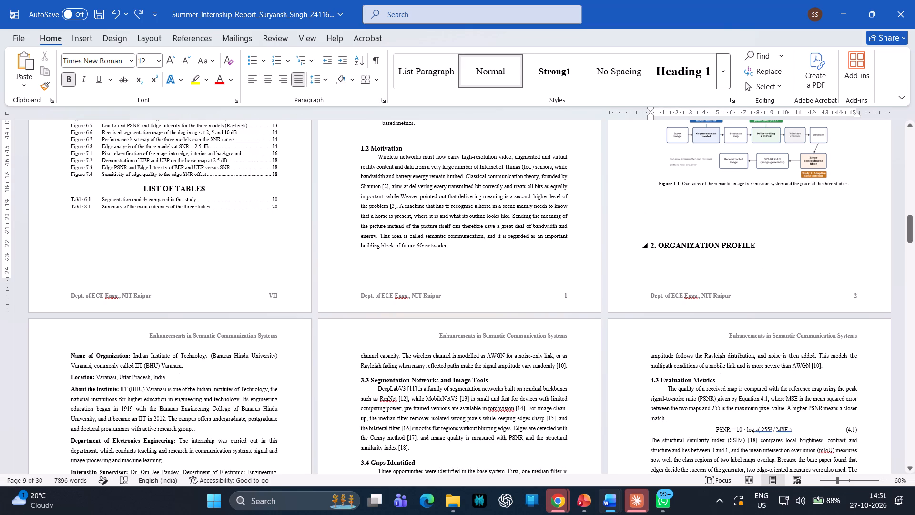
Move the "2. ORGANIZATION PROFILE" heading from below Figure 1.1 to the next page, on a new line above the "Name of Organization" paragraph.
{"action": "left_click_drag", "start_coordinate": [761, 250], "coordinate": [643, 248]}
{"action": "key", "text": "Delete"}
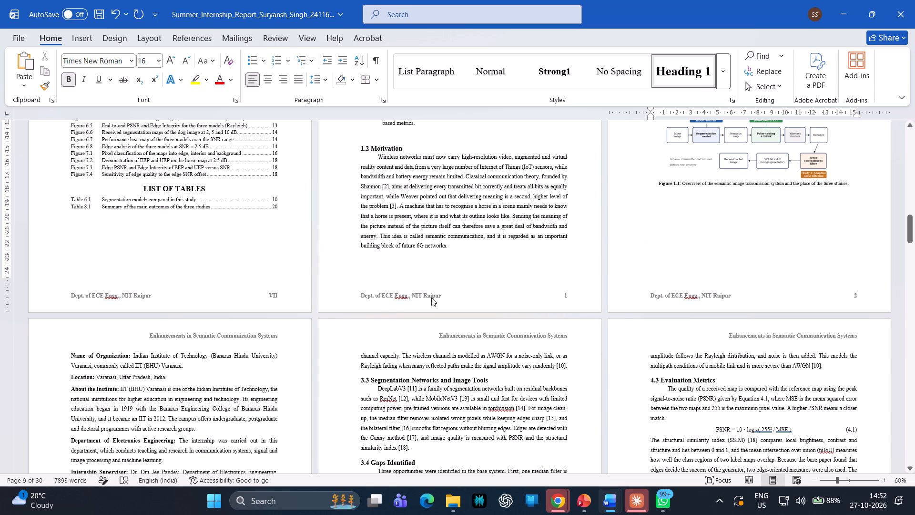
{"action": "key", "text": "ctrl+z"}
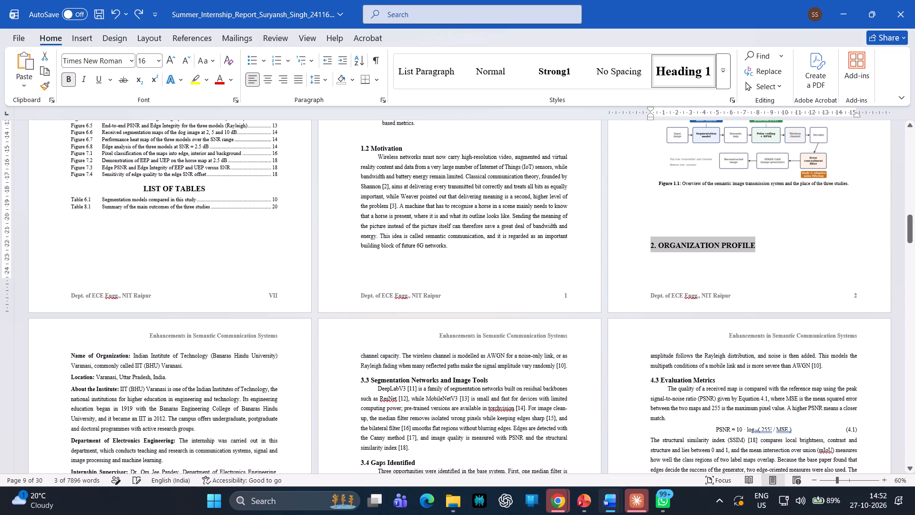
{"action": "key", "text": "ctrl+c"}
{"action": "key", "text": "Delete"}
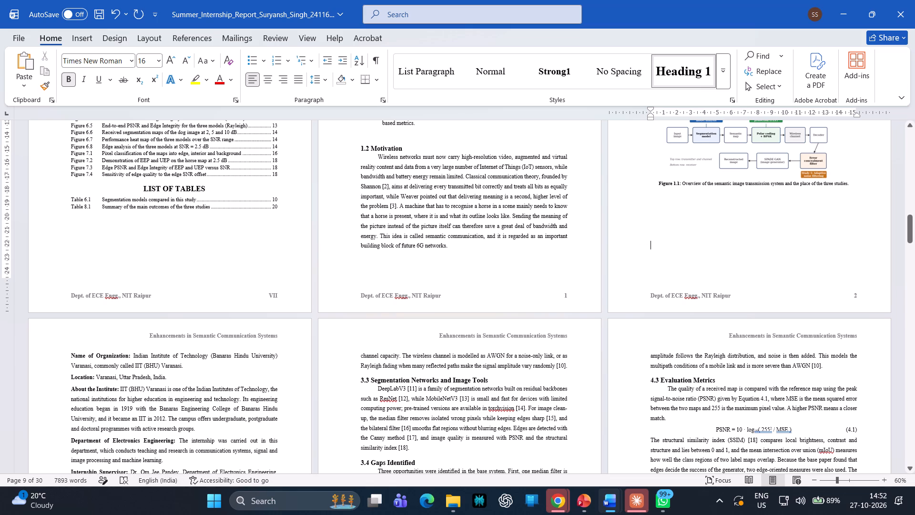
{"action": "key", "text": "space"}
{"action": "key", "text": "space"}
{"action": "key", "text": "Return"}
{"action": "key", "text": "Return"}
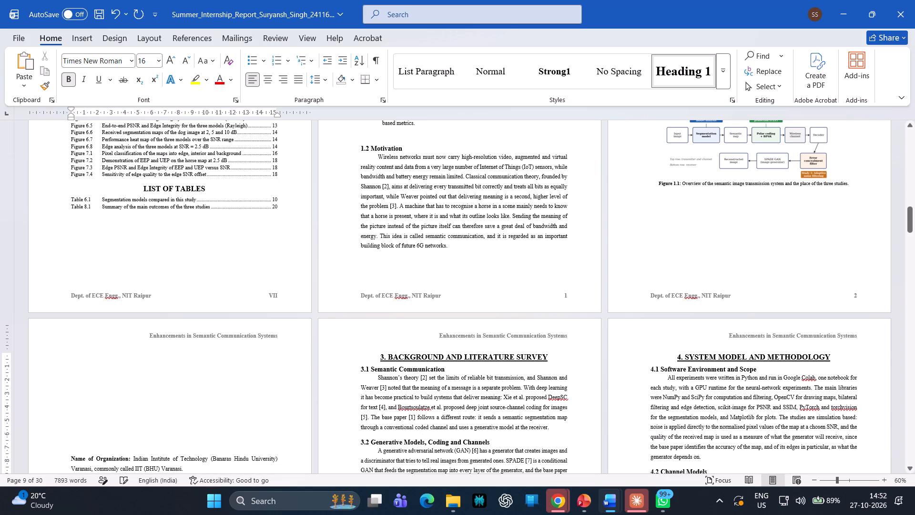
{"action": "key", "text": "BackSpace"}
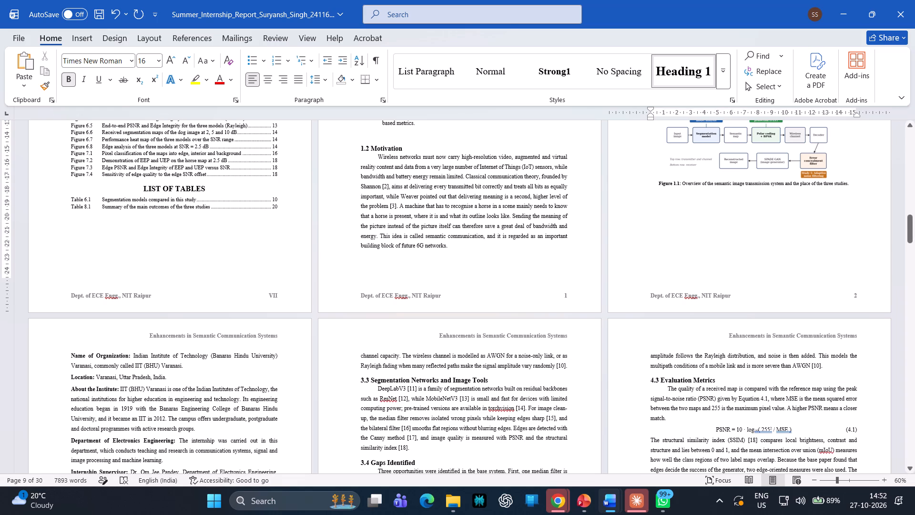
{"action": "left_click", "coordinate": [72, 354]}
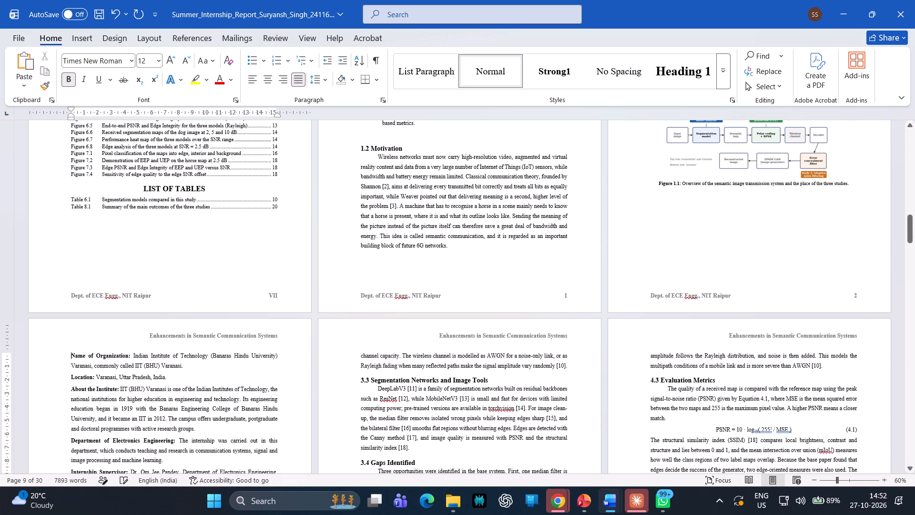
{"action": "key", "text": "Return"}
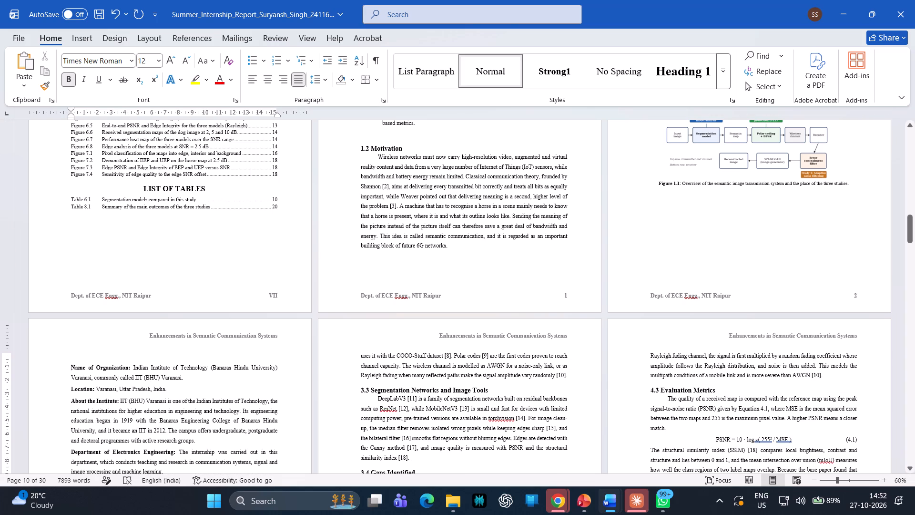
{"action": "left_click", "coordinate": [80, 357]}
{"action": "key", "text": "ctrl+v"}
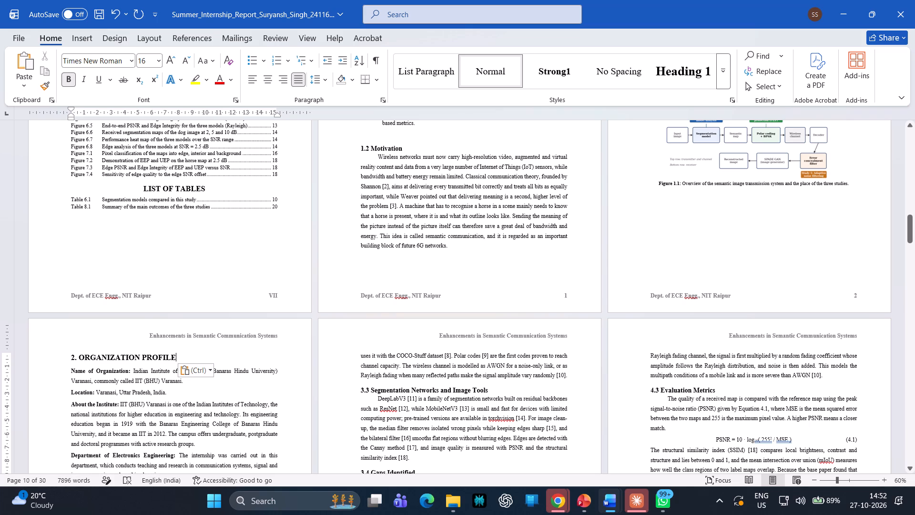
Insert five blank lines above the "3. BACKGROUND AND LITERATURE SURVEY" heading, after the "Relevance to the Internship" paragraph.
{"action": "scroll", "coordinate": [611, 292], "scroll_direction": "down", "scroll_amount": 2}
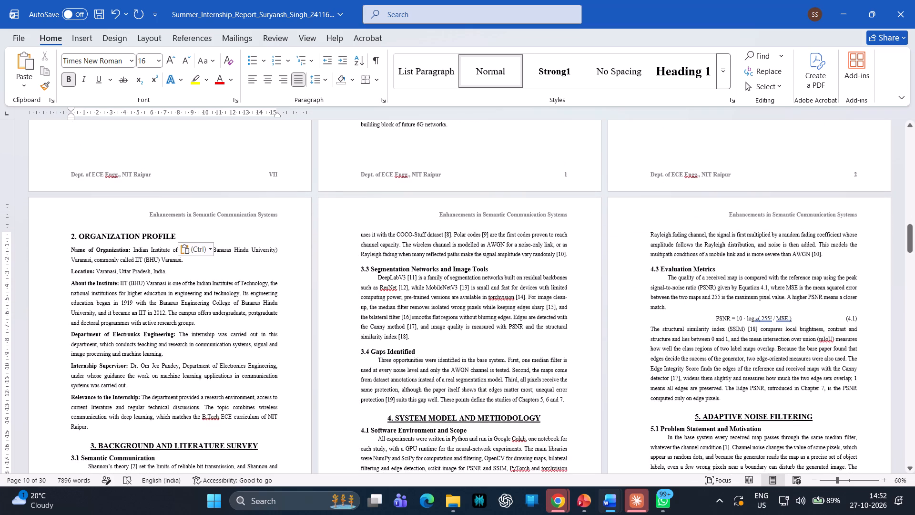
{"action": "scroll", "coordinate": [611, 292], "scroll_direction": "down", "scroll_amount": 1}
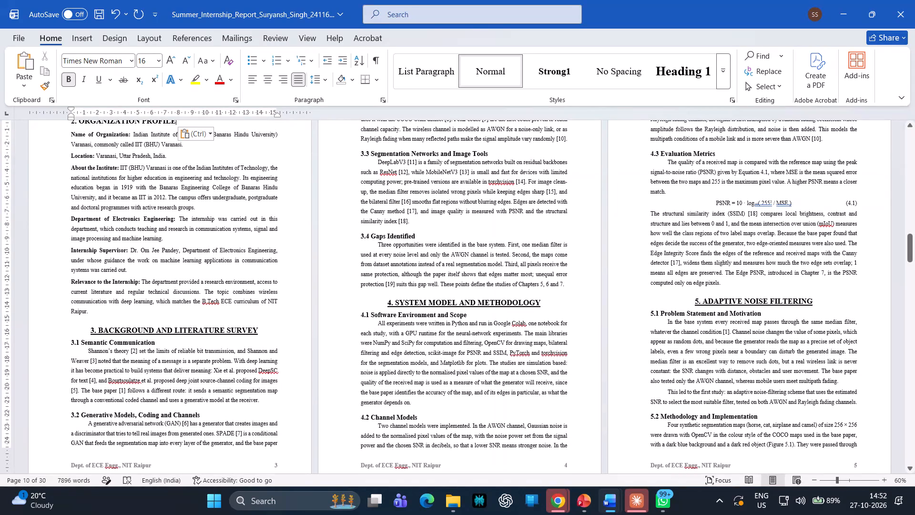
{"action": "left_click", "coordinate": [91, 333]}
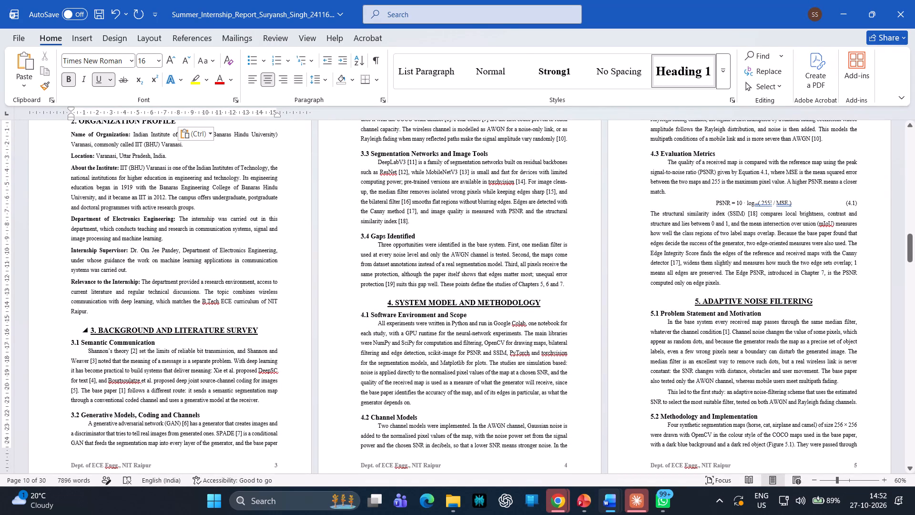
{"action": "key", "text": "Return"}
{"action": "key", "text": "Return"}
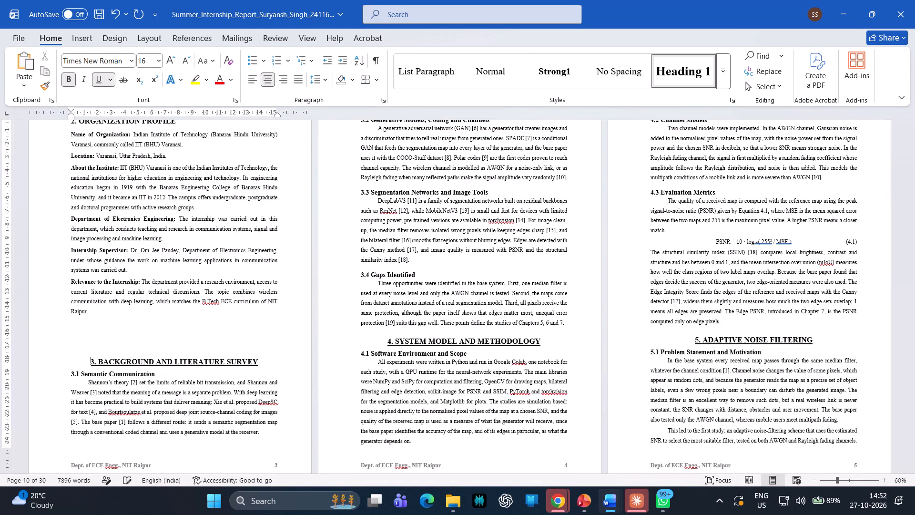
{"action": "key", "text": "Return"}
{"action": "key", "text": "Return"}
{"action": "key", "text": "Return"}
{"action": "key", "text": "Return"}
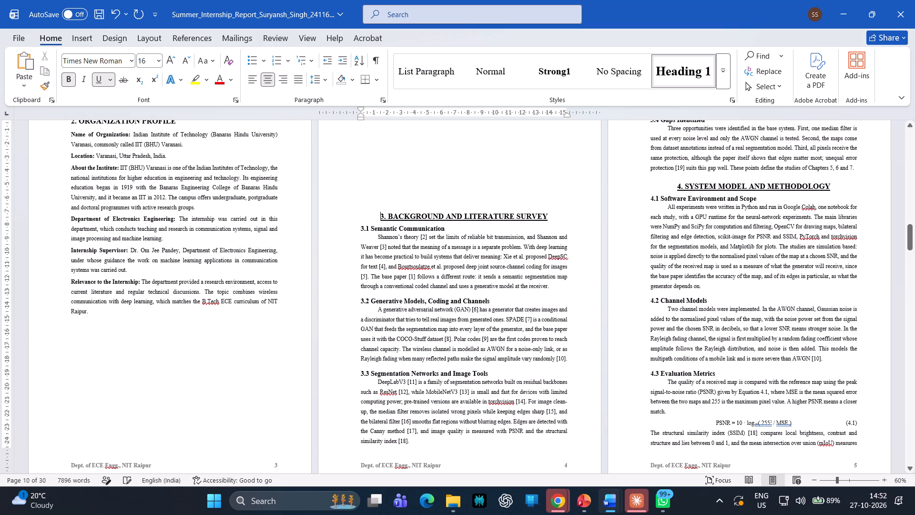
{"action": "key", "text": "BackSpace"}
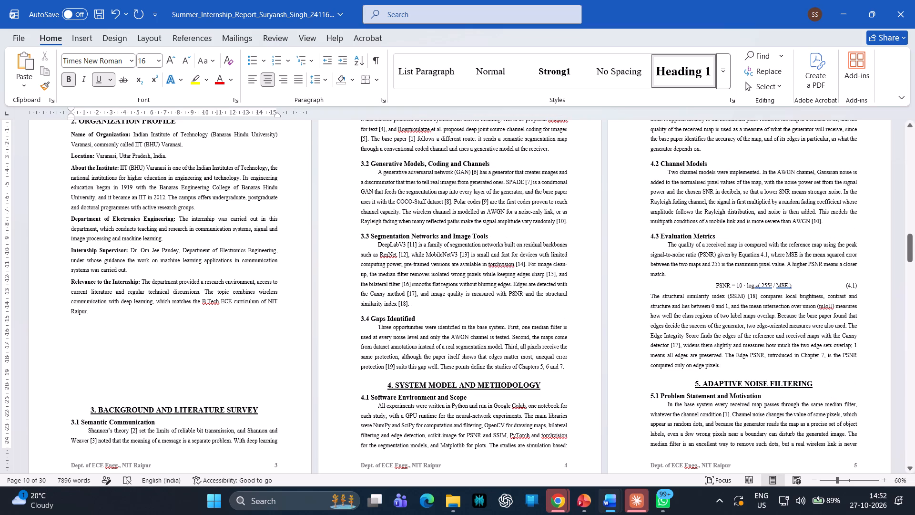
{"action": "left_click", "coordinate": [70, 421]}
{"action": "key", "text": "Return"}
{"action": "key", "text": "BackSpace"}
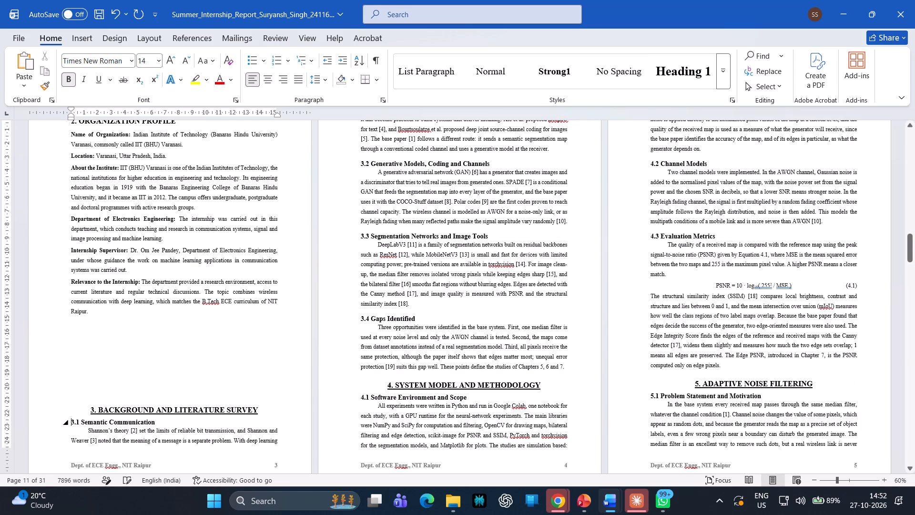
Insert a line break before the "Shannon's theory" paragraph under 3.1 Semantic Communication, pushing that paragraph onto the next page.
{"action": "scroll", "coordinate": [182, 361], "scroll_direction": "down", "scroll_amount": 1}
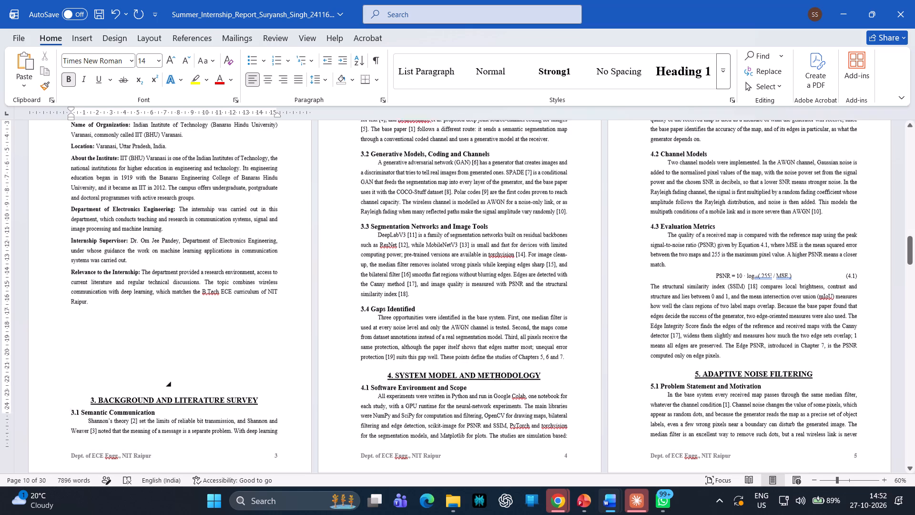
{"action": "scroll", "coordinate": [182, 361], "scroll_direction": "down", "scroll_amount": 1}
{"action": "left_click", "coordinate": [88, 365]}
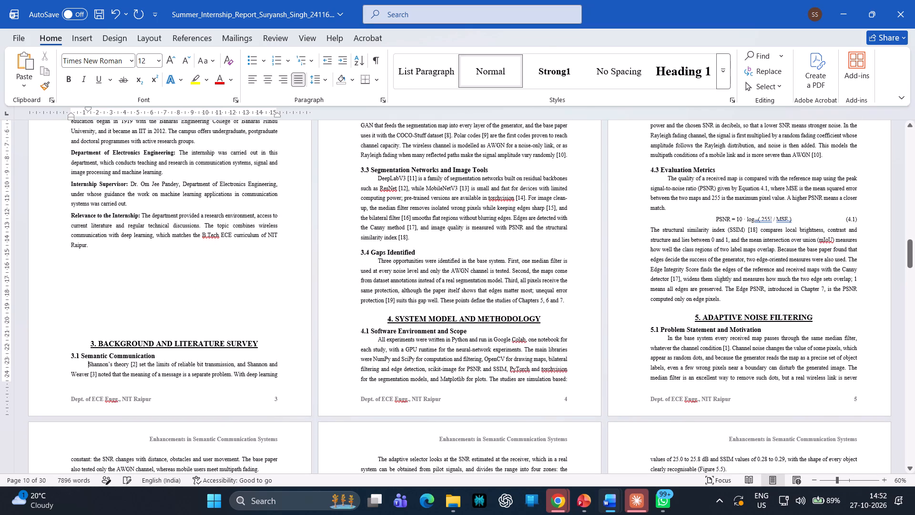
{"action": "left_click", "coordinate": [99, 356]}
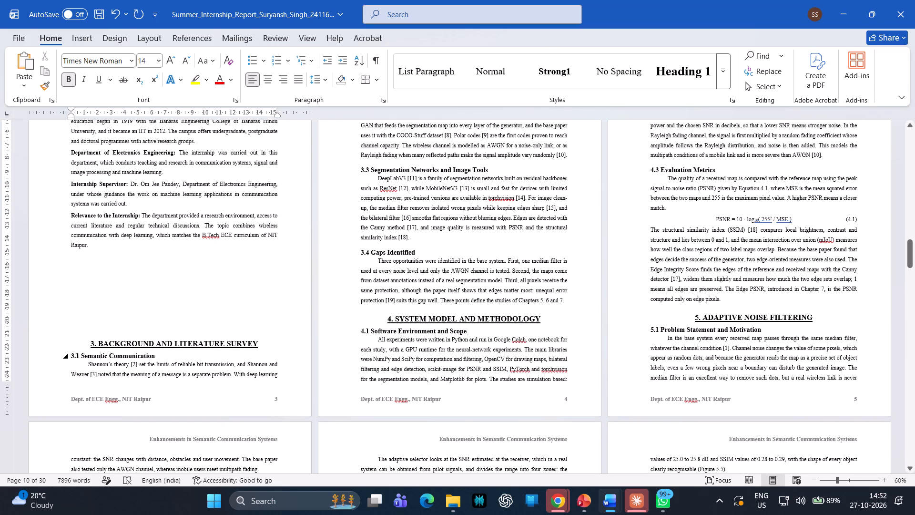
{"action": "left_click", "coordinate": [88, 365]}
{"action": "key", "text": "Return"}
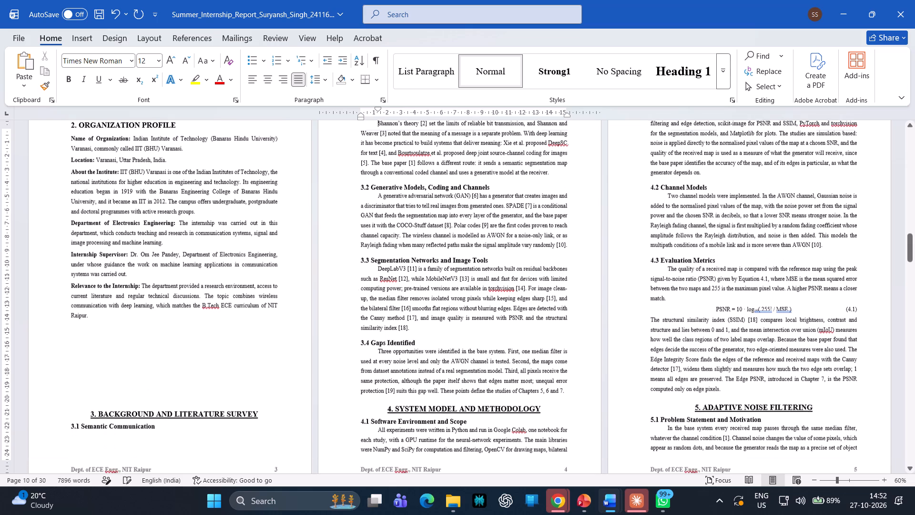
Remove the underline from the "3. BACKGROUND AND LITERATURE SURVEY" heading and left-align it.
{"action": "scroll", "coordinate": [88, 365], "scroll_direction": "down", "scroll_amount": 1}
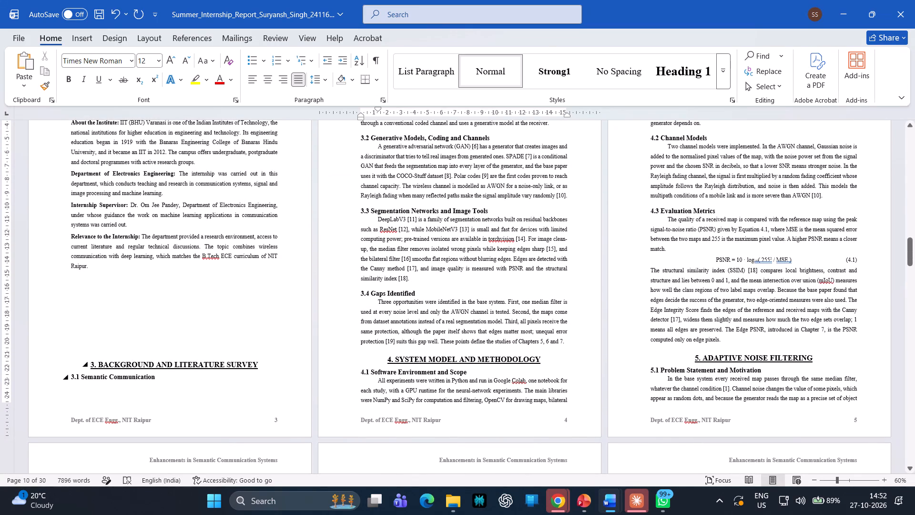
{"action": "left_click_drag", "start_coordinate": [261, 366], "coordinate": [93, 356]}
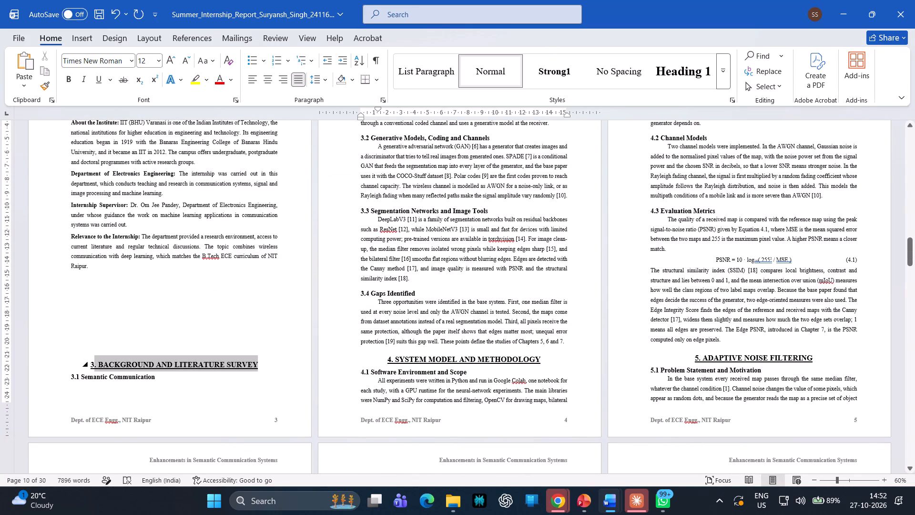
{"action": "left_click_drag", "start_coordinate": [93, 356], "coordinate": [89, 356]}
{"action": "left_click", "coordinate": [127, 337]}
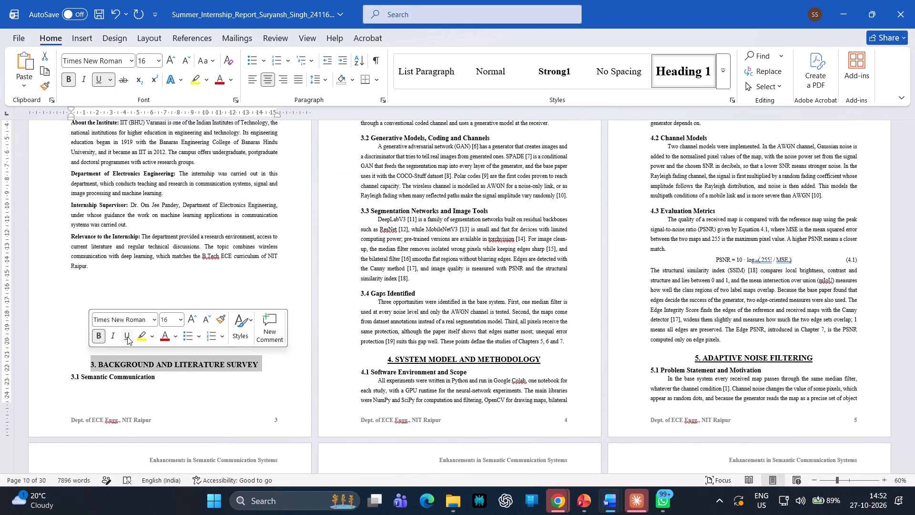
{"action": "left_click", "coordinate": [175, 366]}
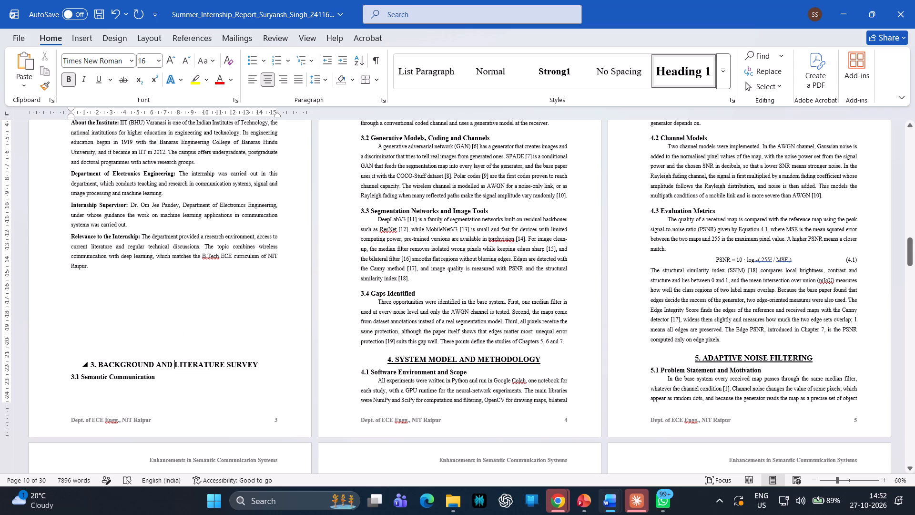
{"action": "key", "text": "ctrl+Left"}
{"action": "key", "text": "ctrl+Left"}
{"action": "key", "text": "ctrl+Left"}
{"action": "key", "text": "ctrl+Left"}
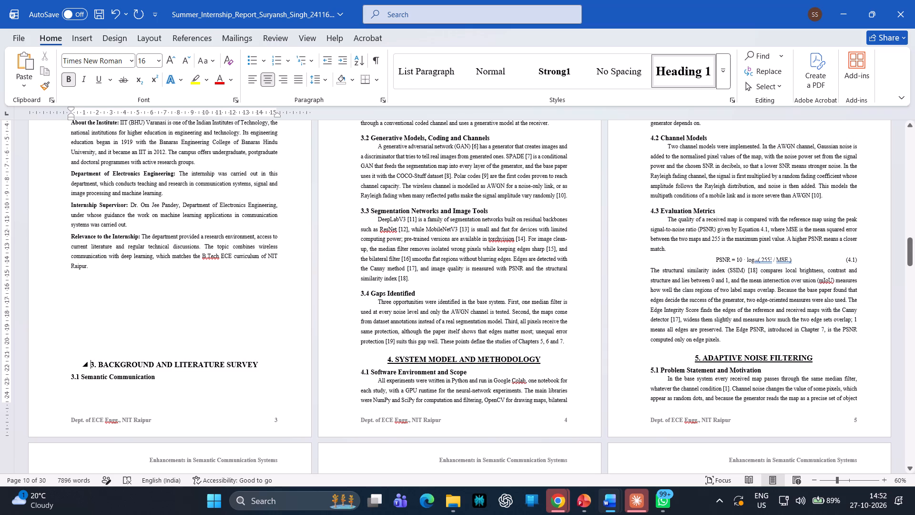
{"action": "key", "text": "BackSpace"}
Move the "3. BACKGROUND AND LITERATURE SURVEY" and "3.1 Semantic Communication" headings to the next page, directly above the "Shannon's theory" paragraph.
{"action": "left_click_drag", "start_coordinate": [161, 382], "coordinate": [70, 368]}
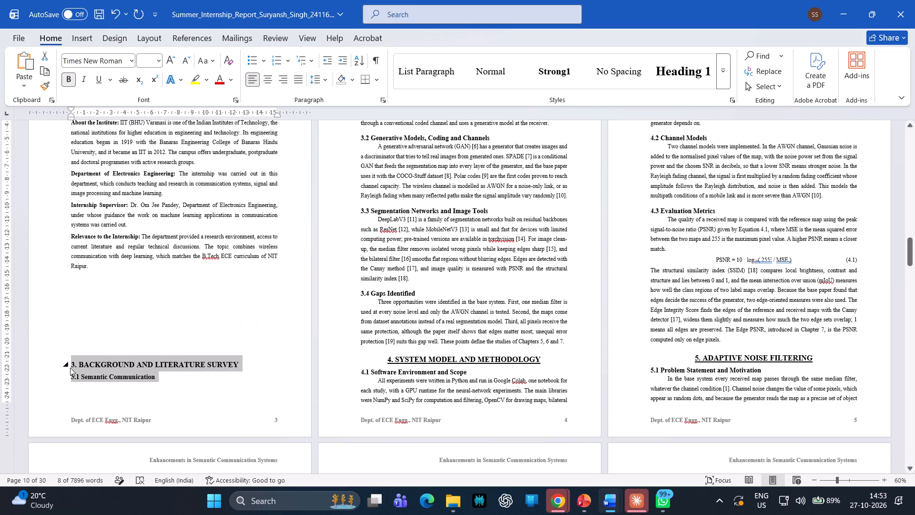
{"action": "key", "text": "ctrl+c"}
{"action": "key", "text": "Delete"}
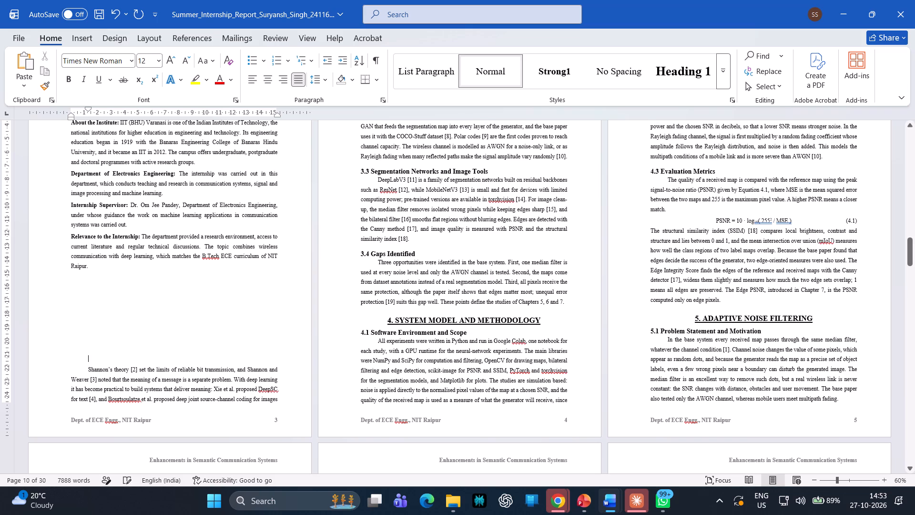
{"action": "key", "text": "Return"}
{"action": "key", "text": "Return"}
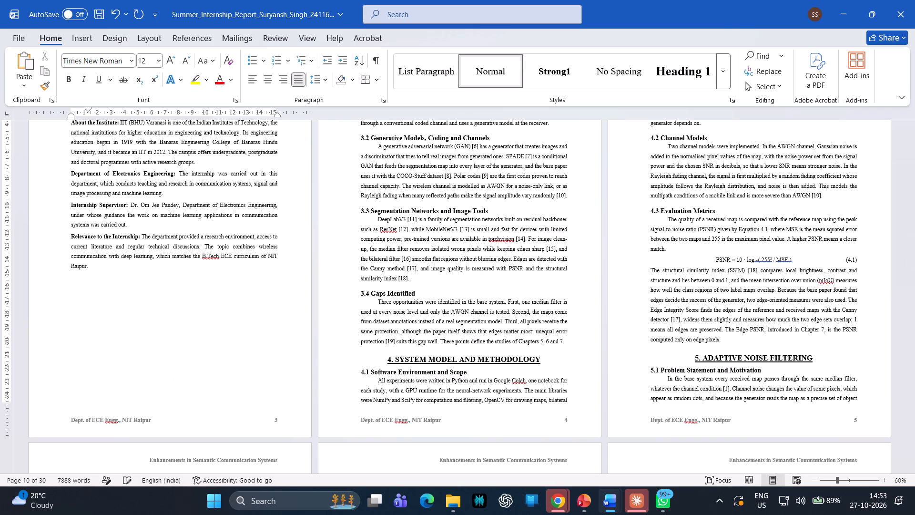
{"action": "scroll", "coordinate": [70, 368], "scroll_direction": "up", "scroll_amount": 2}
{"action": "left_click", "coordinate": [377, 170]}
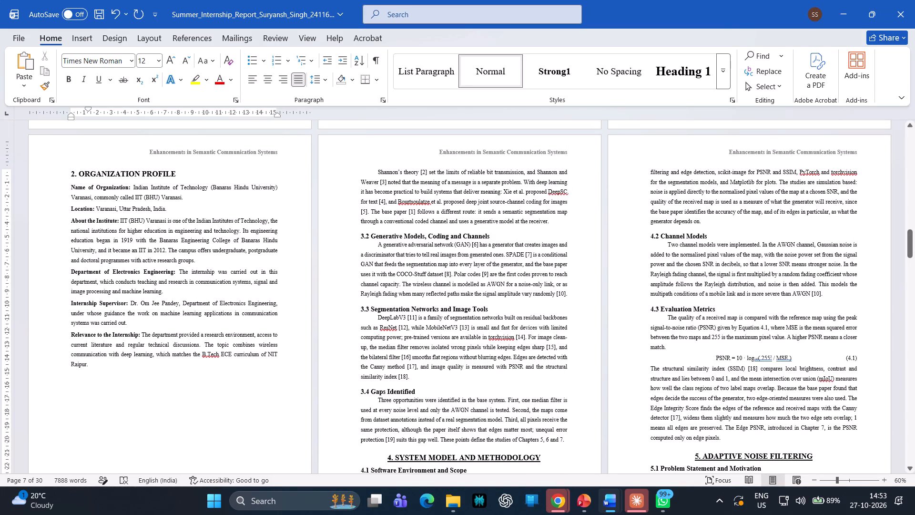
{"action": "key", "text": "ctrl+v"}
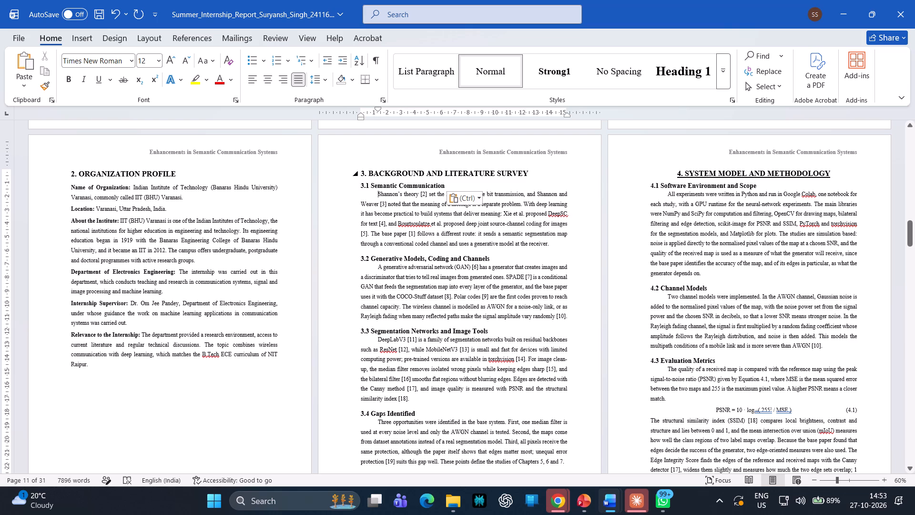
Insert one blank line below the "3. BACKGROUND AND LITERATURE SURVEY" heading and one after each of the 3.1 and 3.2 body paragraphs.
{"action": "scroll", "coordinate": [314, 253], "scroll_direction": "up", "scroll_amount": 3}
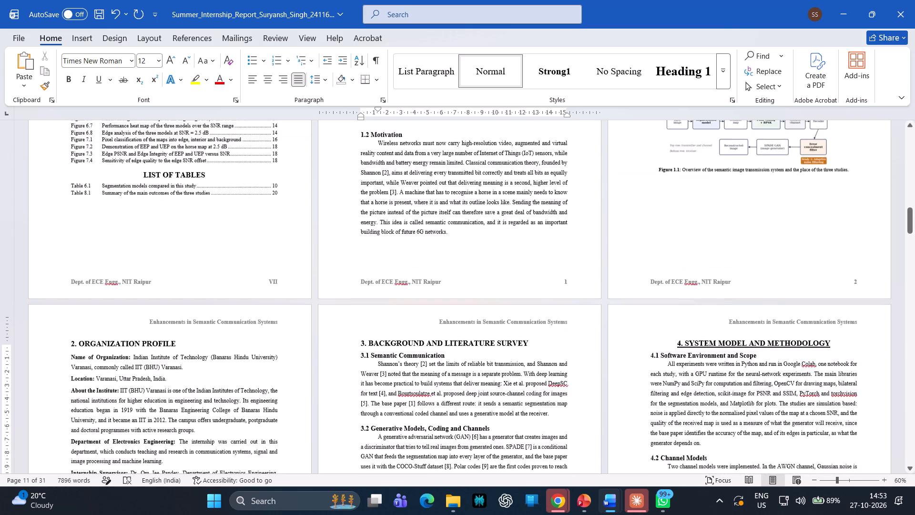
{"action": "scroll", "coordinate": [314, 253], "scroll_direction": "up", "scroll_amount": 2}
{"action": "scroll", "coordinate": [314, 253], "scroll_direction": "down", "scroll_amount": 3}
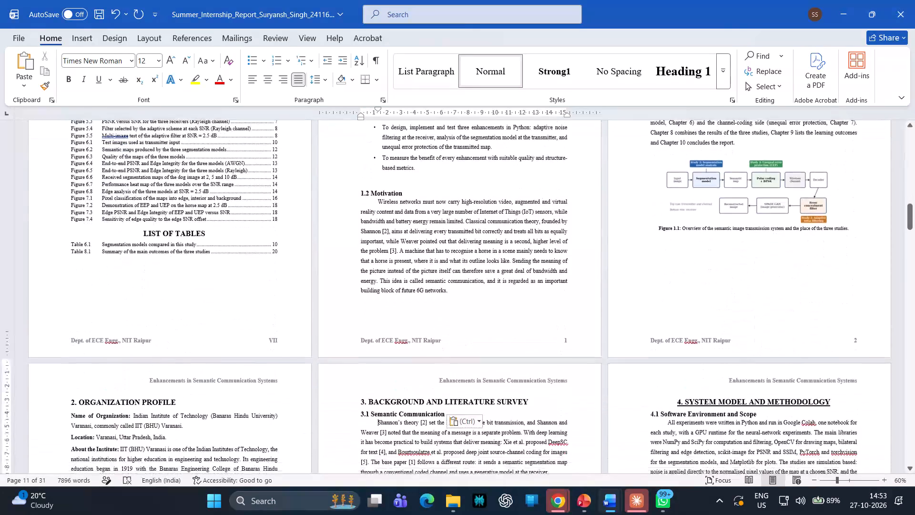
{"action": "scroll", "coordinate": [314, 253], "scroll_direction": "down", "scroll_amount": 2}
{"action": "left_click", "coordinate": [532, 186]}
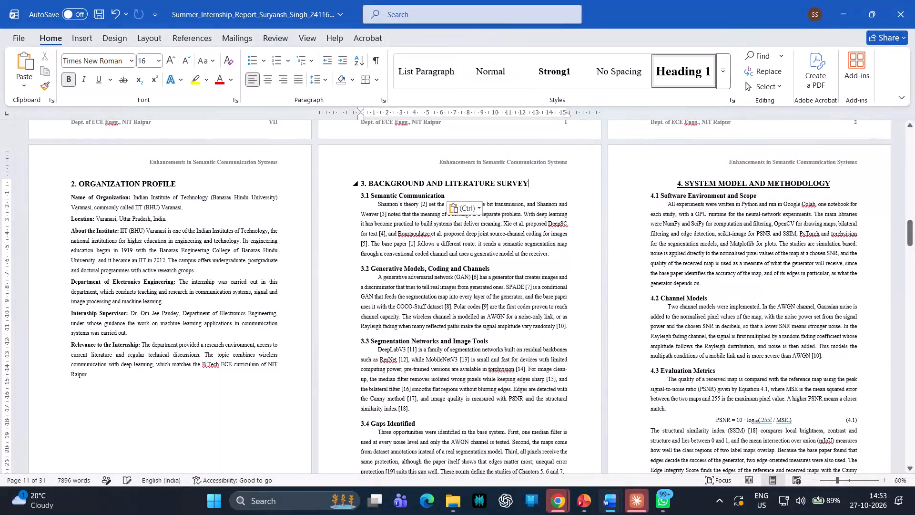
{"action": "key", "text": "Return"}
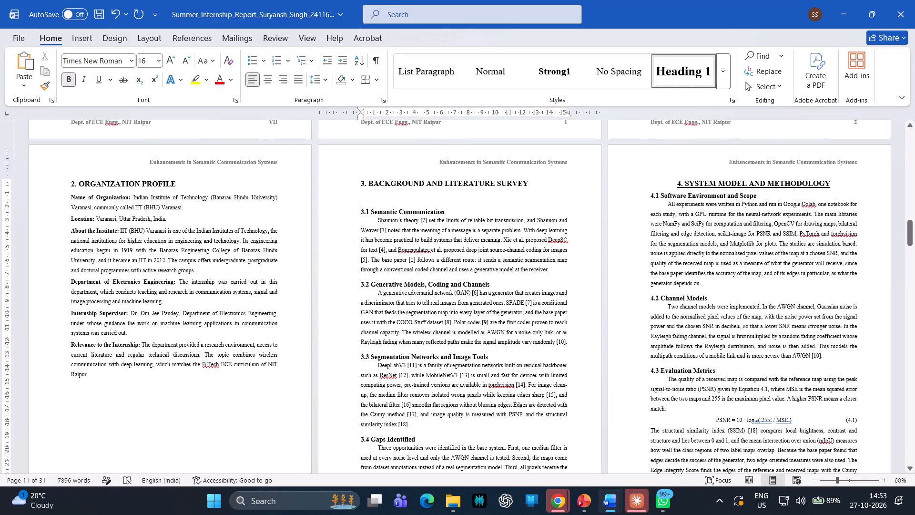
{"action": "left_click", "coordinate": [553, 271]}
{"action": "key", "text": "Return"}
{"action": "scroll", "coordinate": [553, 271], "scroll_direction": "down", "scroll_amount": 1}
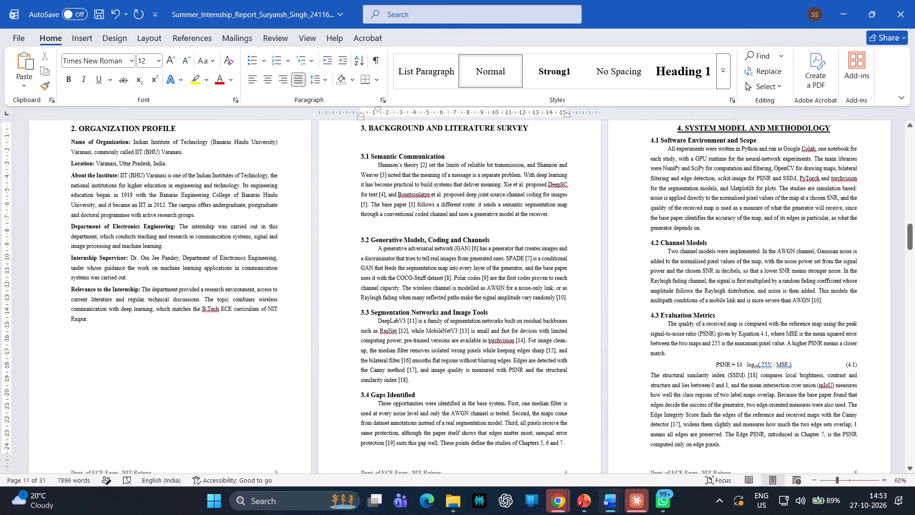
{"action": "left_click", "coordinate": [570, 295]}
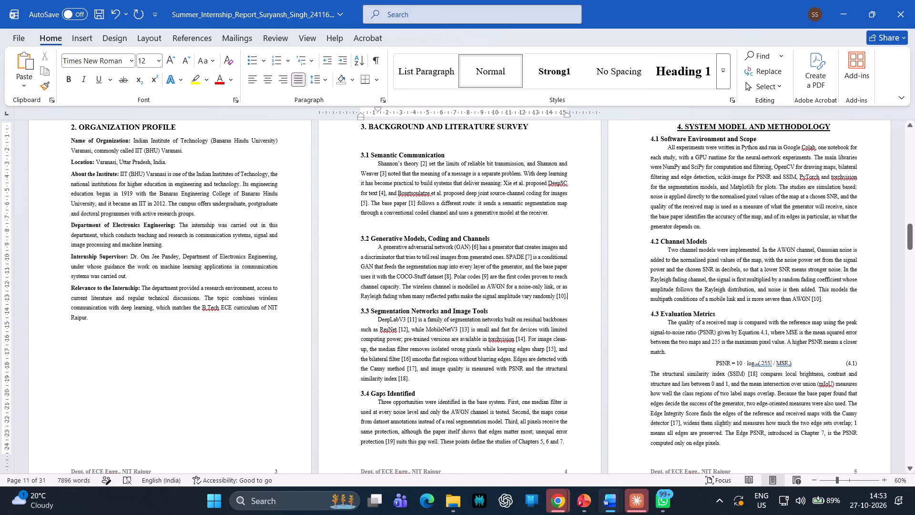
{"action": "key", "text": "Return"}
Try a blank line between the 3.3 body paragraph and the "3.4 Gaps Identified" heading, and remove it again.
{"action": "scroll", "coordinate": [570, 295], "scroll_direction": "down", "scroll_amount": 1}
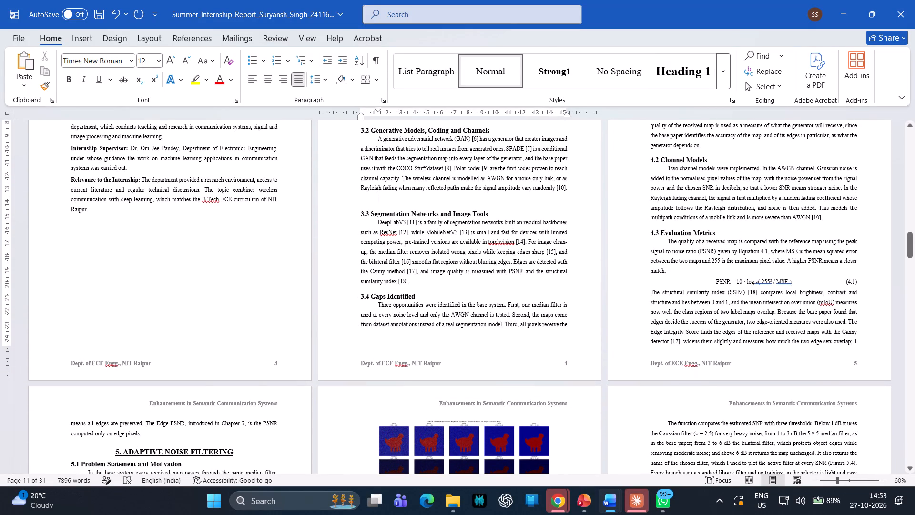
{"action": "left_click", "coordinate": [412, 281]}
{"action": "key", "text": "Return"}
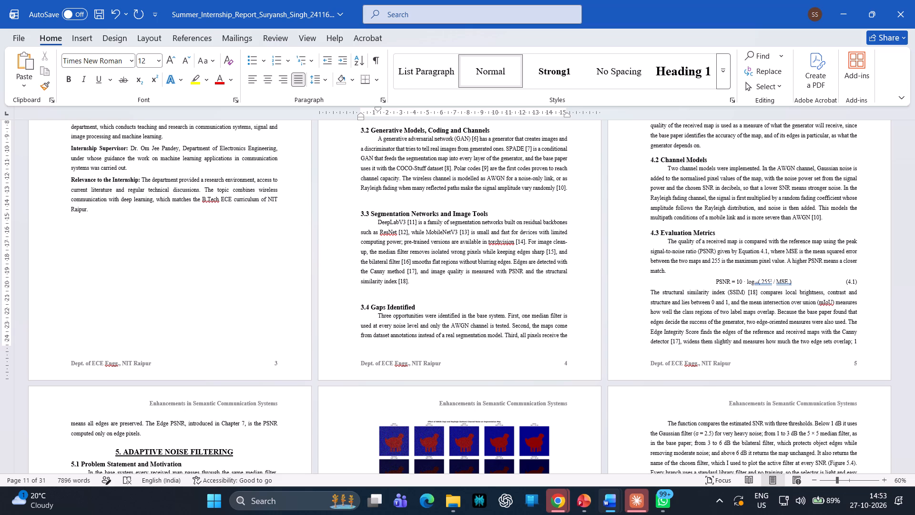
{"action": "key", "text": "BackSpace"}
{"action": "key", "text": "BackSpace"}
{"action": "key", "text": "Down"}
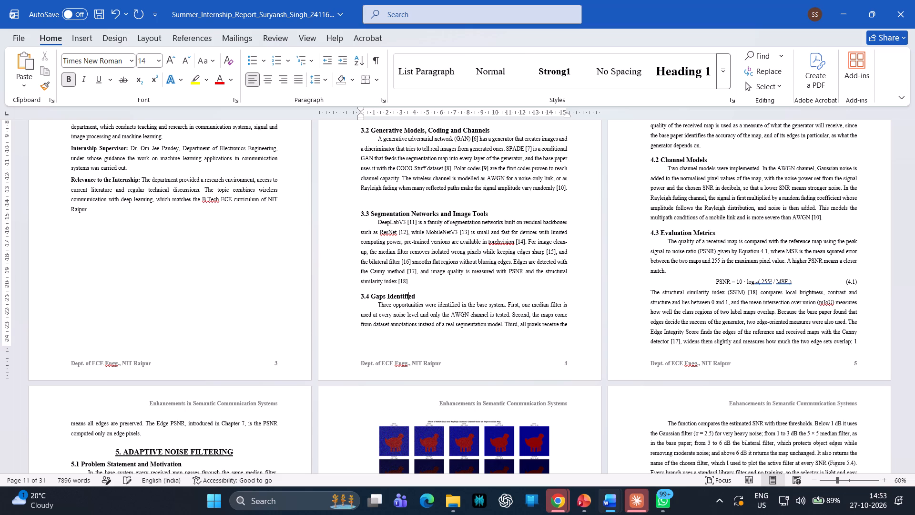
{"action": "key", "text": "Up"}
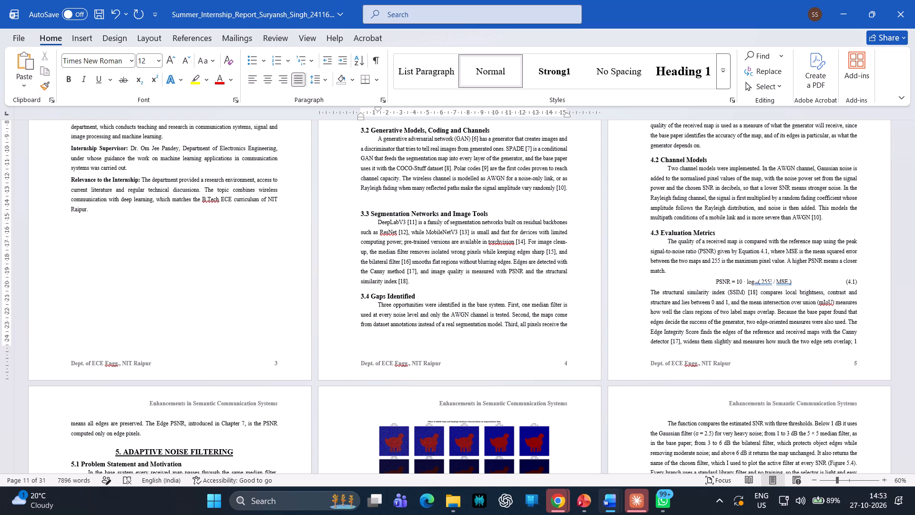
Remove the blank line between the internship objectives bullet list and the "1.2 Motivation" heading.
{"action": "scroll", "coordinate": [412, 281], "scroll_direction": "up", "scroll_amount": 7, "text": "ctrl"}
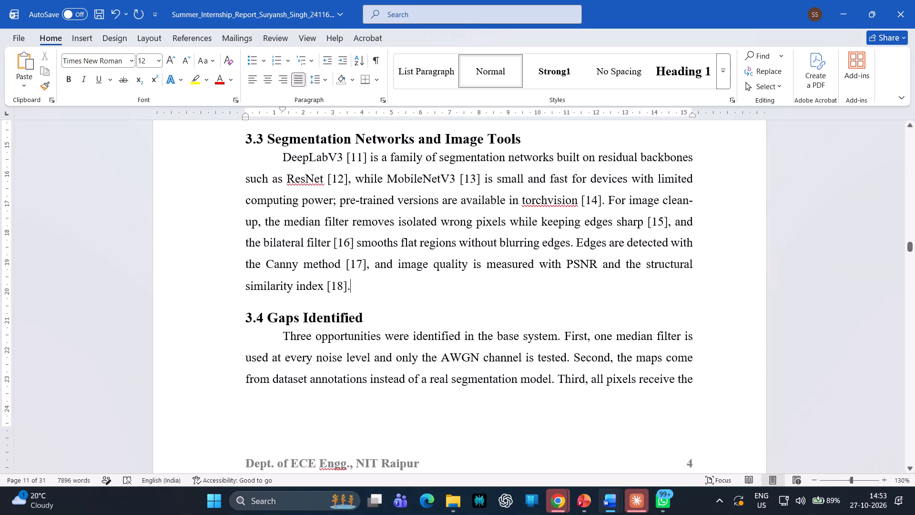
{"action": "scroll", "coordinate": [412, 281], "scroll_direction": "down", "scroll_amount": 5, "text": "ctrl"}
{"action": "scroll", "coordinate": [412, 281], "scroll_direction": "up", "scroll_amount": 1}
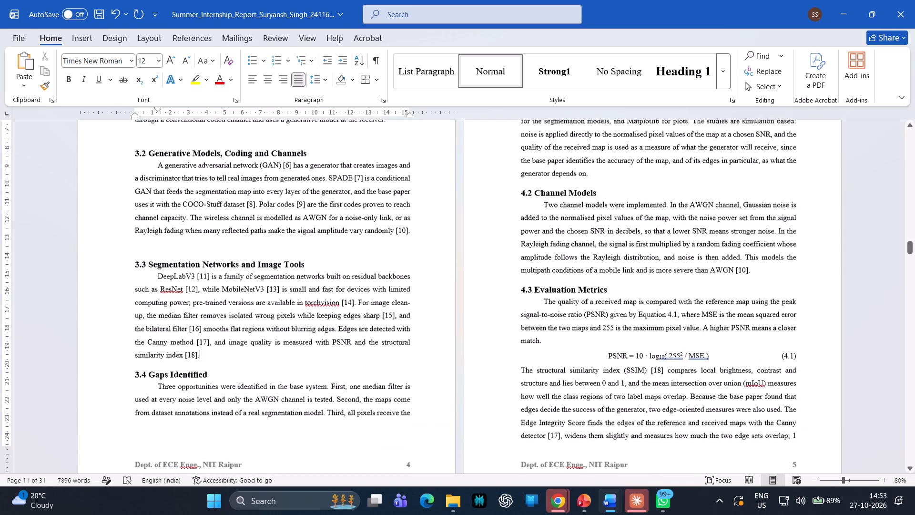
{"action": "scroll", "coordinate": [412, 281], "scroll_direction": "down", "scroll_amount": 4, "text": "ctrl"}
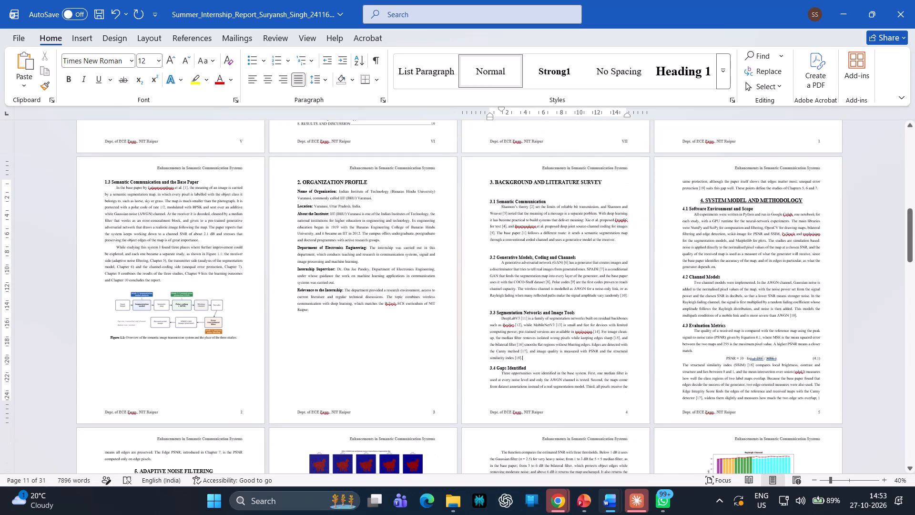
{"action": "scroll", "coordinate": [412, 281], "scroll_direction": "up", "scroll_amount": 3}
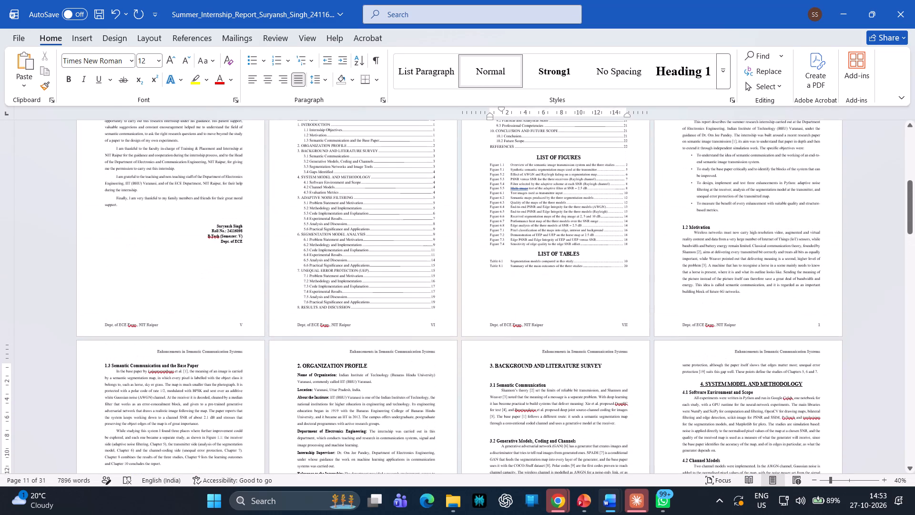
{"action": "scroll", "coordinate": [412, 281], "scroll_direction": "up", "scroll_amount": 1}
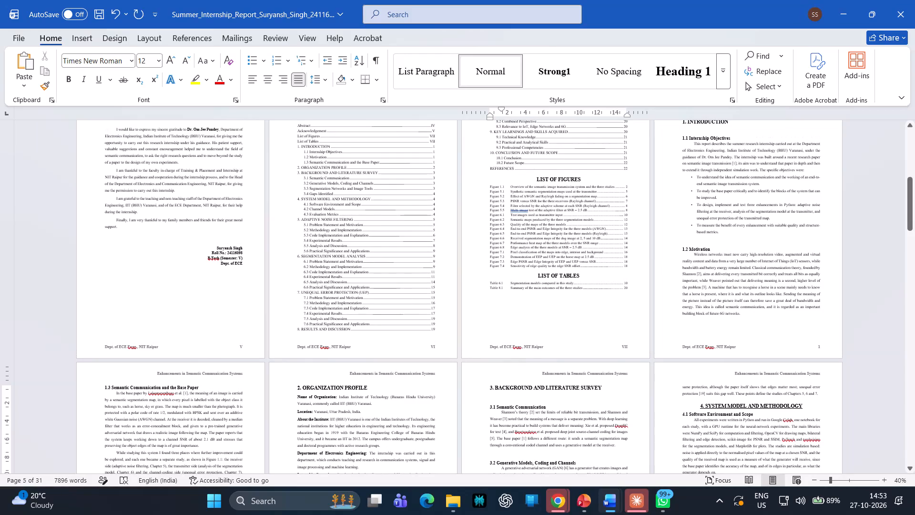
{"action": "left_click", "coordinate": [697, 241]}
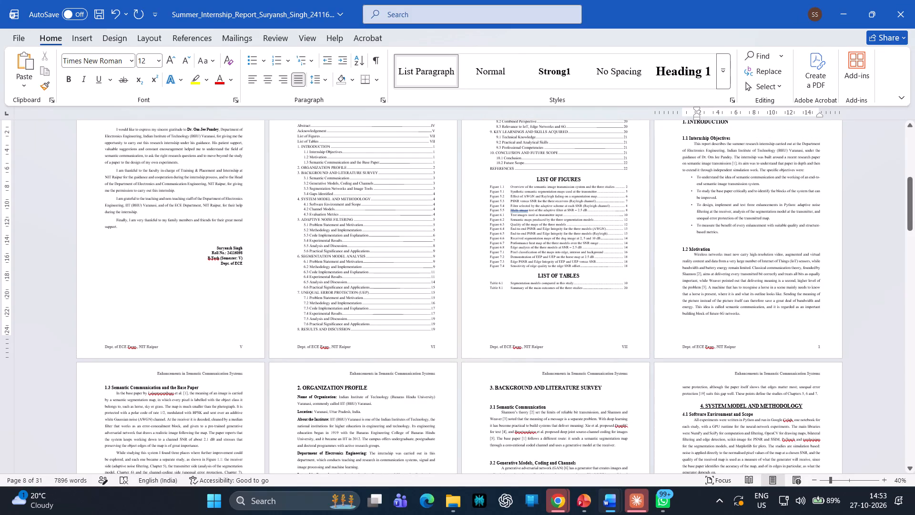
{"action": "key", "text": "BackSpace"}
{"action": "key", "text": "BackSpace"}
{"action": "key", "text": "BackSpace"}
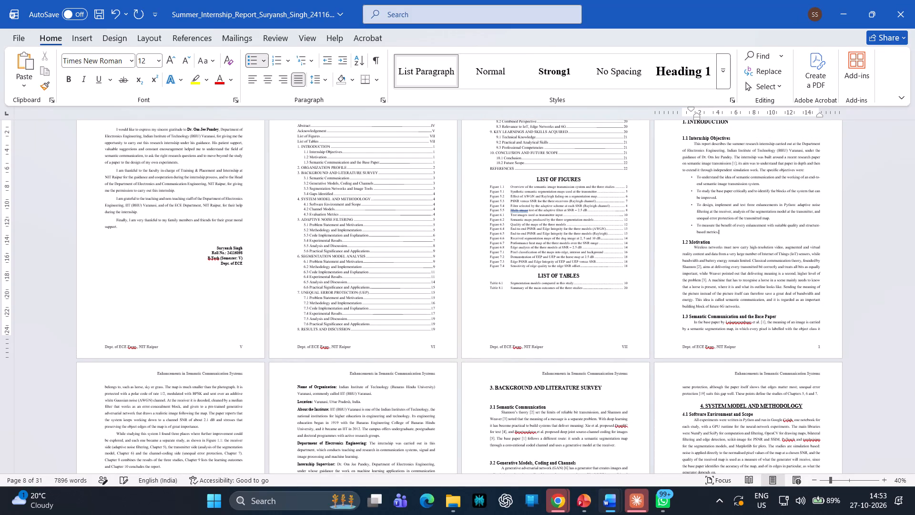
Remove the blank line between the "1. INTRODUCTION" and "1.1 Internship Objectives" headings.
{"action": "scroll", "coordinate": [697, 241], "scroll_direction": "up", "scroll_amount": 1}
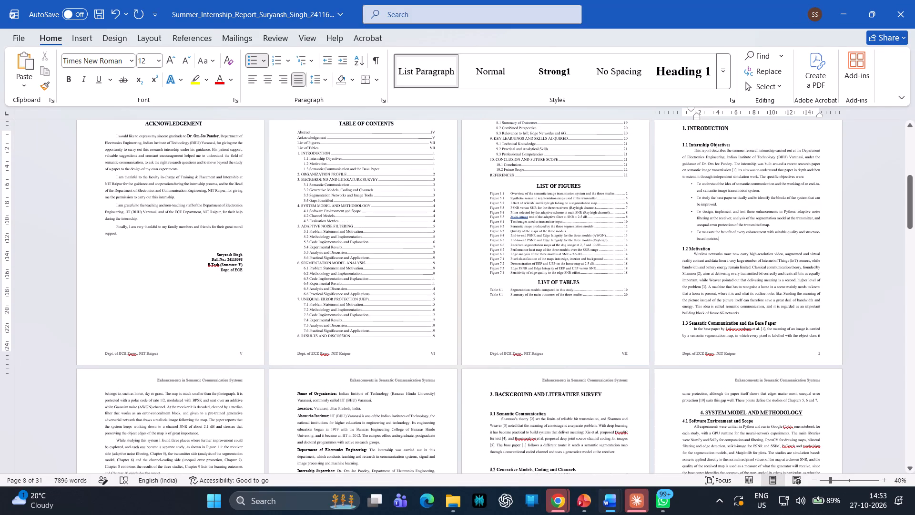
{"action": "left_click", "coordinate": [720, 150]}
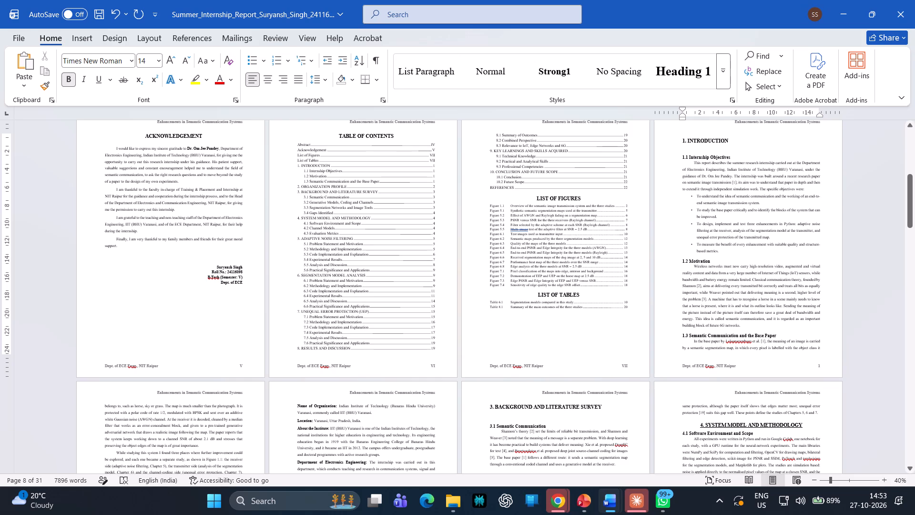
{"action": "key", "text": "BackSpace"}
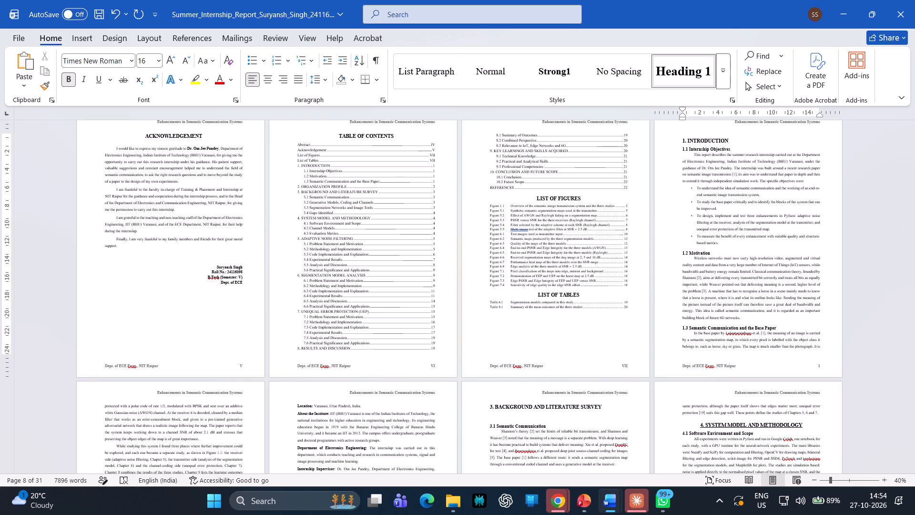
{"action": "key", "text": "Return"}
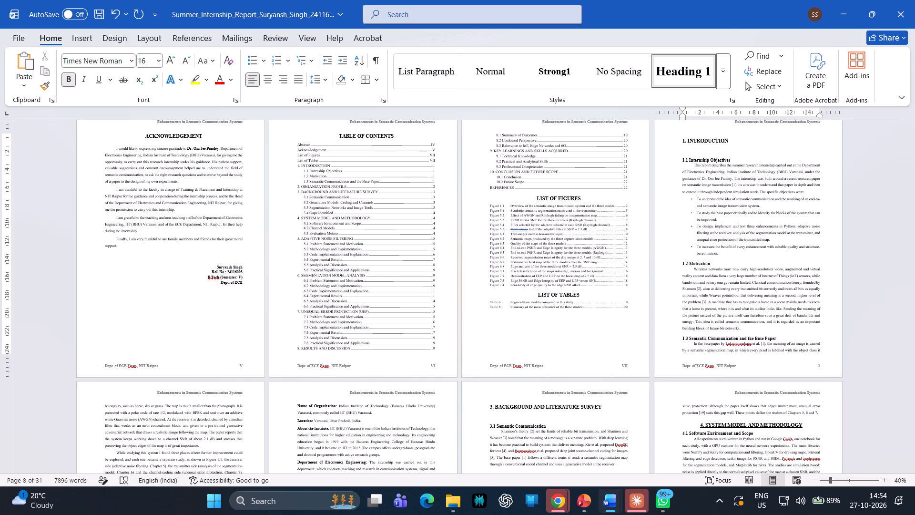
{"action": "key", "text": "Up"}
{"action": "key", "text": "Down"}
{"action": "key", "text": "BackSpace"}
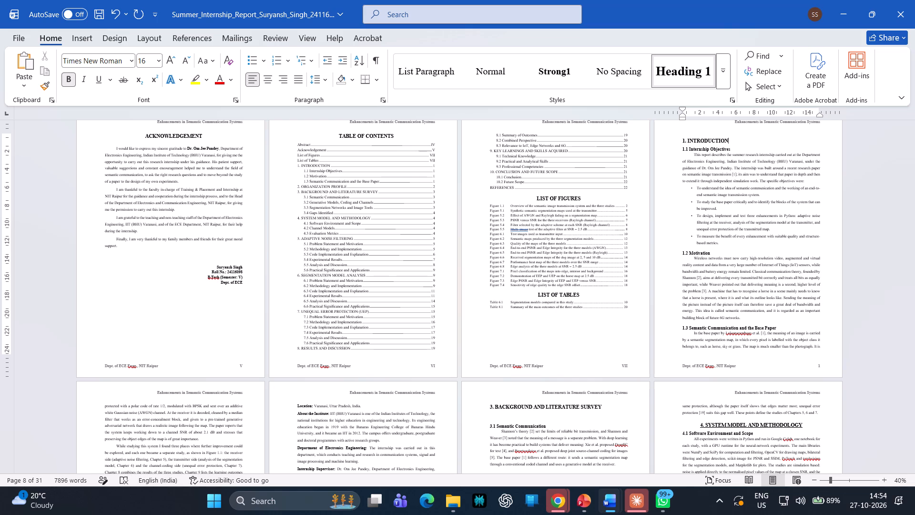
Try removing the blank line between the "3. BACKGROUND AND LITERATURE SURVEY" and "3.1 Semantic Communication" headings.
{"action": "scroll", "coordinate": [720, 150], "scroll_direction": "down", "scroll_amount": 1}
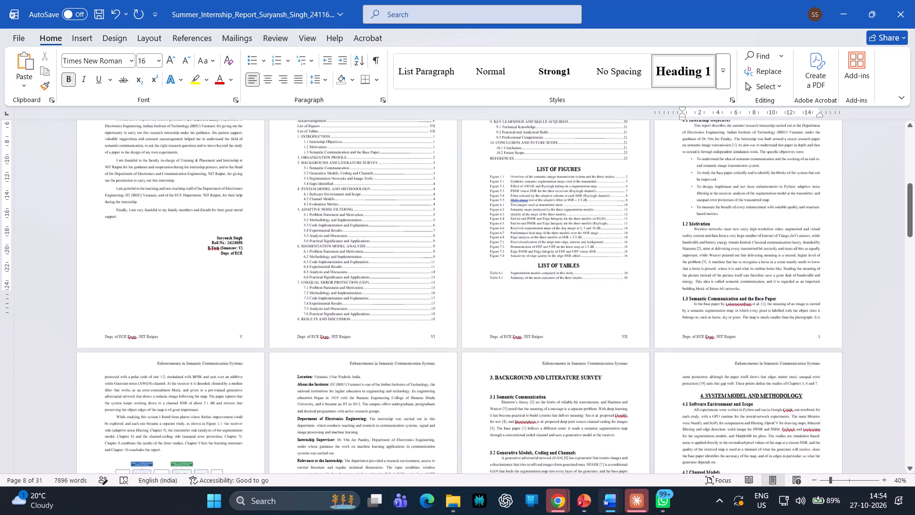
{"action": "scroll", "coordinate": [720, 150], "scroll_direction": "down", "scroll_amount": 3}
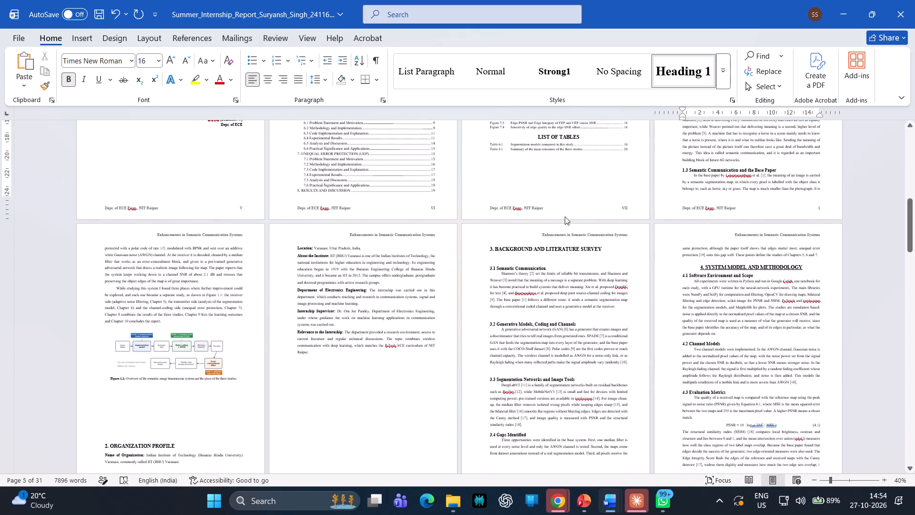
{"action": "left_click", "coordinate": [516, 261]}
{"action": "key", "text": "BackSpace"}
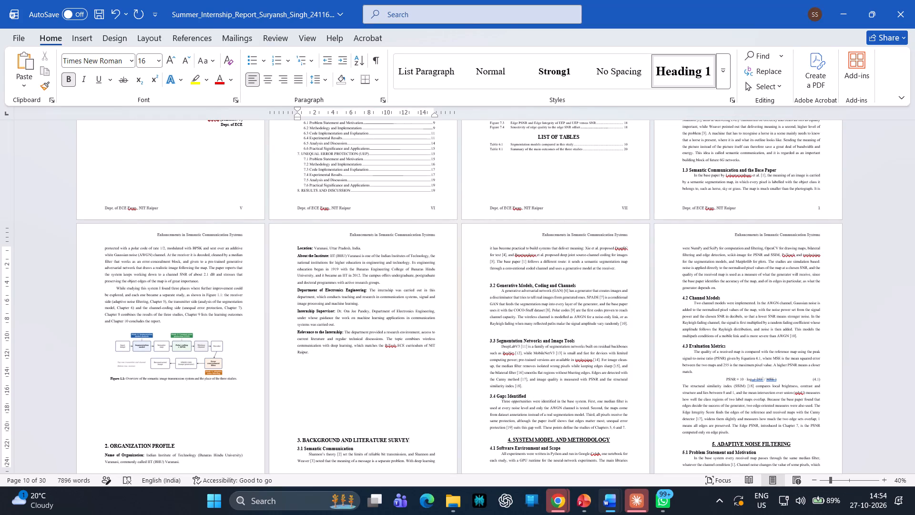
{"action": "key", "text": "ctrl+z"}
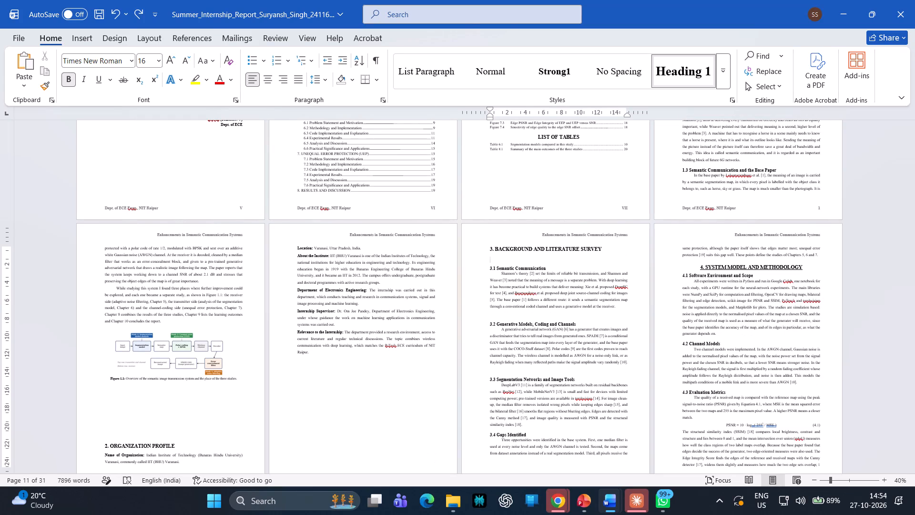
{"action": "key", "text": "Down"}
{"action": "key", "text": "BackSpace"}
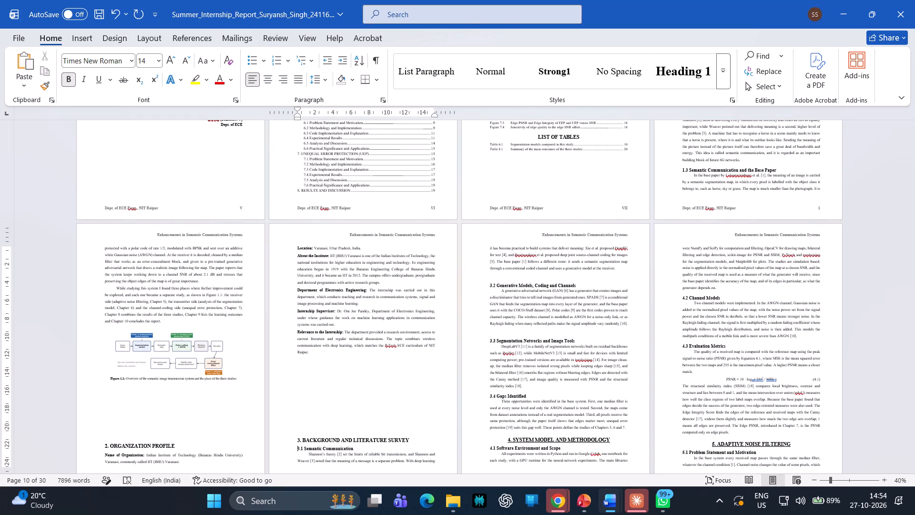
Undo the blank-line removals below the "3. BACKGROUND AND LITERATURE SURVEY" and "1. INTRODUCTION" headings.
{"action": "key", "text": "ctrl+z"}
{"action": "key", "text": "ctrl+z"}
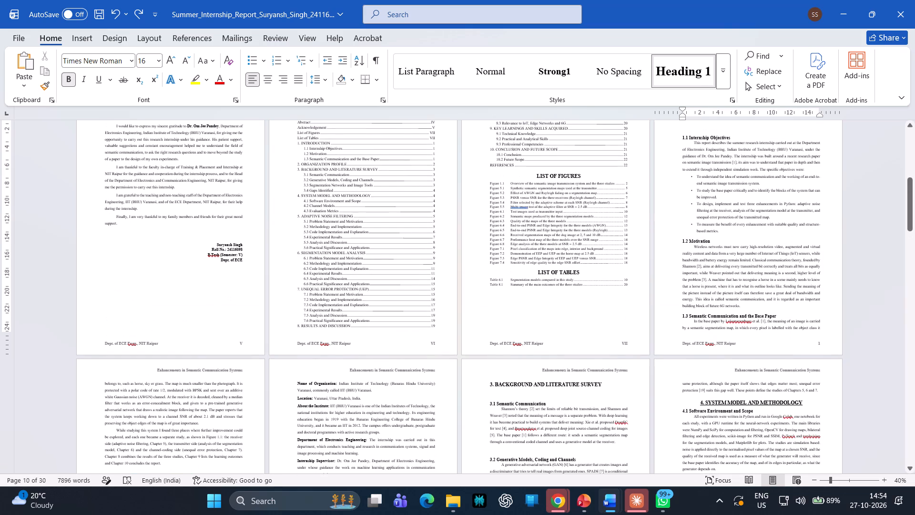
Undo the remaining blank-line edits around the "1.2 Motivation" heading and beneath the chapter 3 heading and its subsections.
{"action": "key", "text": "ctrl+z"}
{"action": "key", "text": "ctrl+z"}
{"action": "key", "text": "ctrl+z"}
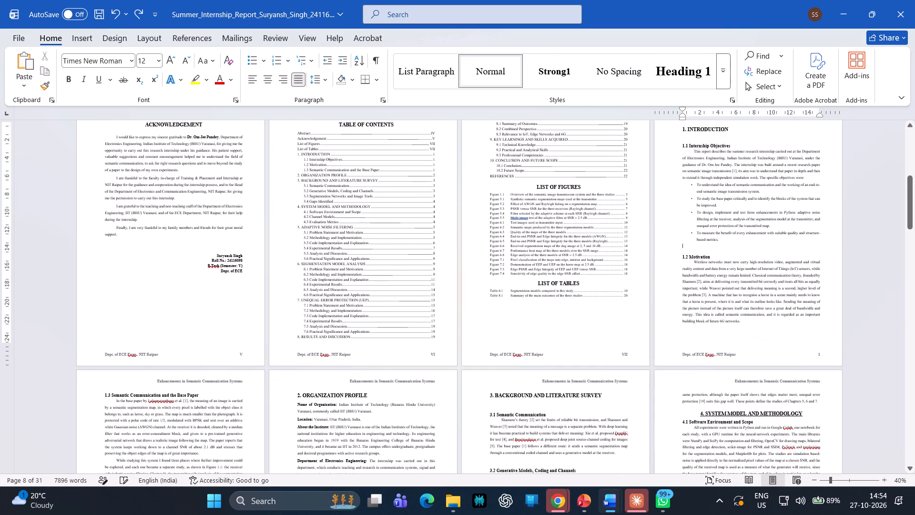
{"action": "key", "text": "ctrl+z"}
{"action": "key", "text": "ctrl+z"}
{"action": "key", "text": "ctrl+z"}
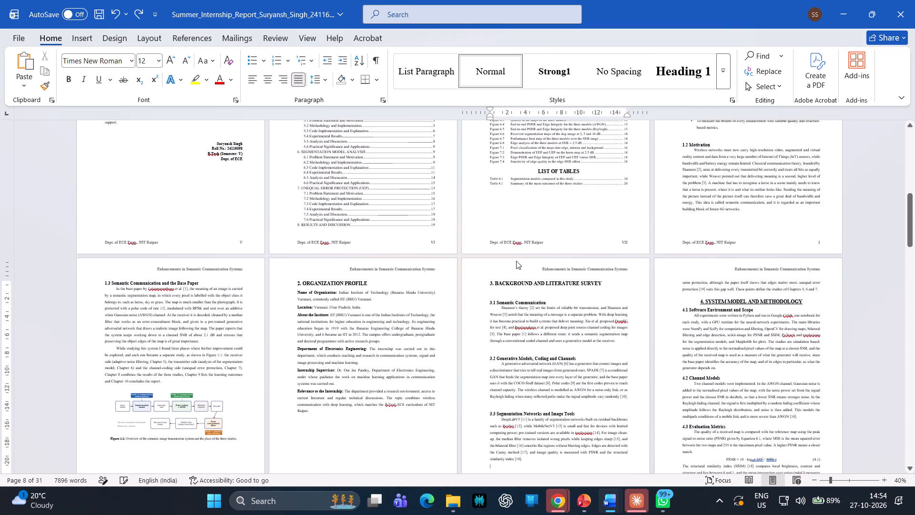
{"action": "key", "text": "ctrl+z"}
{"action": "key", "text": "ctrl+z"}
{"action": "key", "text": "ctrl+z"}
{"action": "key", "text": "ctrl+z"}
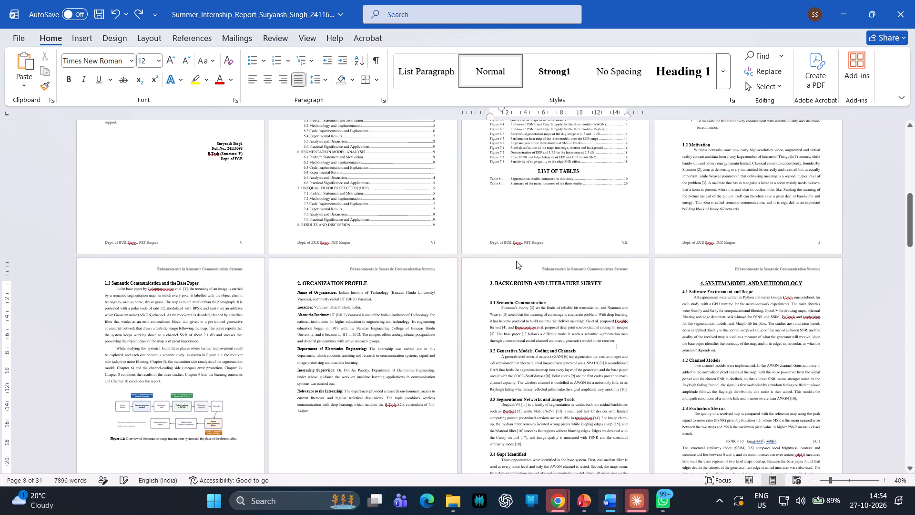
{"action": "key", "text": "ctrl+z"}
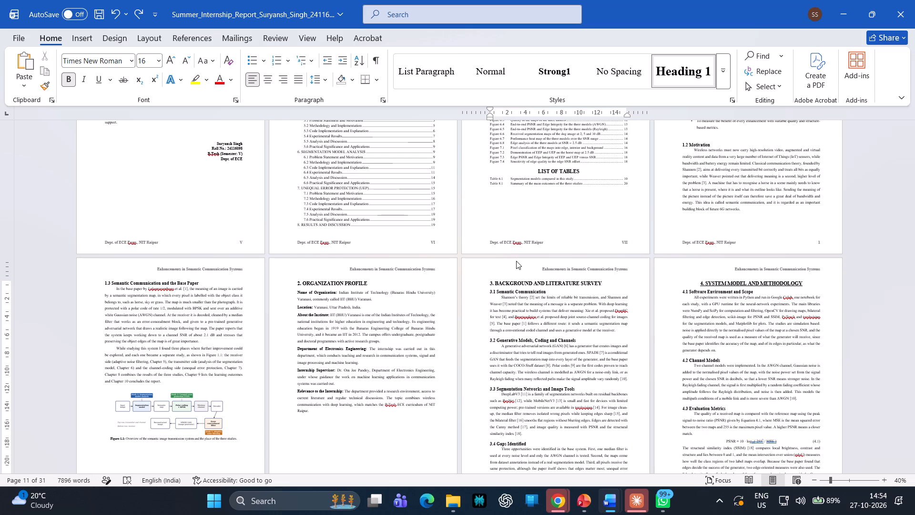
Remove the underline from the "4. SYSTEM MODEL AND METHODOLOGY" chapter heading and left-align it.
{"action": "scroll", "coordinate": [544, 343], "scroll_direction": "up", "scroll_amount": 4, "text": "ctrl"}
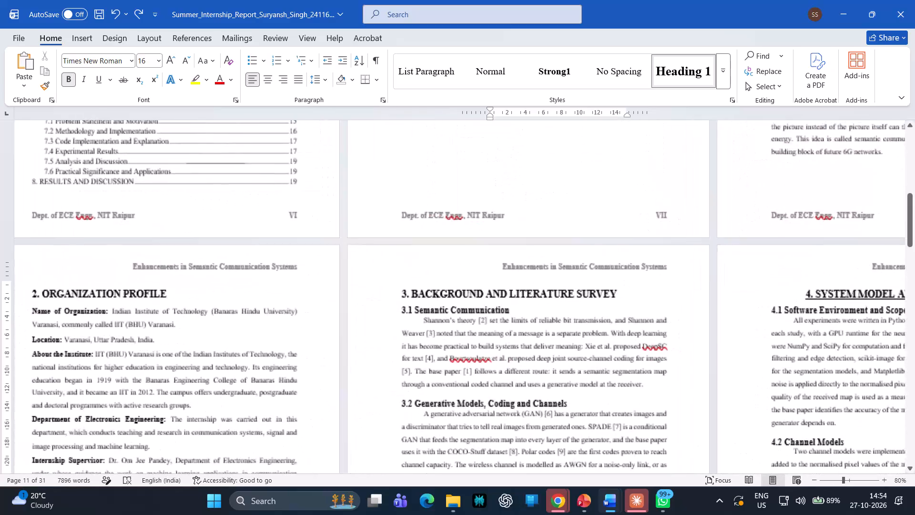
{"action": "scroll", "coordinate": [544, 343], "scroll_direction": "down", "scroll_amount": 1}
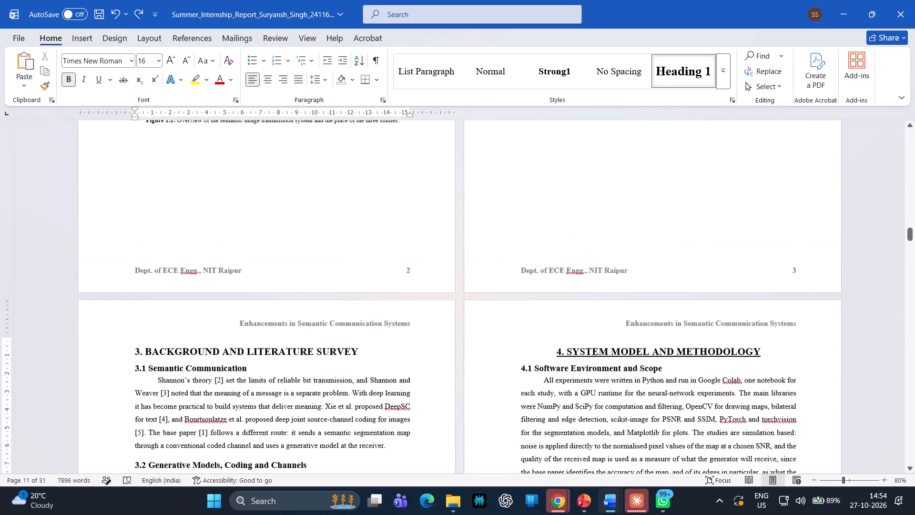
{"action": "scroll", "coordinate": [544, 343], "scroll_direction": "down", "scroll_amount": 1}
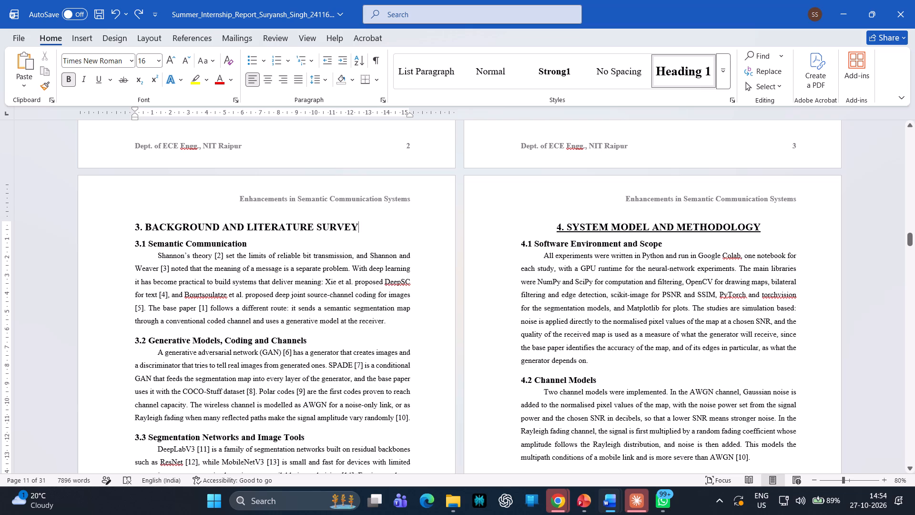
{"action": "scroll", "coordinate": [237, 330], "scroll_direction": "down", "scroll_amount": 2}
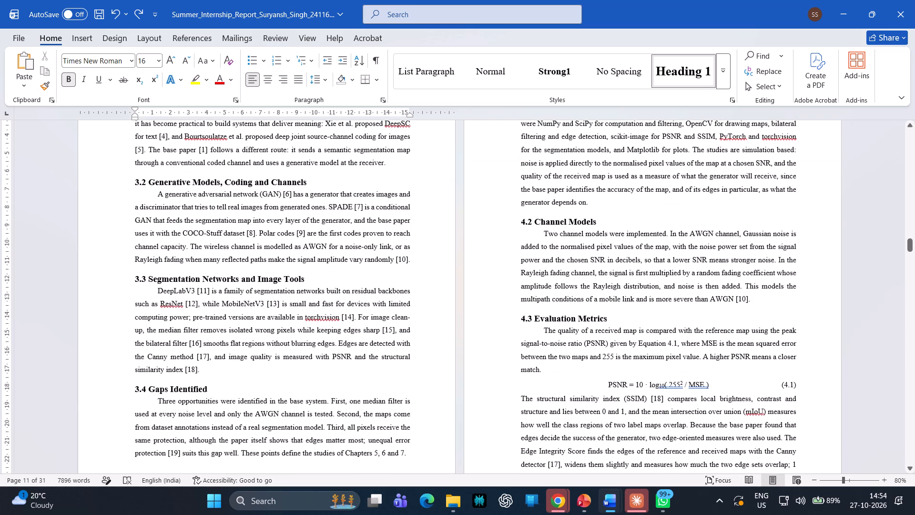
{"action": "scroll", "coordinate": [237, 330], "scroll_direction": "down", "scroll_amount": 1, "text": "ctrl"}
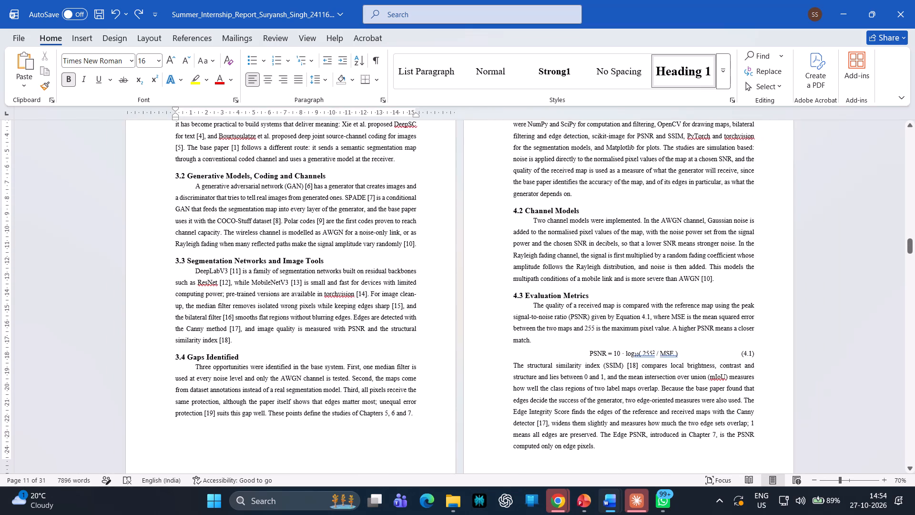
{"action": "scroll", "coordinate": [237, 330], "scroll_direction": "down", "scroll_amount": 2, "text": "ctrl"}
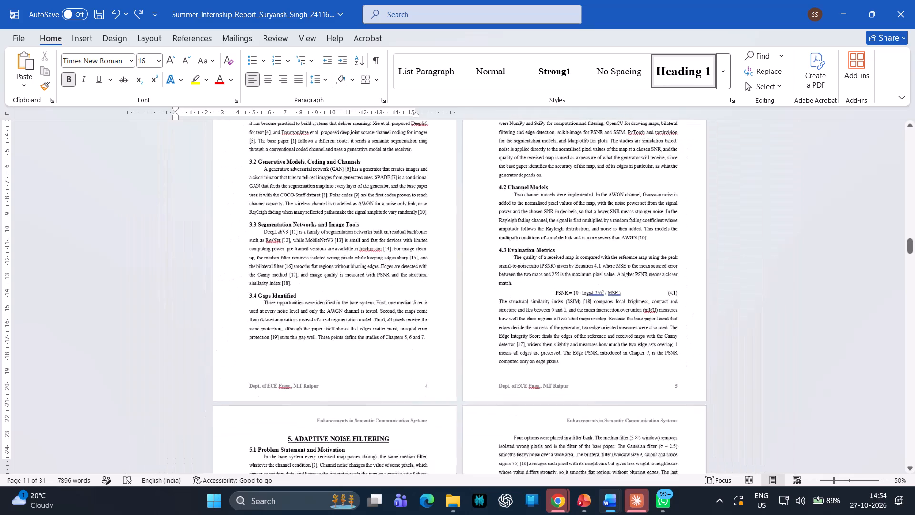
{"action": "scroll", "coordinate": [386, 292], "scroll_direction": "up", "scroll_amount": 2}
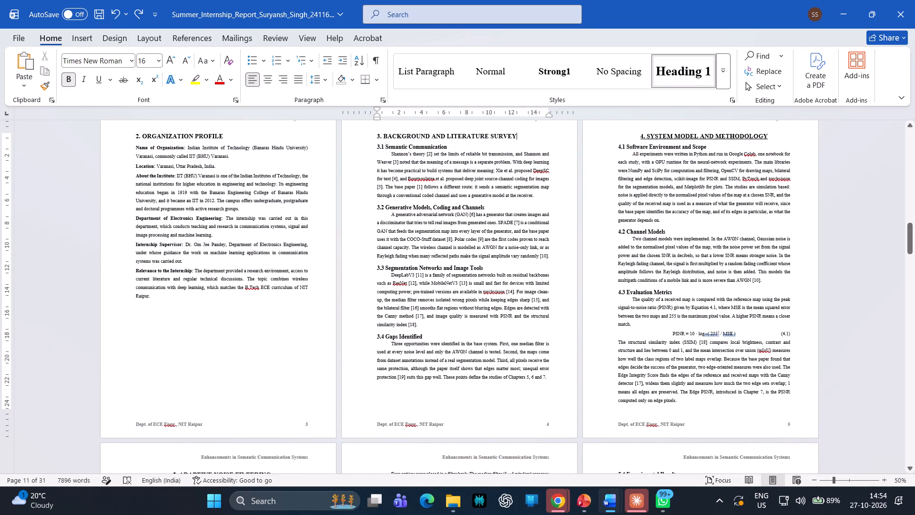
{"action": "left_click_drag", "start_coordinate": [771, 138], "coordinate": [635, 138]}
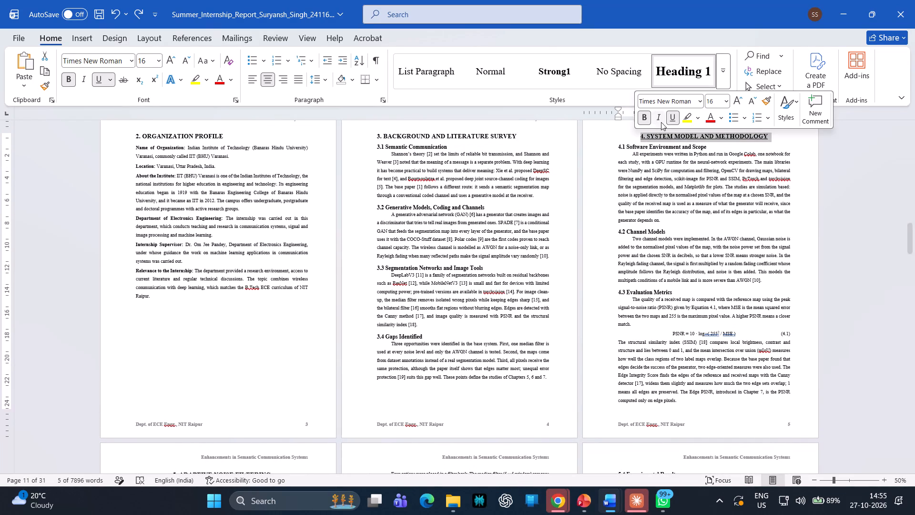
{"action": "left_click", "coordinate": [667, 120]}
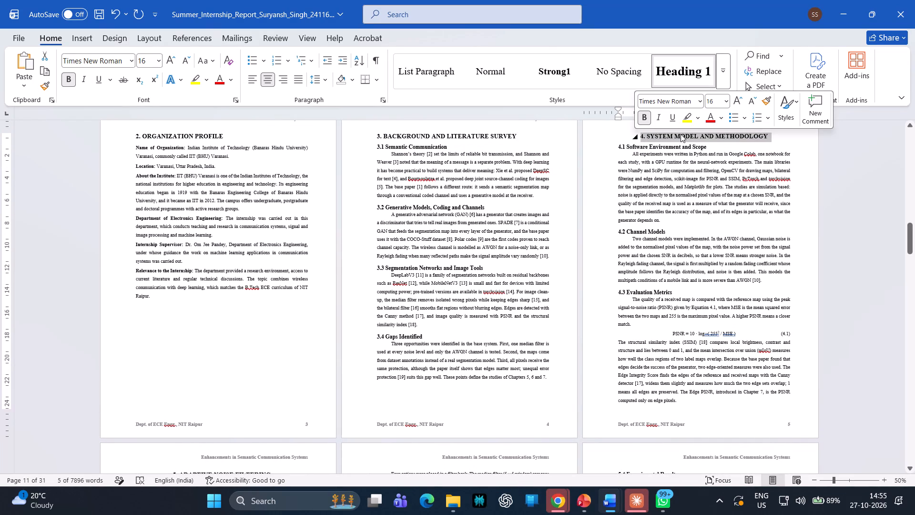
{"action": "left_click", "coordinate": [652, 138]}
{"action": "key", "text": "ctrl+Left"}
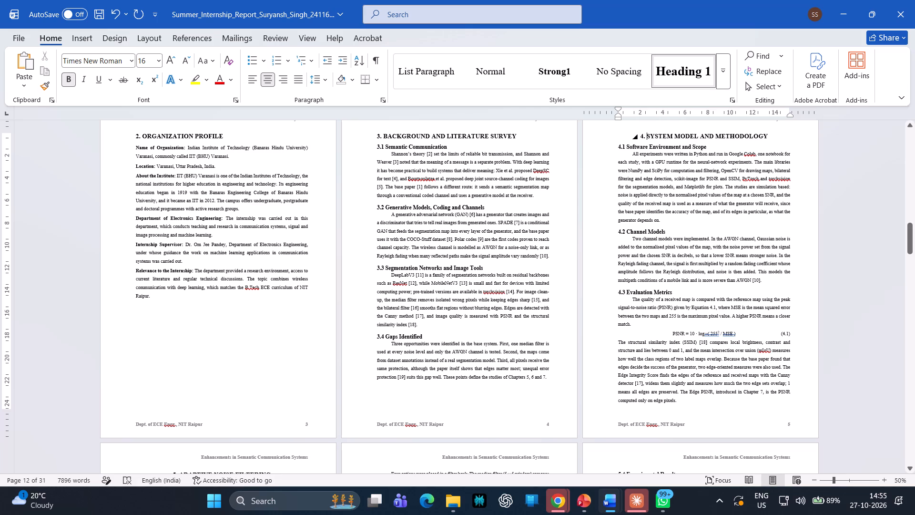
{"action": "key", "text": "ctrl+Left"}
{"action": "key", "text": "ctrl+Left"}
{"action": "key", "text": "BackSpace"}
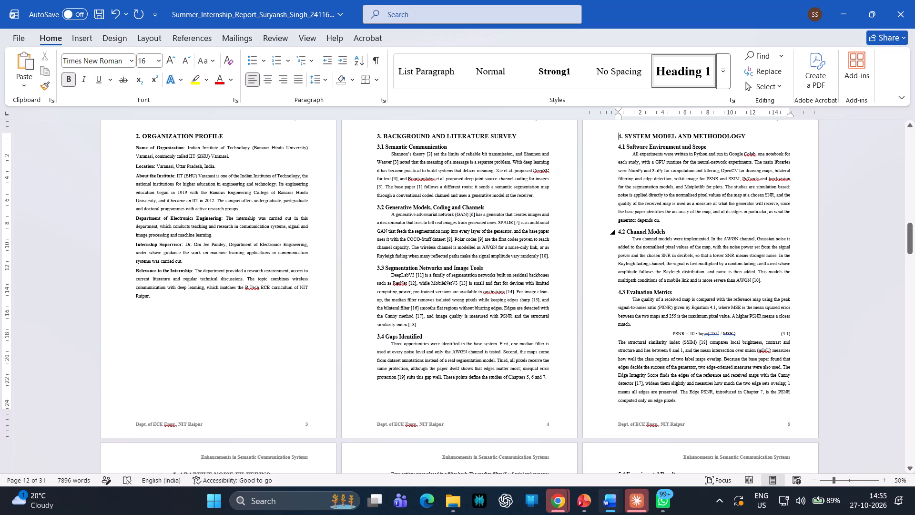
Remove the underline from the "5. ADAPTIVE NOISE FILTERING" chapter heading and left-align it.
{"action": "scroll", "coordinate": [671, 233], "scroll_direction": "down", "scroll_amount": 1}
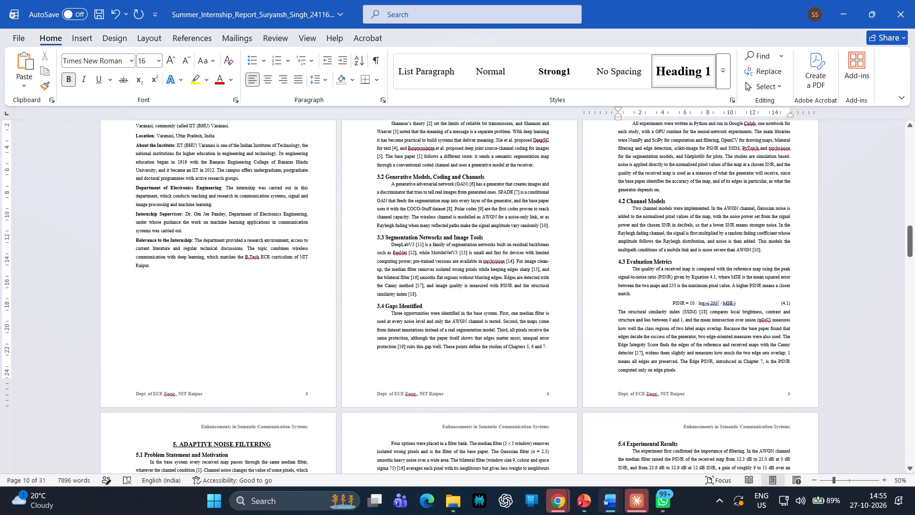
{"action": "scroll", "coordinate": [671, 233], "scroll_direction": "down", "scroll_amount": 2}
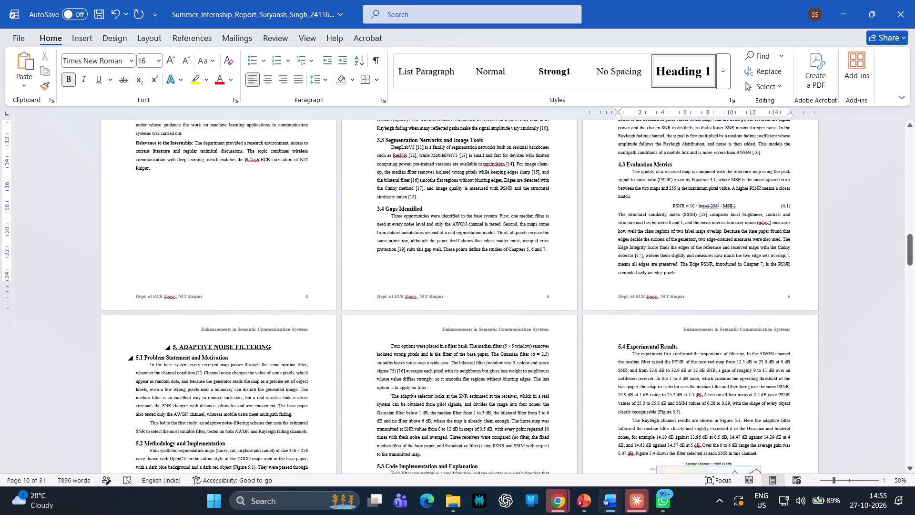
{"action": "left_click_drag", "start_coordinate": [270, 348], "coordinate": [174, 339]}
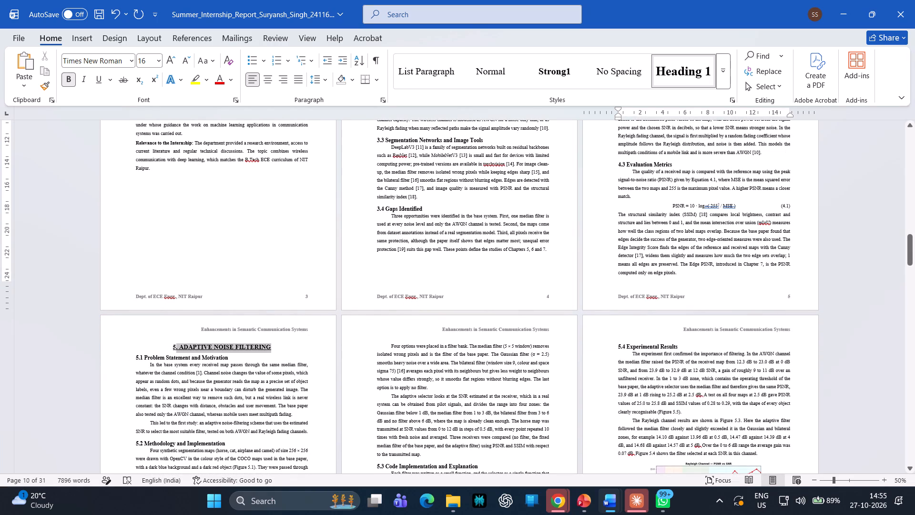
{"action": "left_click_drag", "start_coordinate": [174, 339], "coordinate": [171, 343]}
{"action": "left_click", "coordinate": [208, 326]}
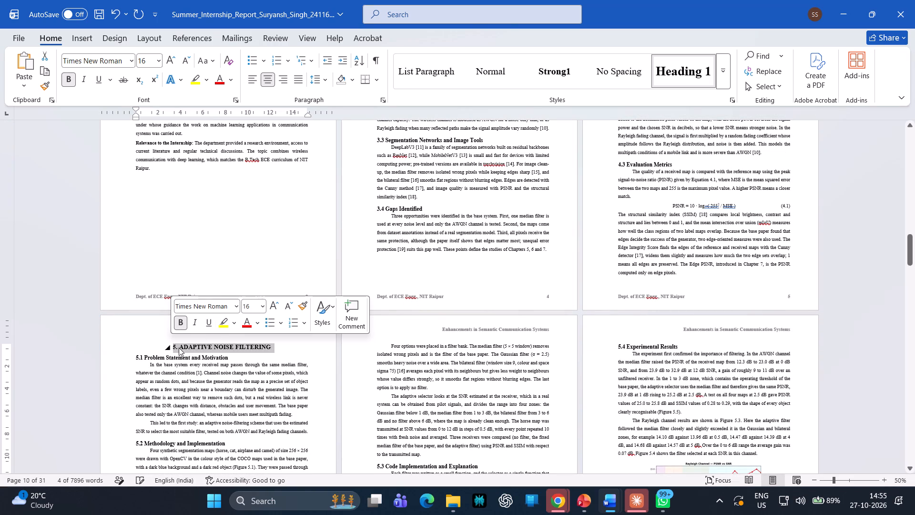
{"action": "left_click", "coordinate": [173, 349]}
{"action": "key", "text": "BackSpace"}
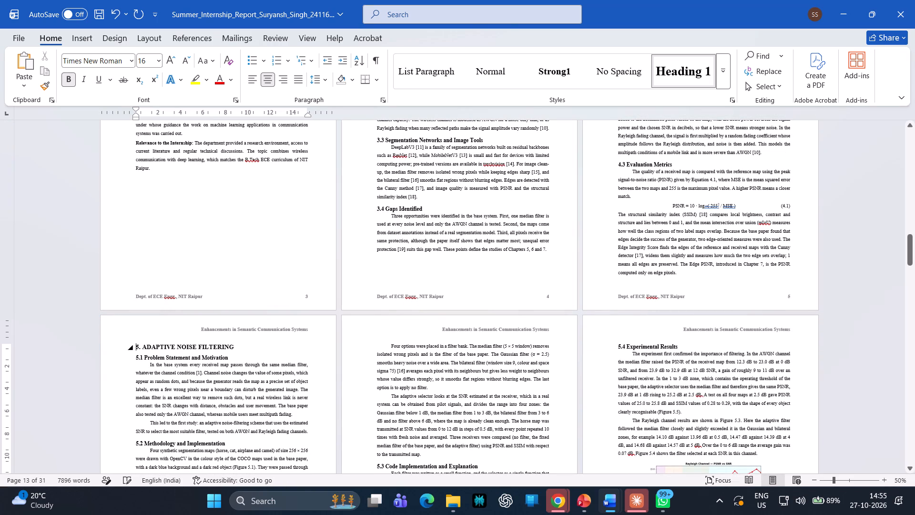
Review the chapter 5 pages and the start of chapter 6 for heading formatting and page placement.
{"action": "scroll", "coordinate": [173, 349], "scroll_direction": "down", "scroll_amount": 4}
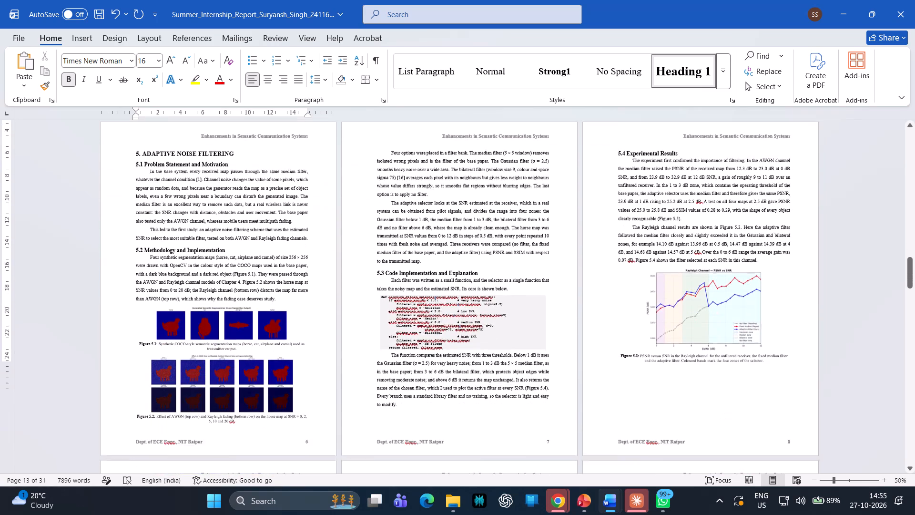
{"action": "scroll", "coordinate": [173, 349], "scroll_direction": "down", "scroll_amount": 1}
{"action": "scroll", "coordinate": [173, 349], "scroll_direction": "up", "scroll_amount": 4}
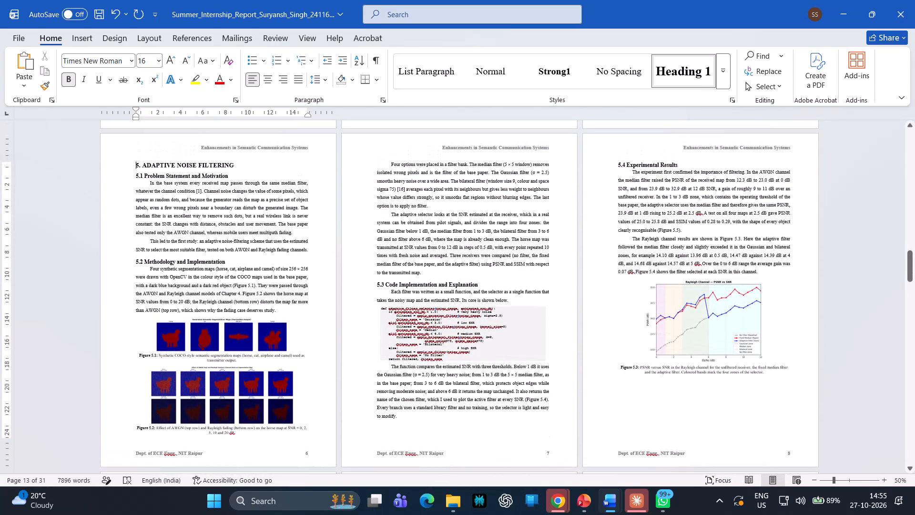
{"action": "scroll", "coordinate": [173, 349], "scroll_direction": "down", "scroll_amount": 4}
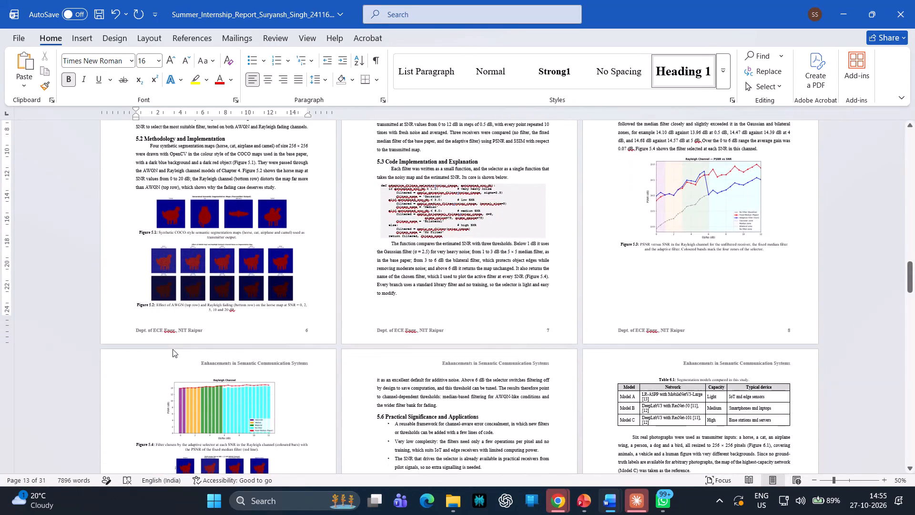
{"action": "scroll", "coordinate": [173, 349], "scroll_direction": "down", "scroll_amount": 3}
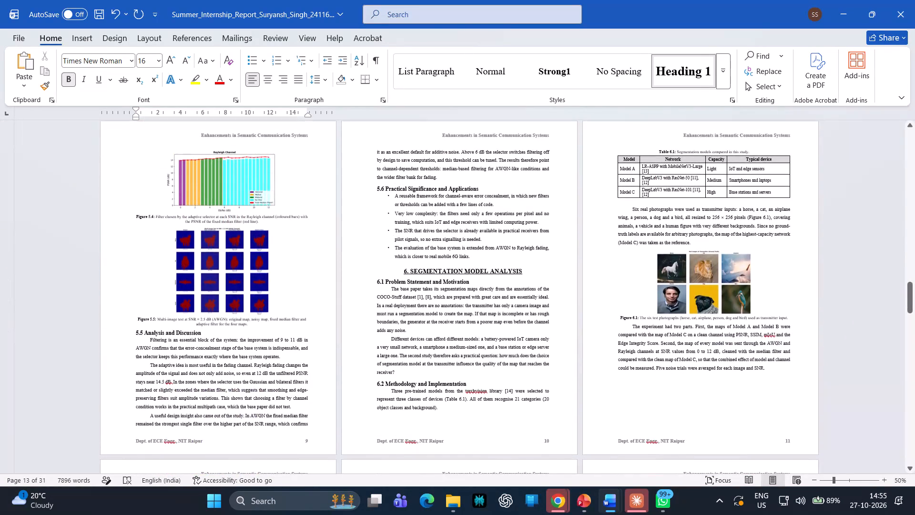
Save the internship report.
{"action": "left_click", "coordinate": [97, 17]}
{"action": "left_click", "coordinate": [97, 17]}
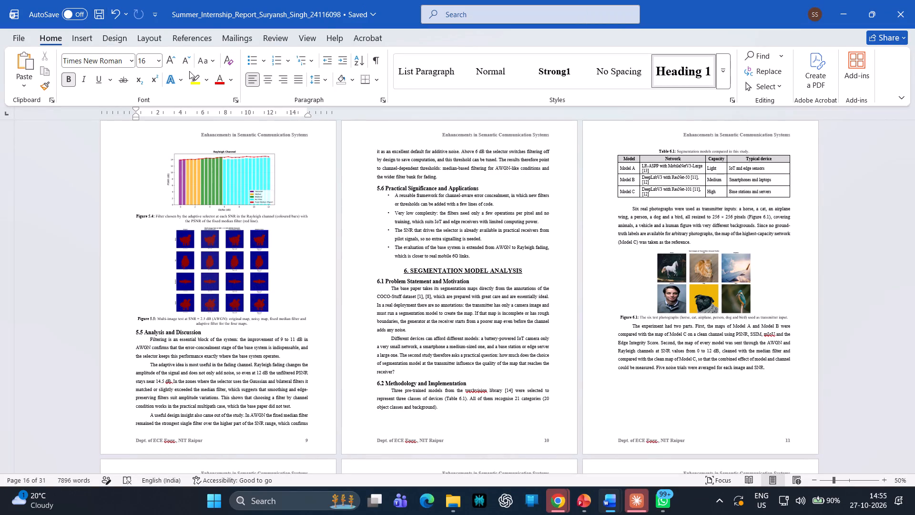
Minimize the internship report and the Sample_Report document to reach the desktop.
{"action": "left_click", "coordinate": [846, 13]}
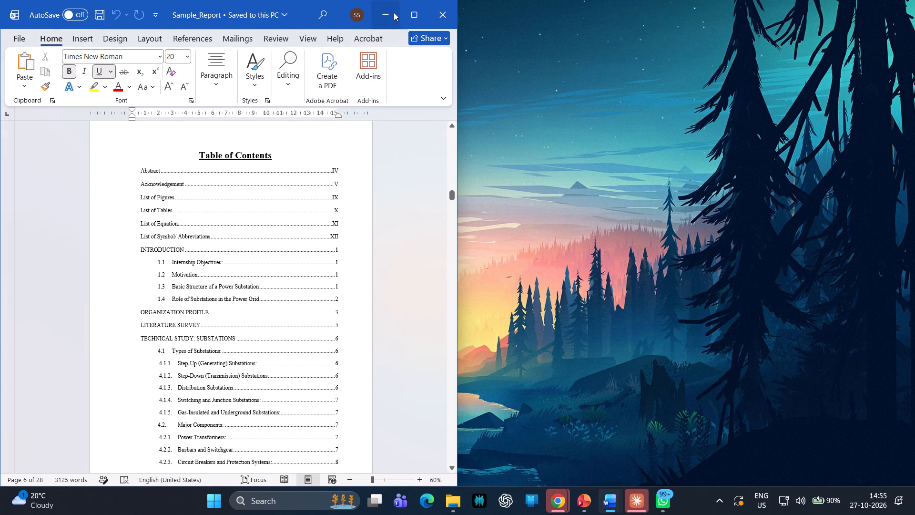
{"action": "left_click", "coordinate": [394, 12]}
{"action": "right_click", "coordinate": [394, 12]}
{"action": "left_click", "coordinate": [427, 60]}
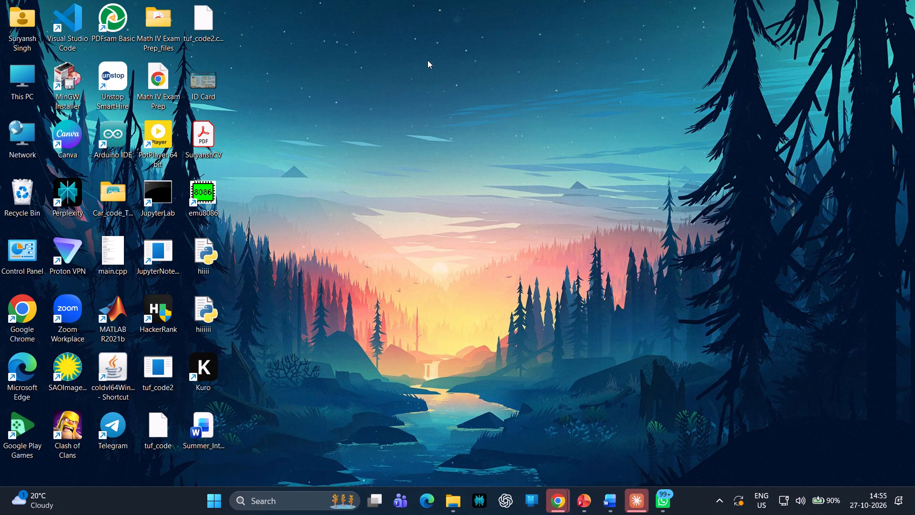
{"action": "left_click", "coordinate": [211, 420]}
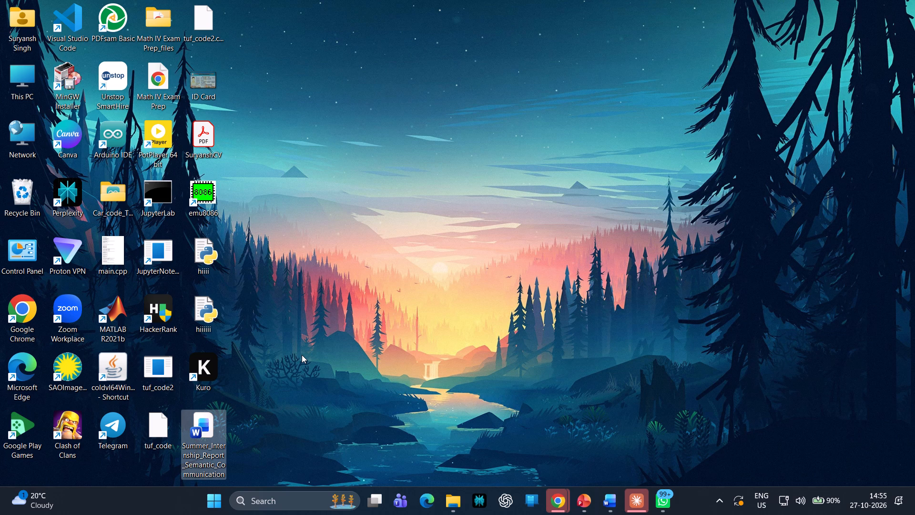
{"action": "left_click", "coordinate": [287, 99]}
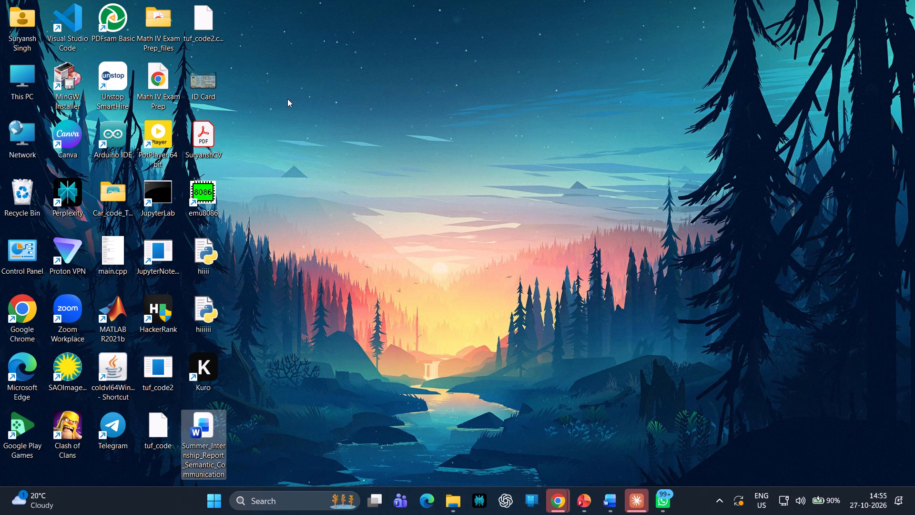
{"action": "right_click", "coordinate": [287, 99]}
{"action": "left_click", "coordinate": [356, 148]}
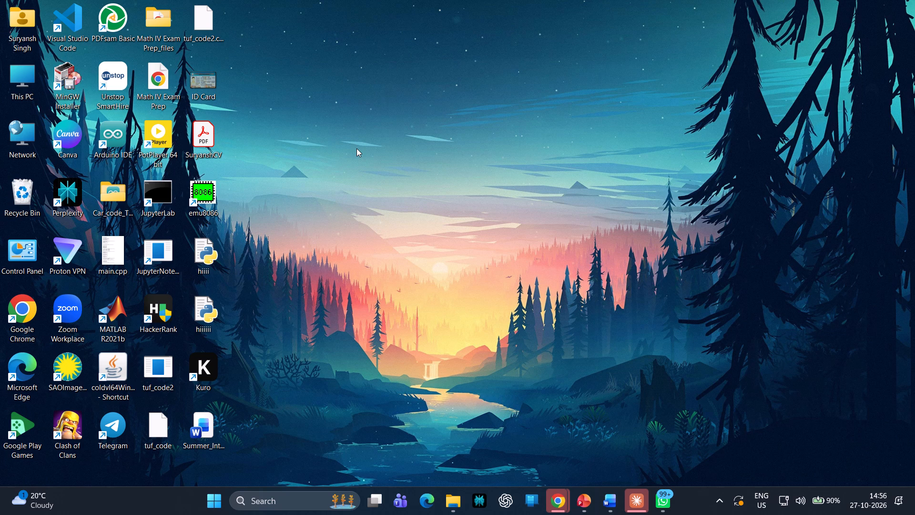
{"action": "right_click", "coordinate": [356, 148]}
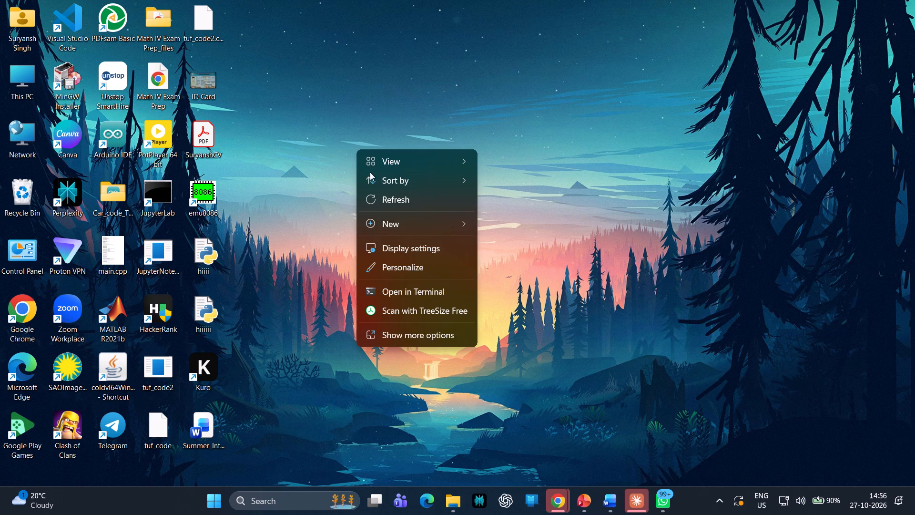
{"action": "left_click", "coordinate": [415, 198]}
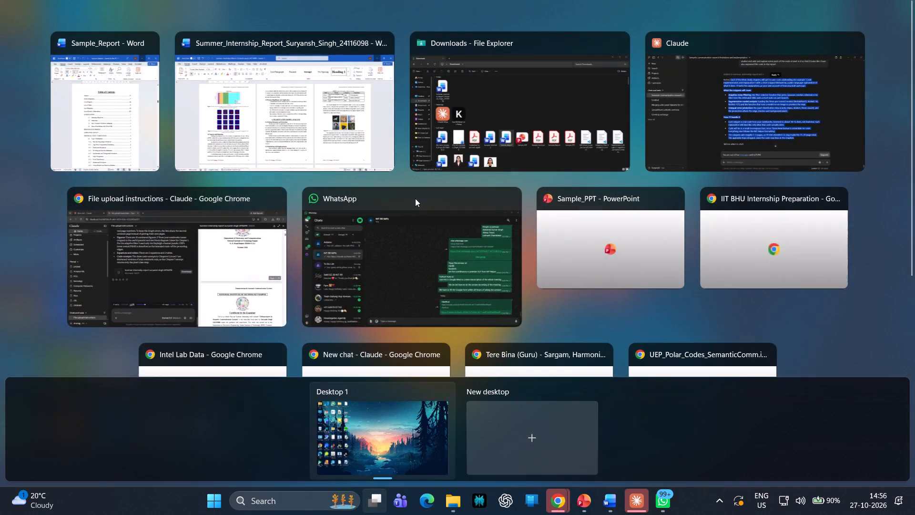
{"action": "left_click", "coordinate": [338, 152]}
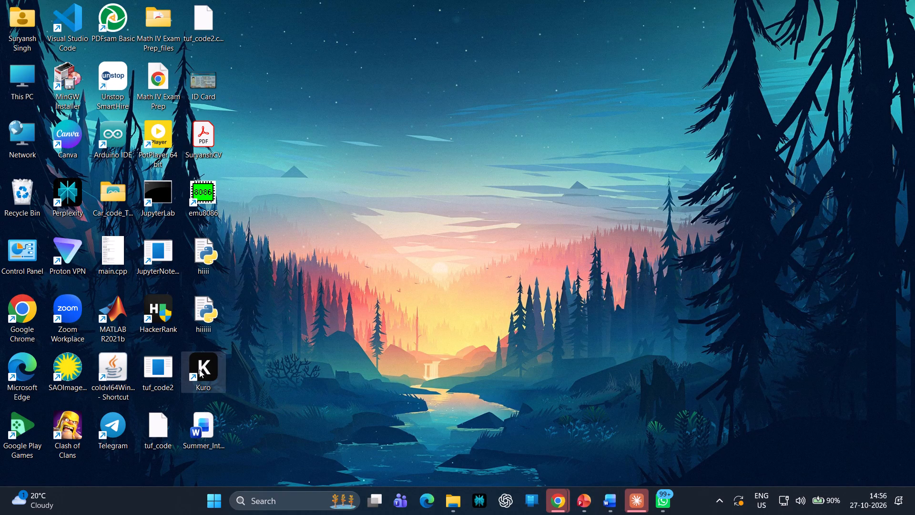
Open Summer_Internship_Report_Semantic_Communication from the desktop and examine its front matter and table of contents.
{"action": "double_click", "coordinate": [205, 433]}
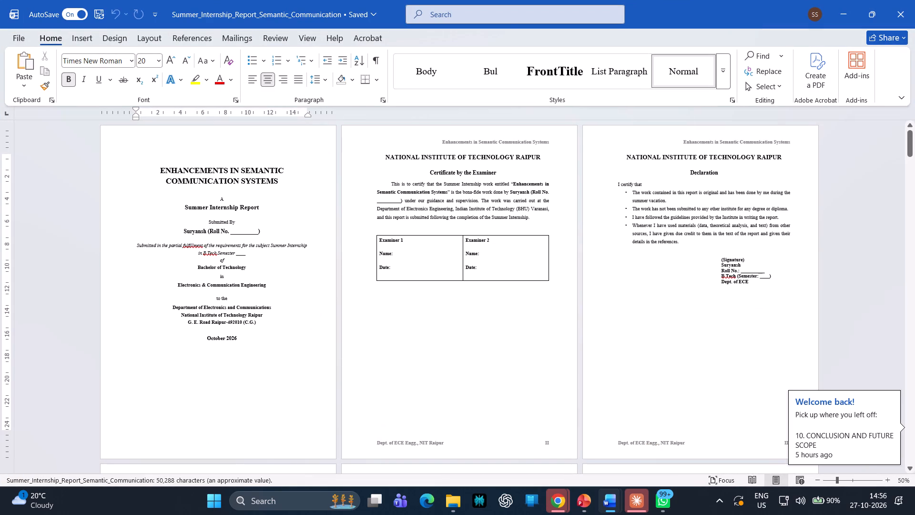
{"action": "scroll", "coordinate": [688, 408], "scroll_direction": "down", "scroll_amount": 5}
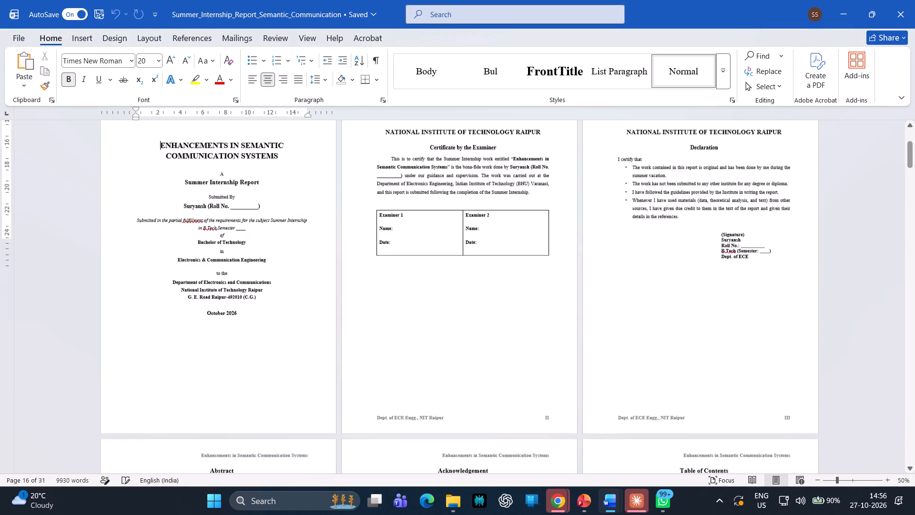
{"action": "scroll", "coordinate": [688, 408], "scroll_direction": "down", "scroll_amount": 3}
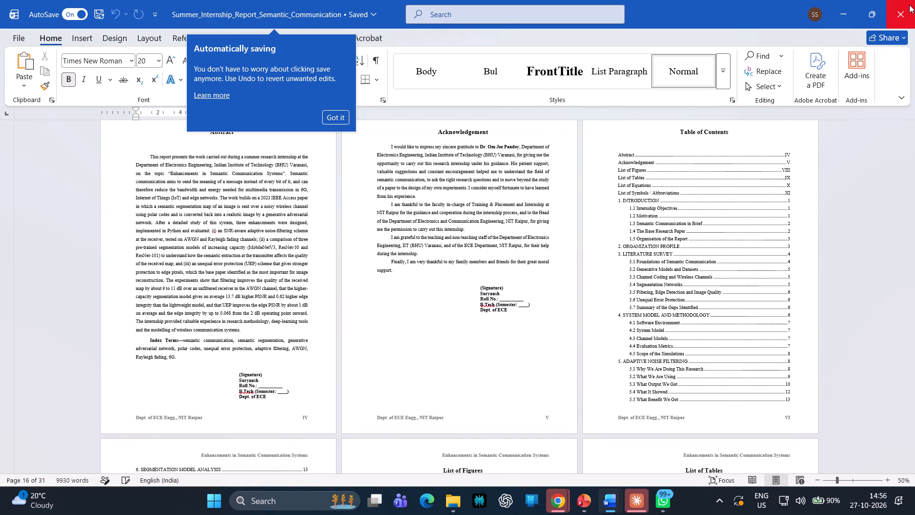
Close the Summer_Internship_Report_Semantic_Communication document.
{"action": "left_click", "coordinate": [909, 5]}
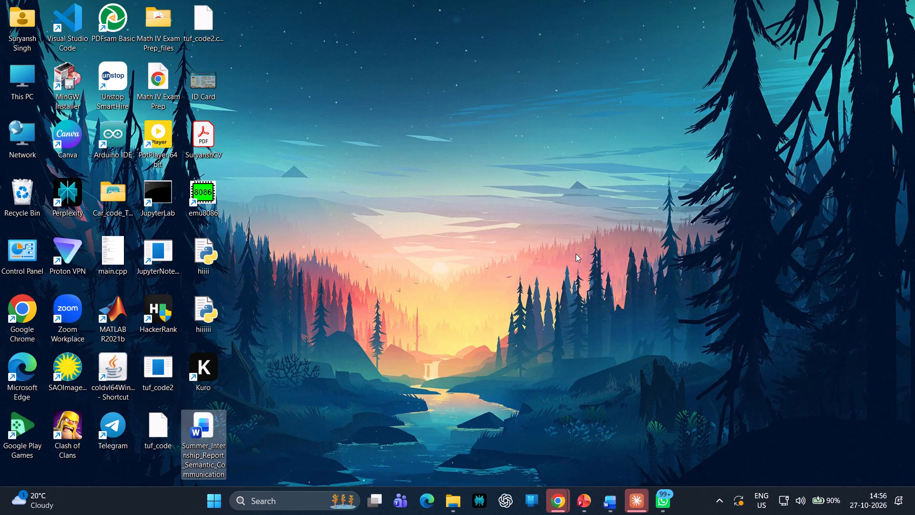
Copy the Summer_Internship_Report Word file listed under Today in the Downloads folder to the clipboard.
{"action": "double_click", "coordinate": [38, 88]}
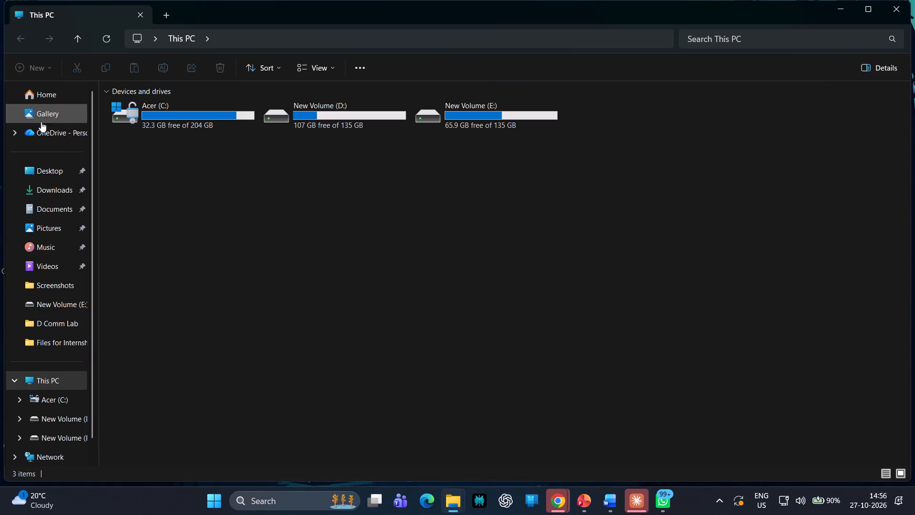
{"action": "left_click", "coordinate": [51, 188]}
{"action": "left_click", "coordinate": [147, 153]}
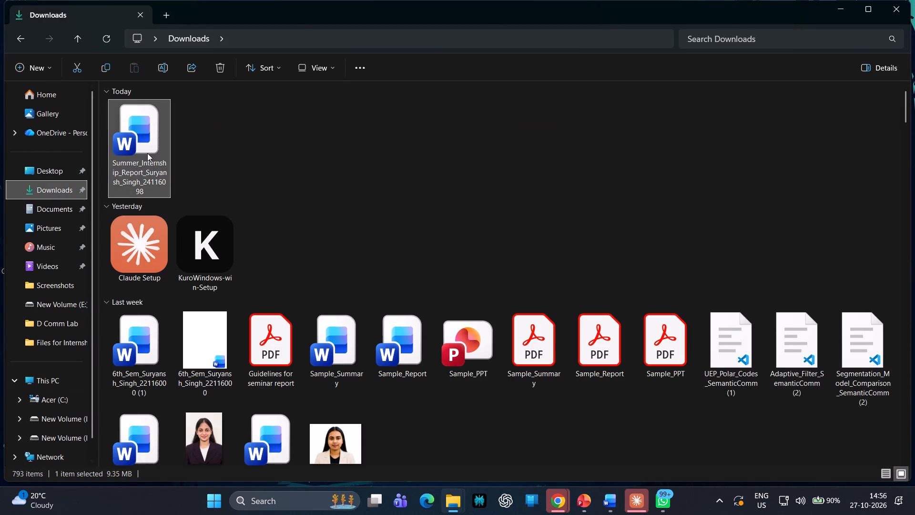
{"action": "key", "text": "ctrl+c"}
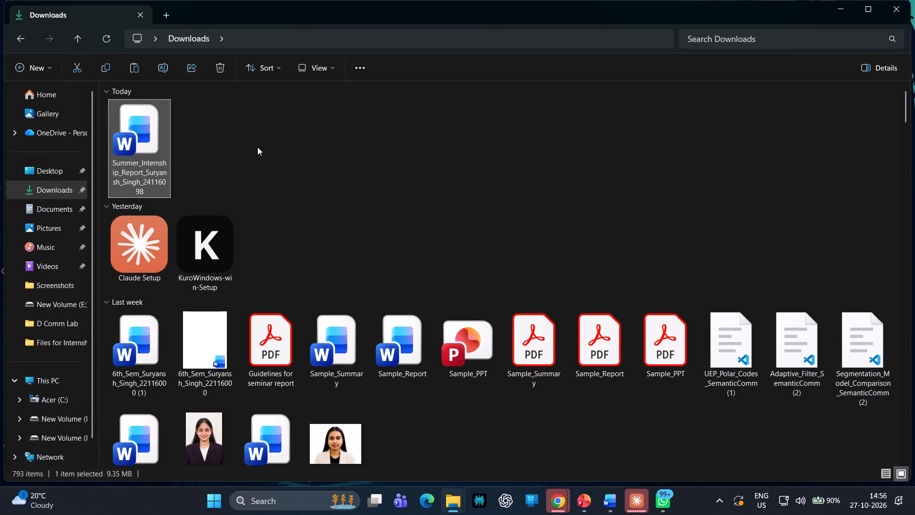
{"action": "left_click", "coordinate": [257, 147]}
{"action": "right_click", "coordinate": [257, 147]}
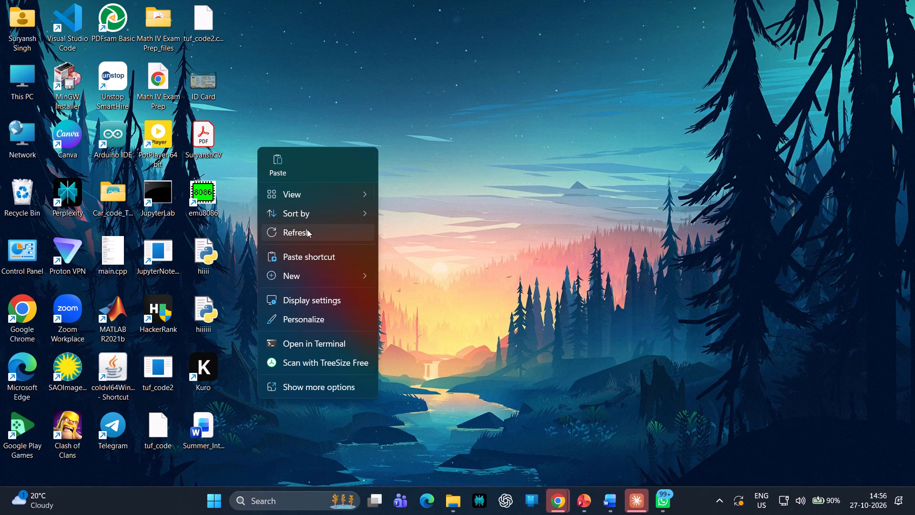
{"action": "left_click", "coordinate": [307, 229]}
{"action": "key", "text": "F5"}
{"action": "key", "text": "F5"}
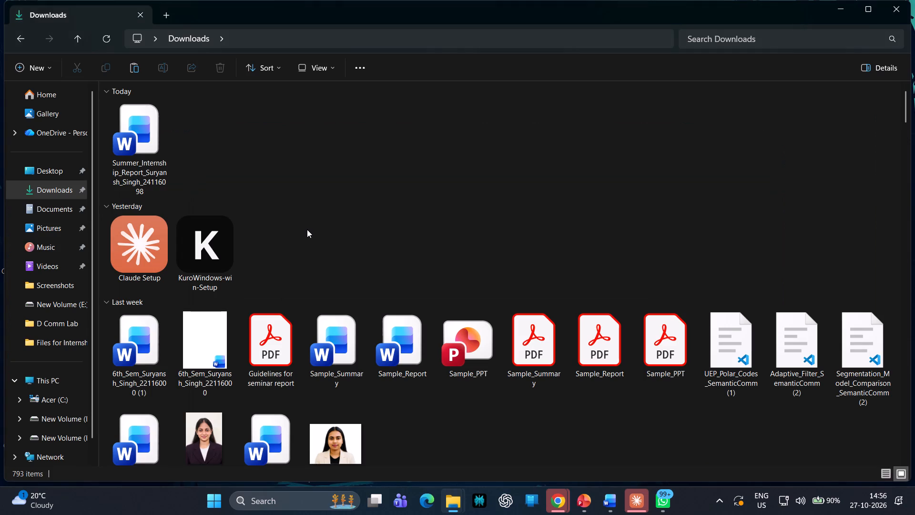
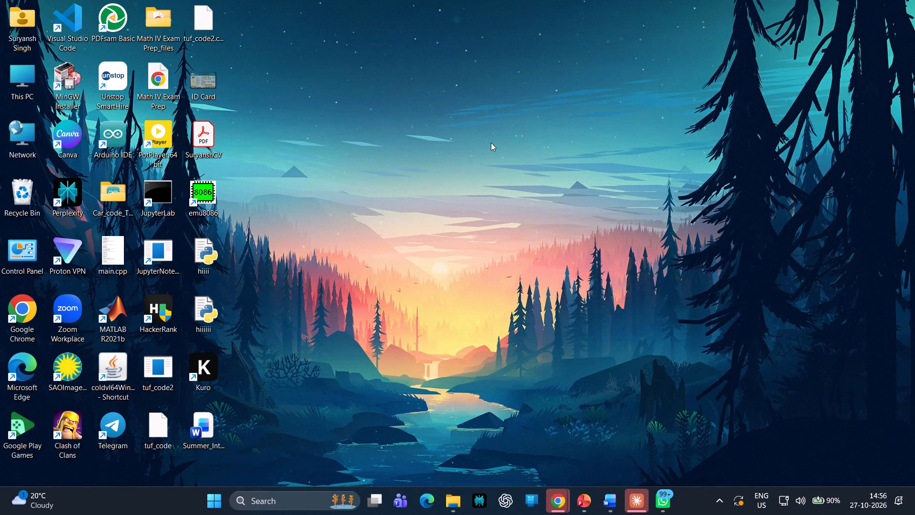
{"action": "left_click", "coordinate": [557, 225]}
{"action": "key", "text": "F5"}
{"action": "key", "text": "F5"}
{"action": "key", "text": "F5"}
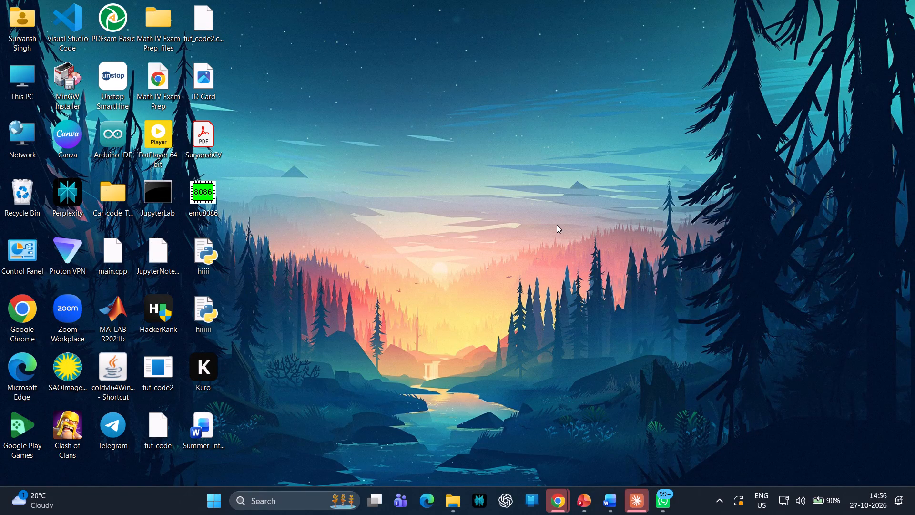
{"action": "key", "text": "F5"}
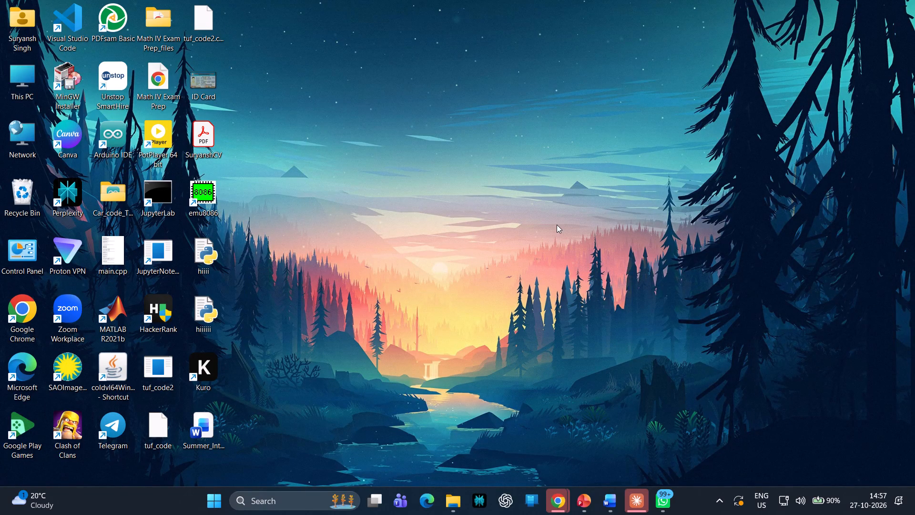
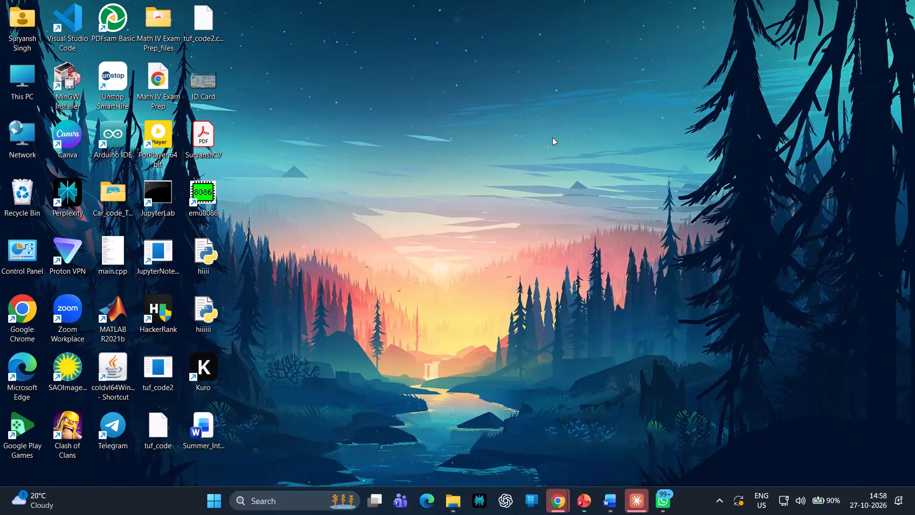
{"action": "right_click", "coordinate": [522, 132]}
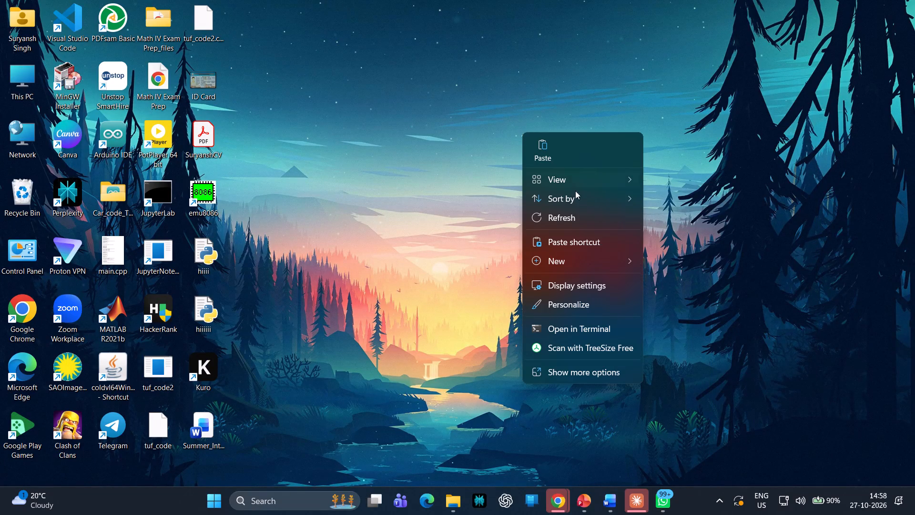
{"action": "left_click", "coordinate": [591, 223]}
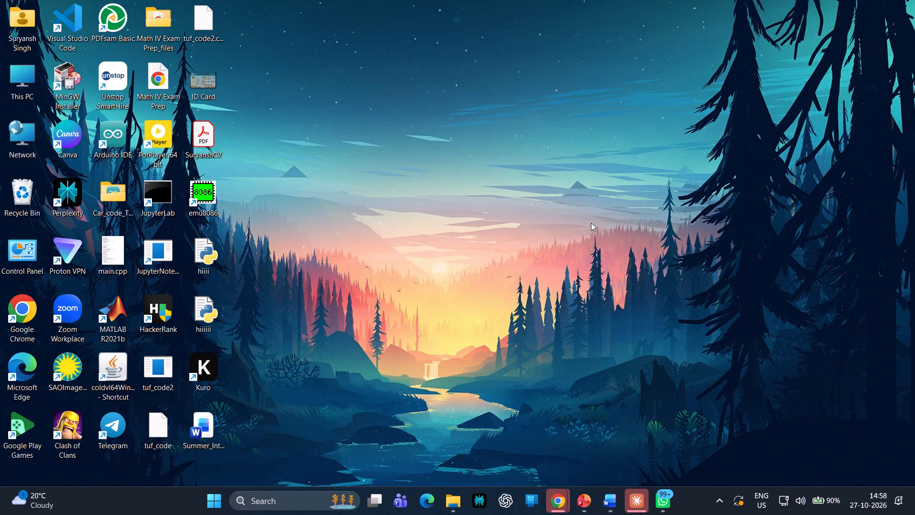
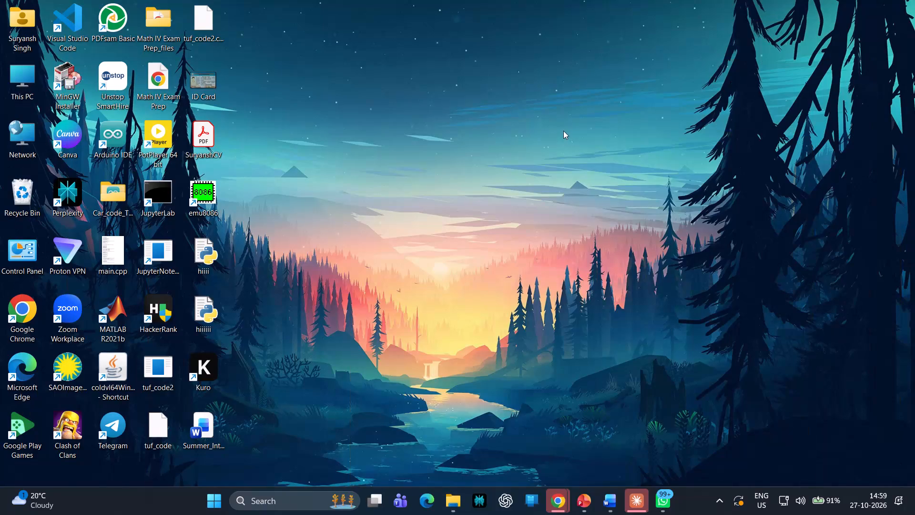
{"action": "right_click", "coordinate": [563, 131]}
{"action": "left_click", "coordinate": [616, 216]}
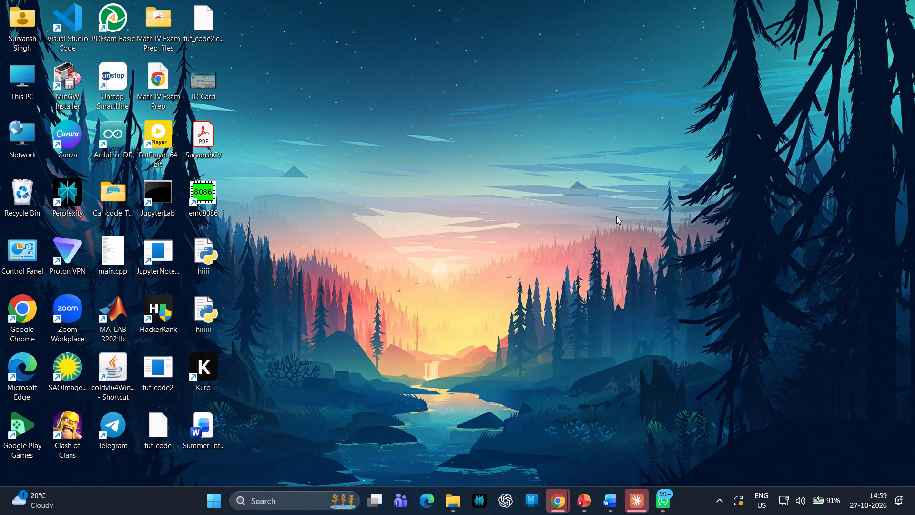